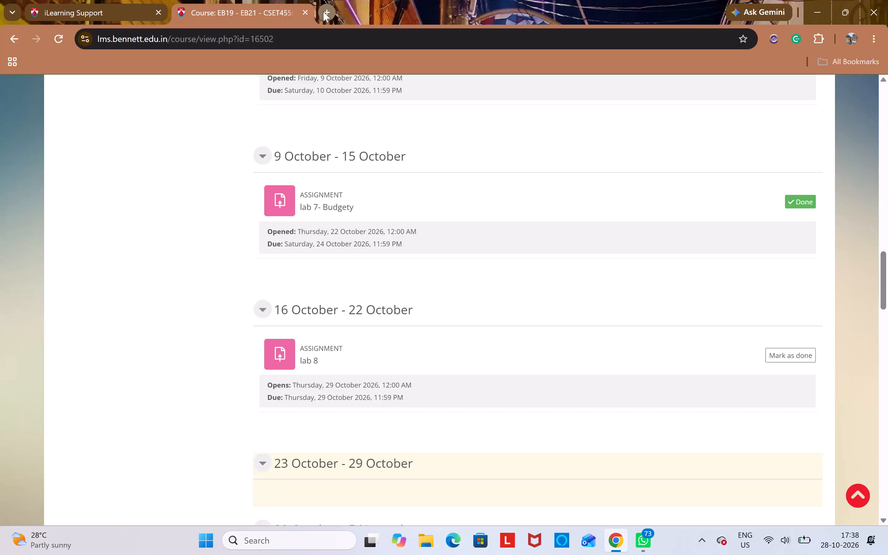
Open the bookmarked Jira SCRUM board and switch to the Cheque Fraud Detection space.
left_click(857, 56)
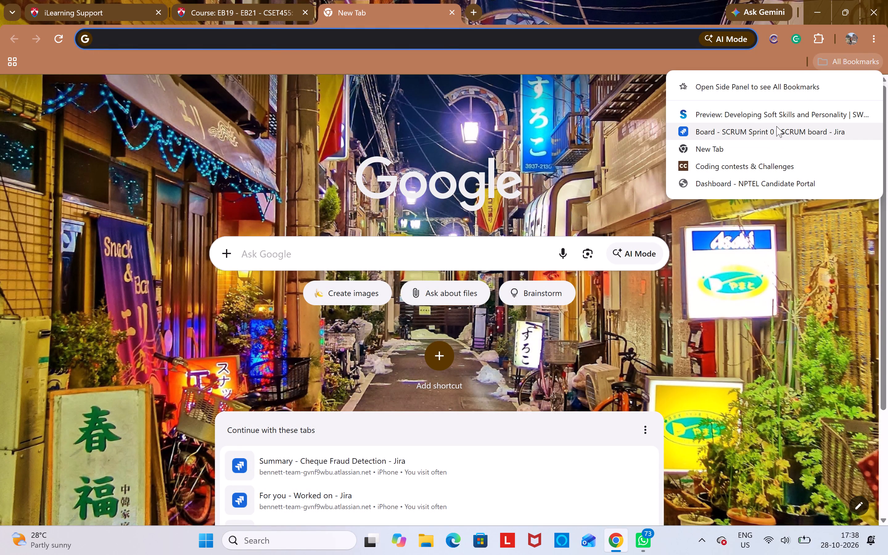
left_click(776, 126)
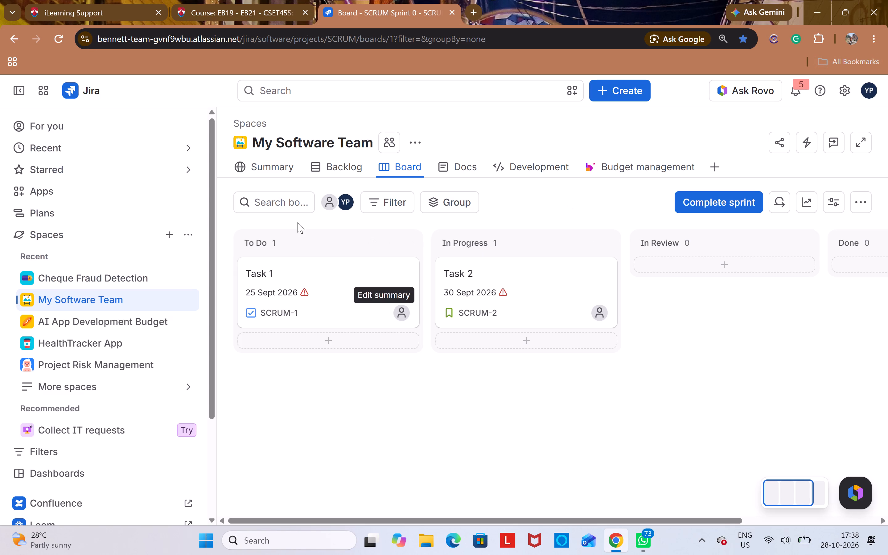
left_click(115, 284)
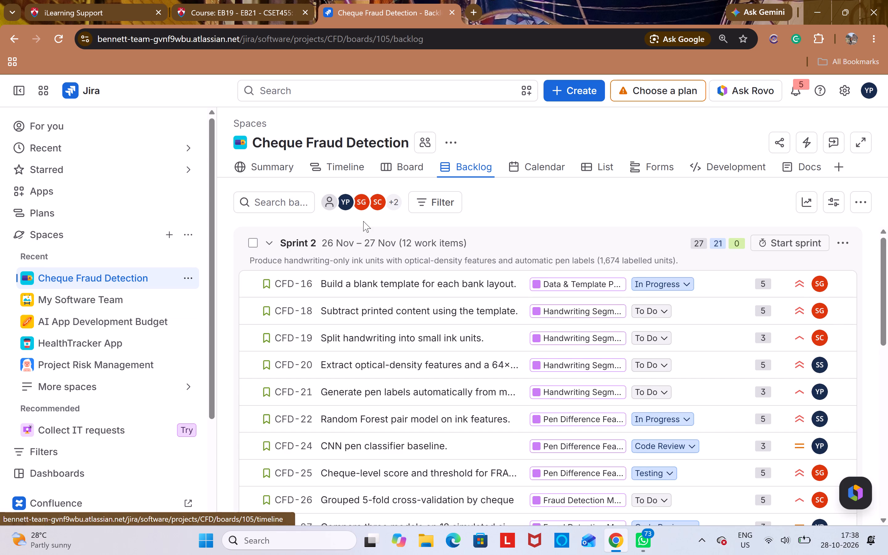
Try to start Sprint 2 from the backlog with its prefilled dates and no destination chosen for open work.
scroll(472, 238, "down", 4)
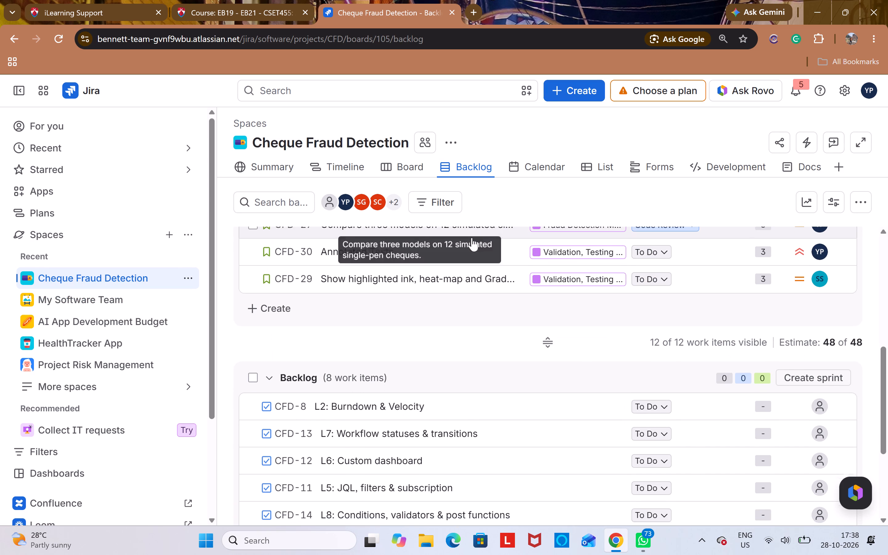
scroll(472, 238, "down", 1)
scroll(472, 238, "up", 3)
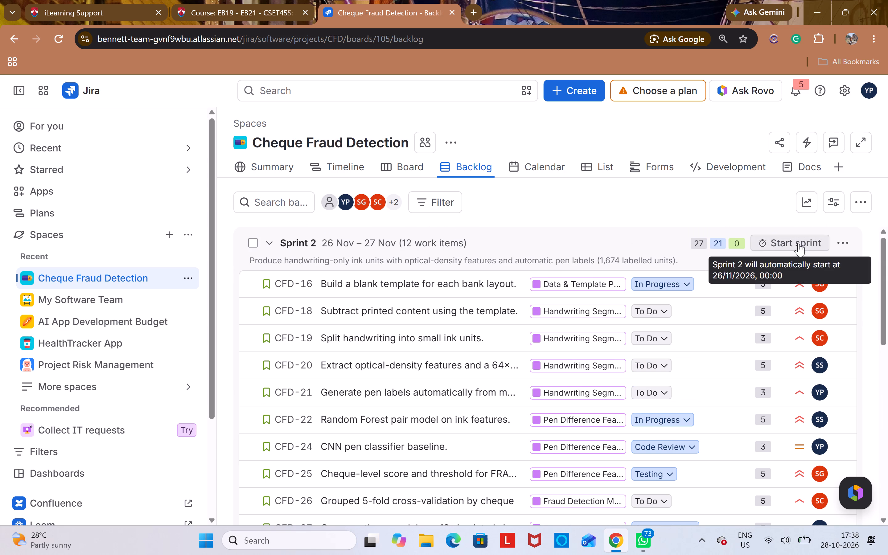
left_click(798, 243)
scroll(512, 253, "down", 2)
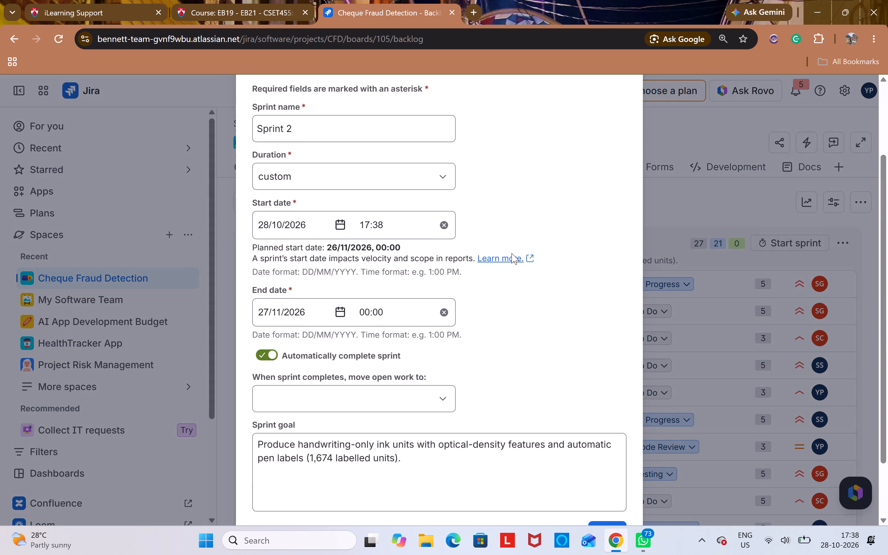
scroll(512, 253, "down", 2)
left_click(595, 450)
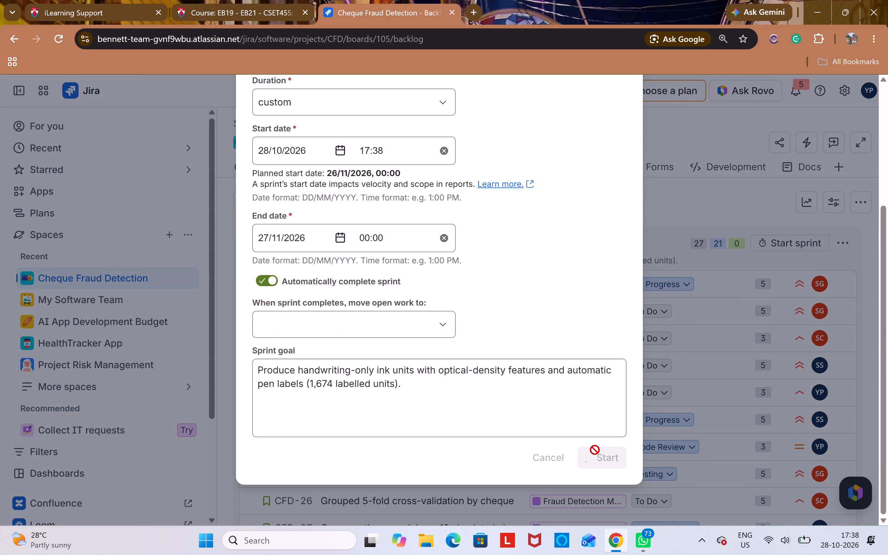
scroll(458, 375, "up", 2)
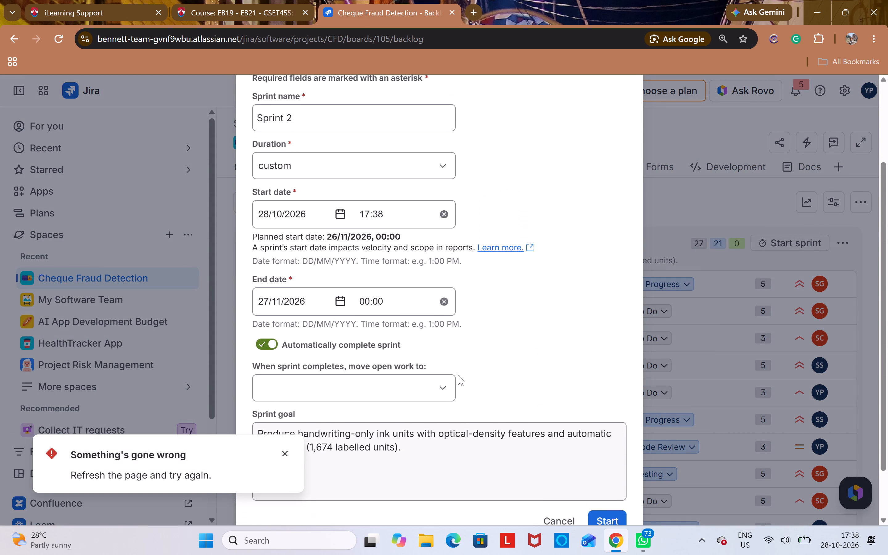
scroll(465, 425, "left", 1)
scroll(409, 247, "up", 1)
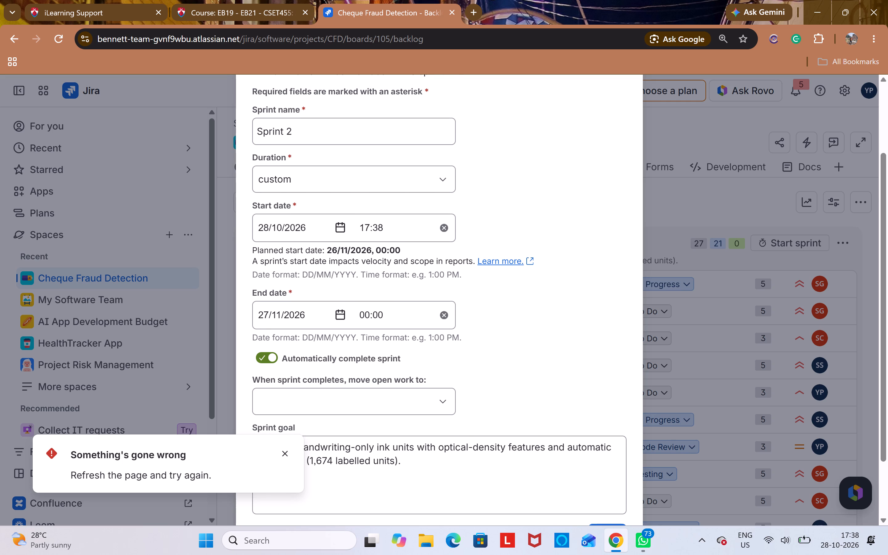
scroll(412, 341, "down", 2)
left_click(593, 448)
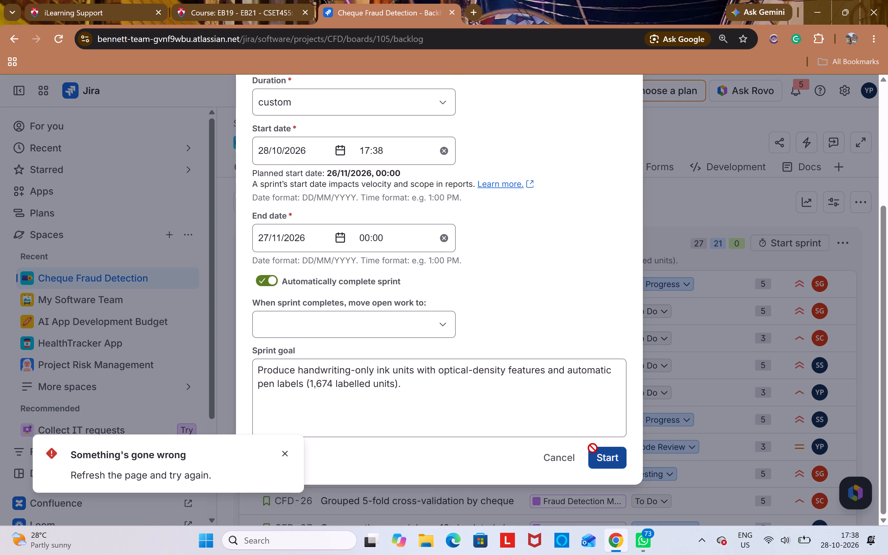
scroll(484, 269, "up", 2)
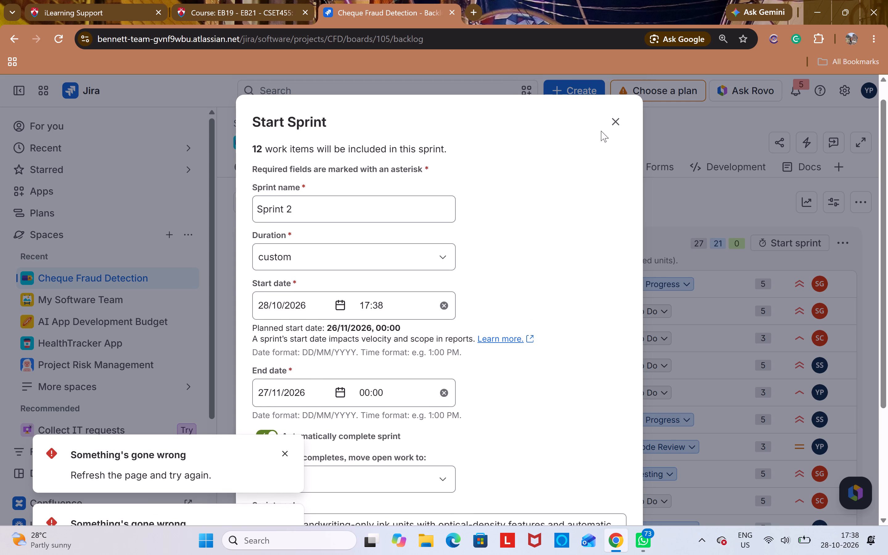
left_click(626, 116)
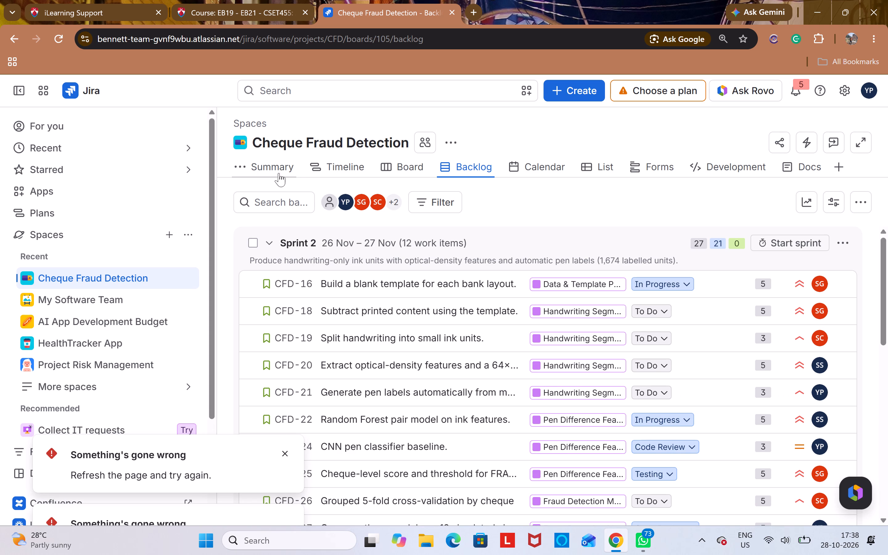
Look through the Cheque Fraud Detection space's summary, timeline and board views.
left_click(272, 170)
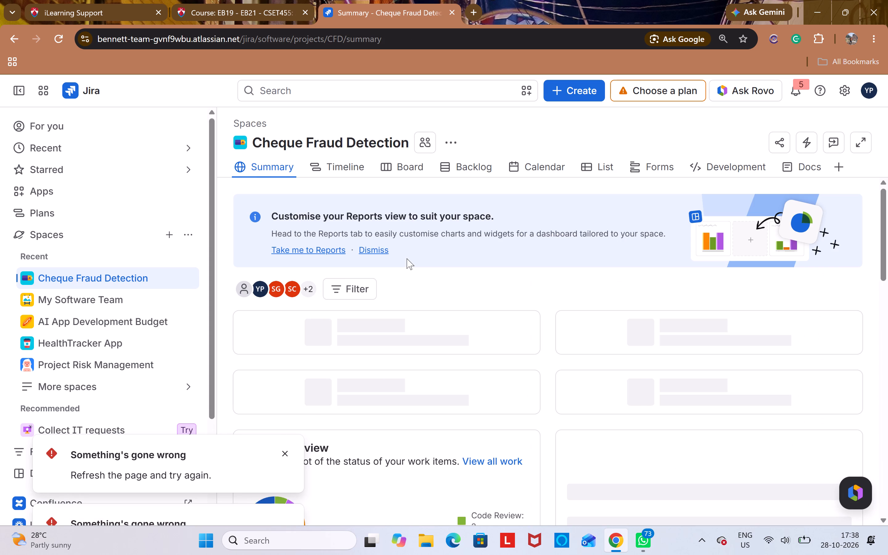
scroll(407, 258, "down", 4)
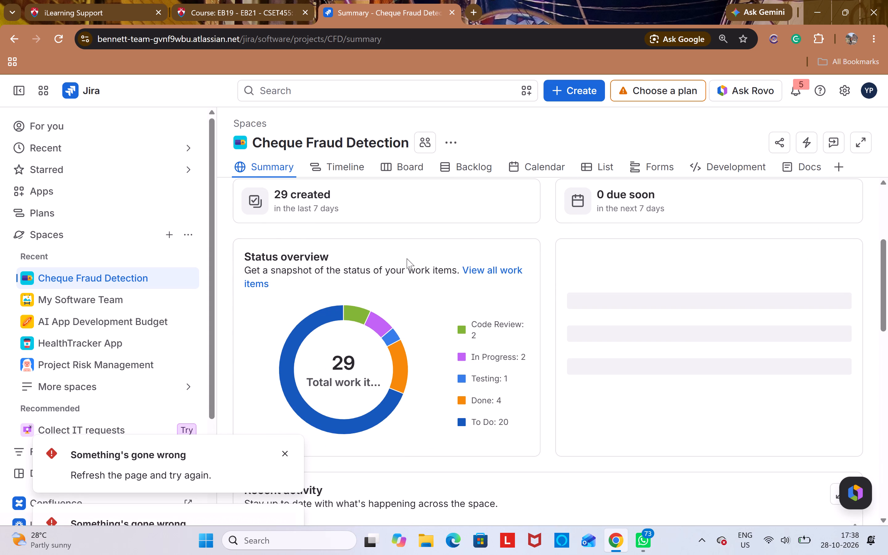
scroll(407, 258, "down", 1)
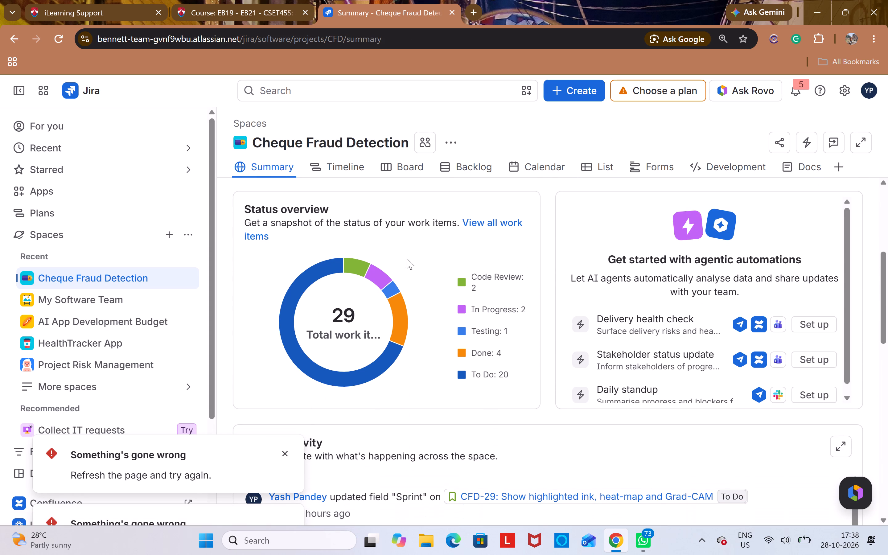
scroll(407, 258, "right", 1)
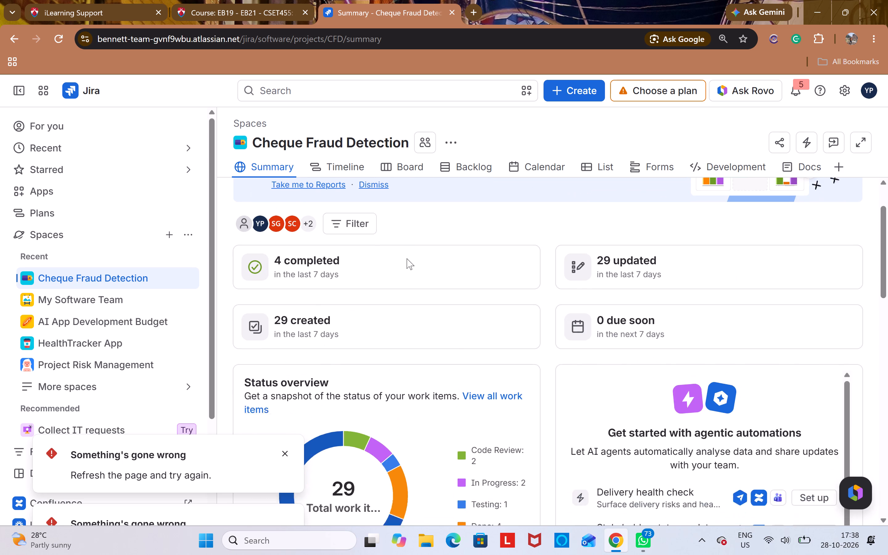
scroll(407, 258, "right", 1)
left_click(402, 162)
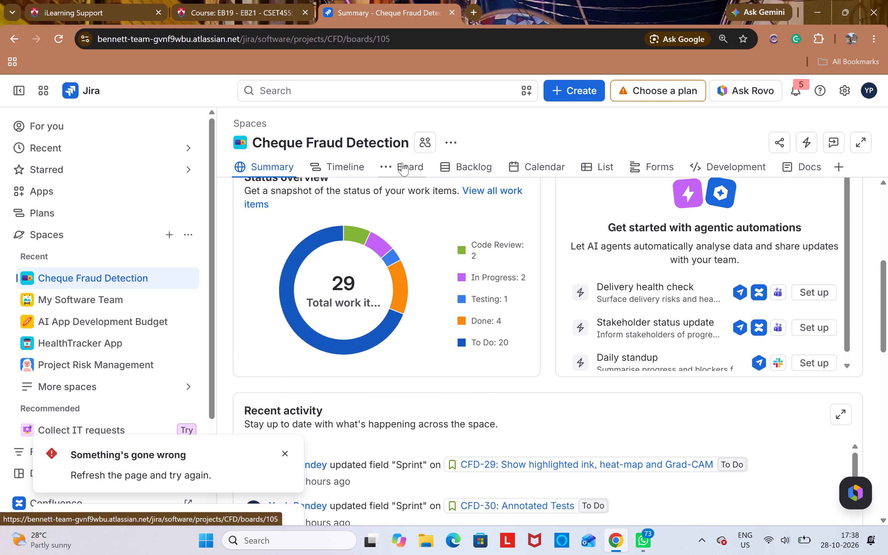
left_click(344, 173)
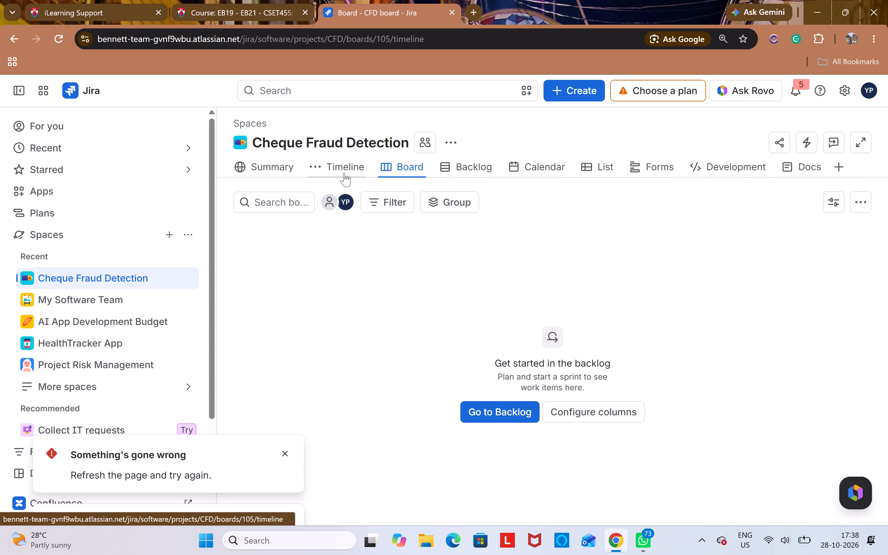
scroll(378, 220, "down", 1)
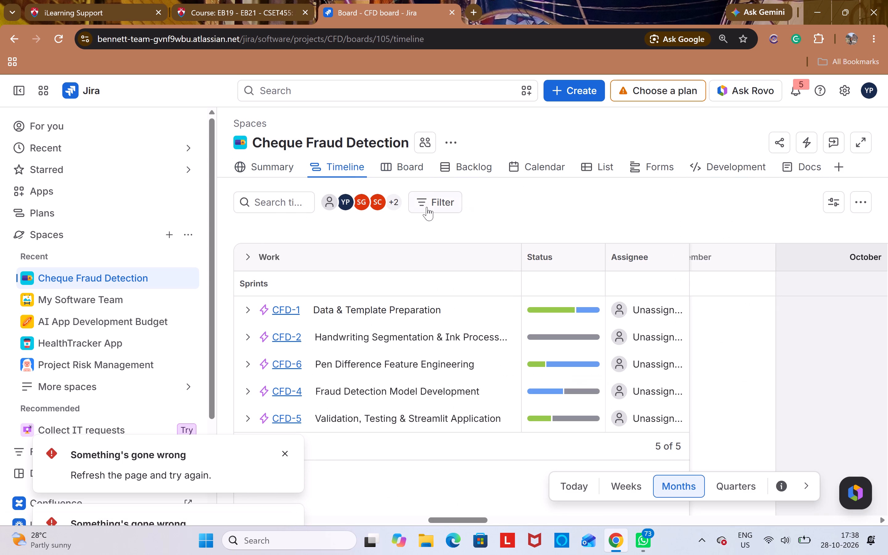
left_click(472, 166)
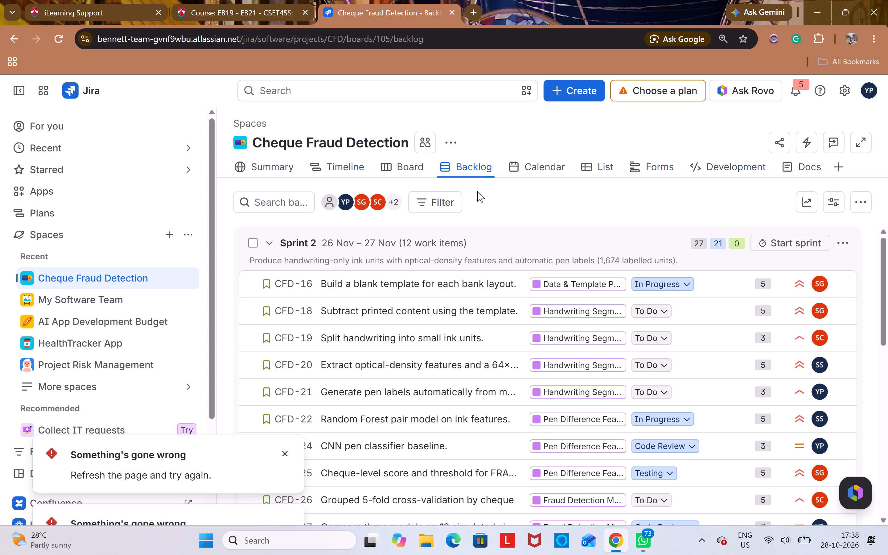
left_click(414, 167)
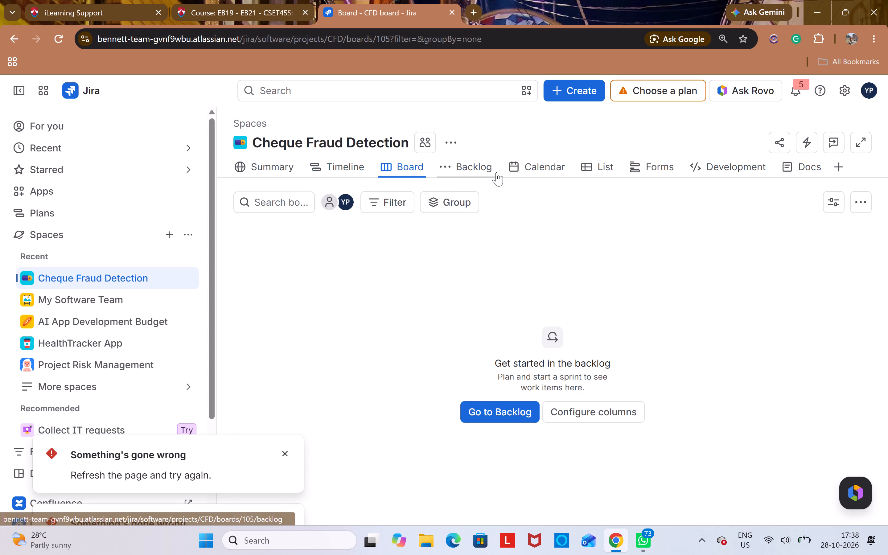
Examine the work items in Sprint 2 and in the unscheduled backlog.
left_click(496, 172)
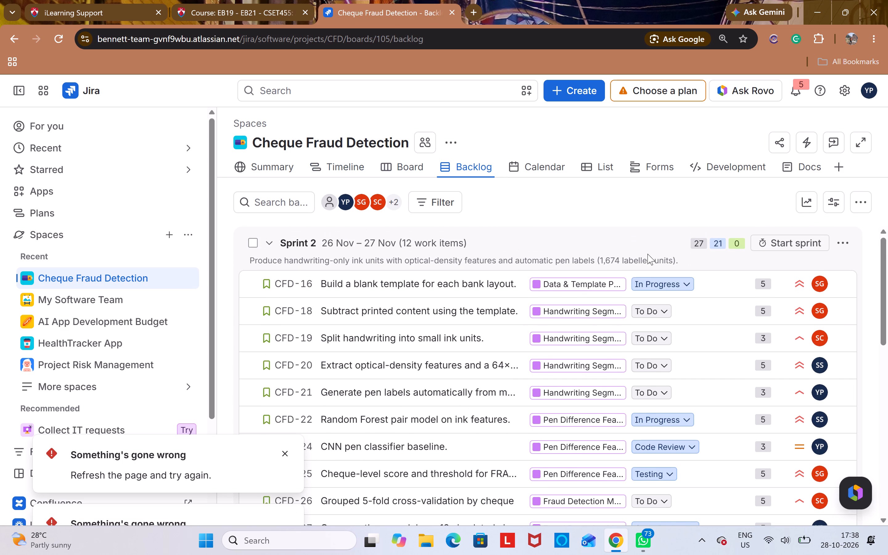
scroll(647, 254, "down", 4)
scroll(647, 254, "up", 1)
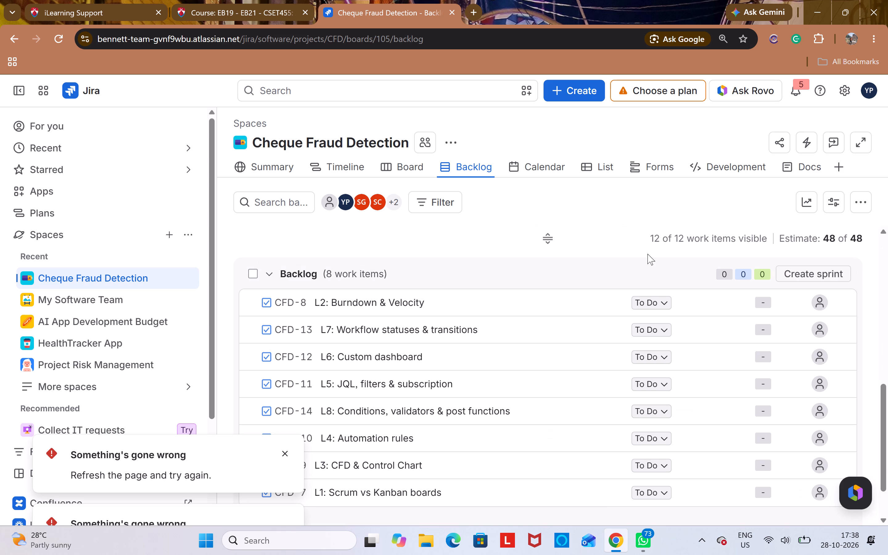
scroll(652, 257, "up", 3)
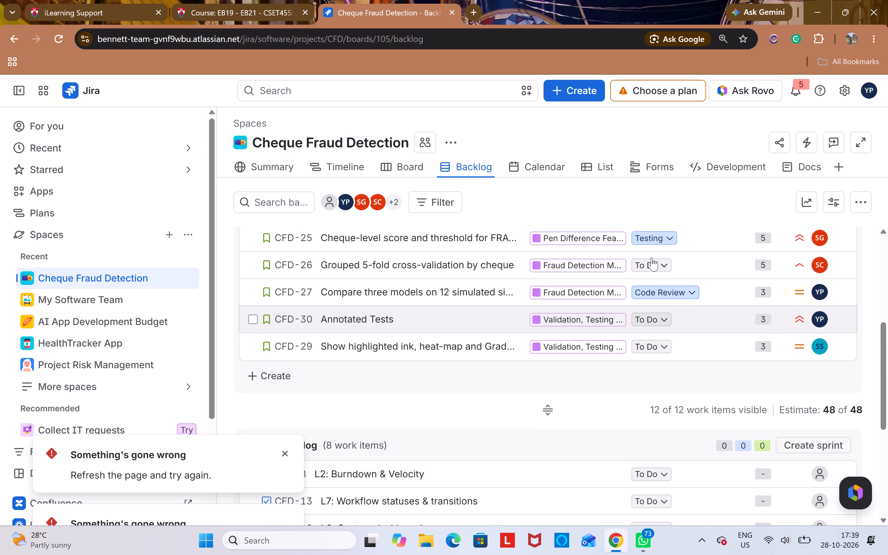
scroll(356, 363, "up", 1)
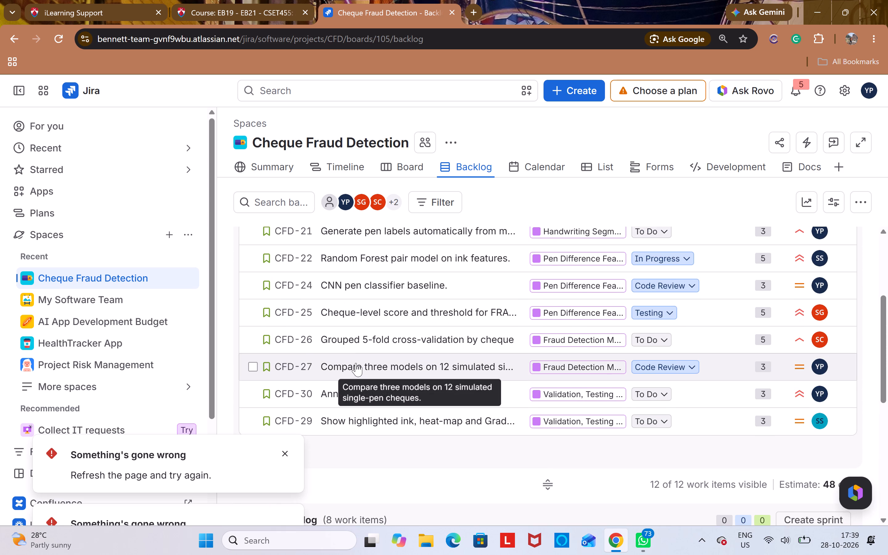
scroll(330, 372, "up", 3)
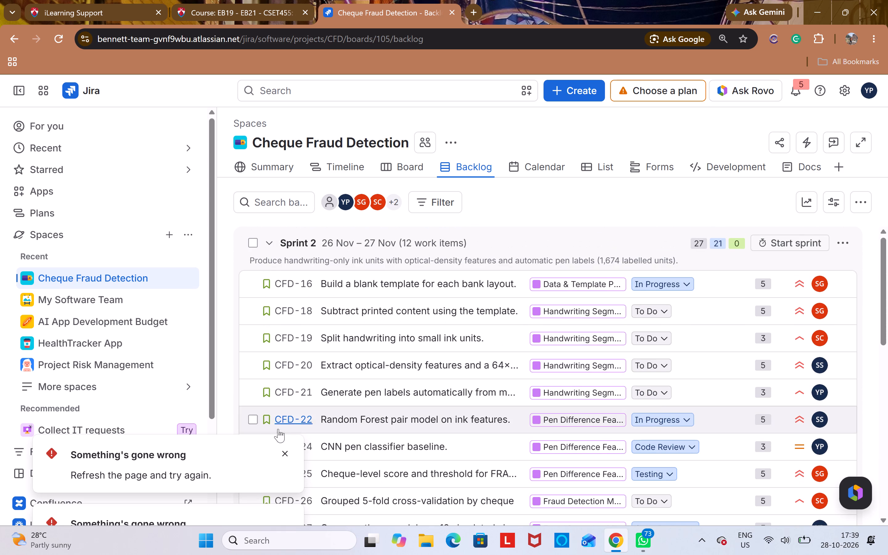
Dismiss the error notifications covering the backlog page.
left_click(280, 445)
left_click(283, 448)
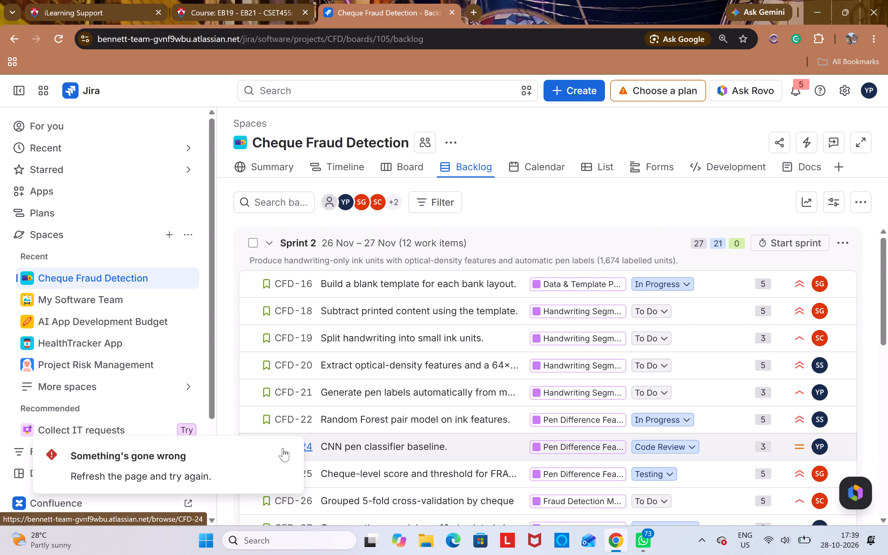
left_click(283, 454)
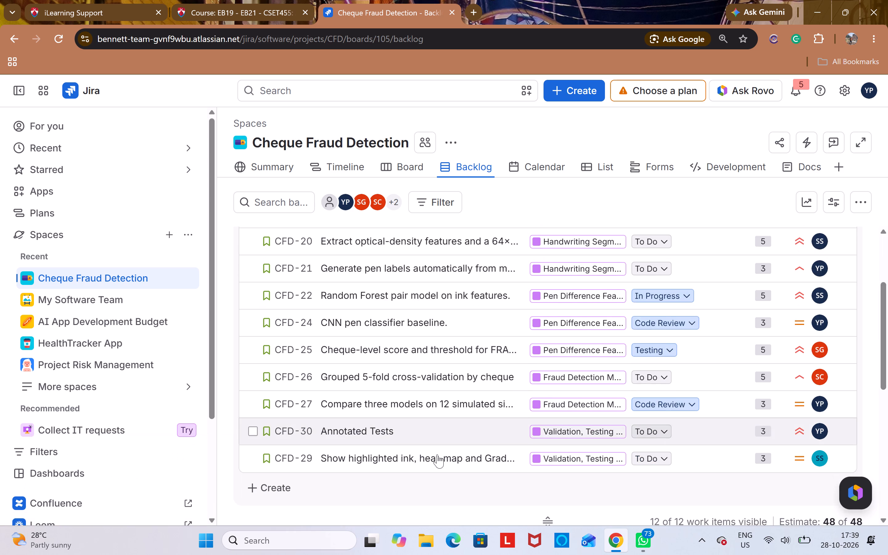
Edit Sprint 2 so that open work moves to the Backlog when the sprint completes, and save the update.
scroll(437, 454, "up", 1)
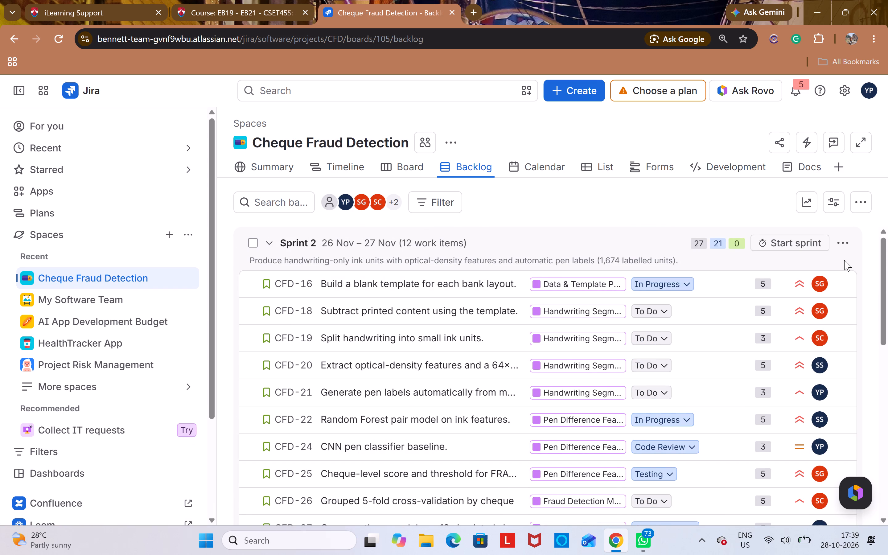
left_click(842, 237)
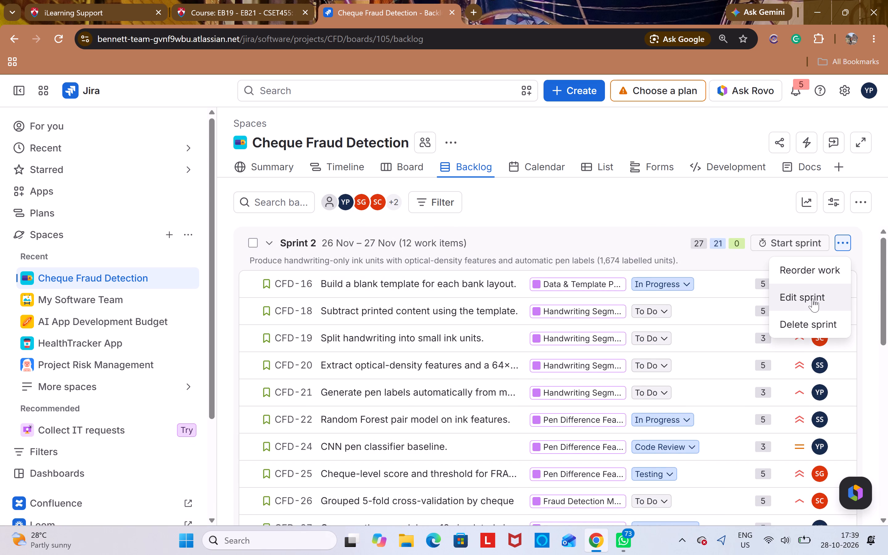
left_click(812, 298)
scroll(547, 335, "down", 1)
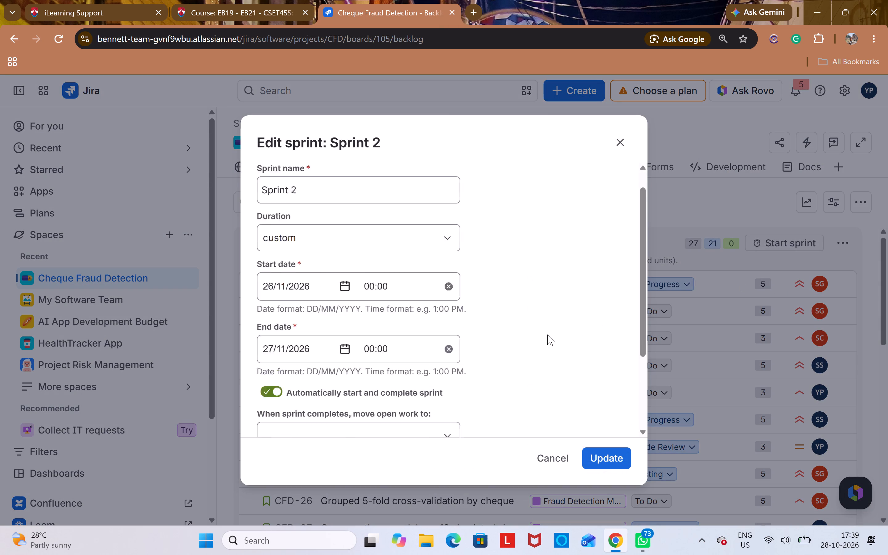
scroll(547, 335, "down", 1)
left_click(457, 330)
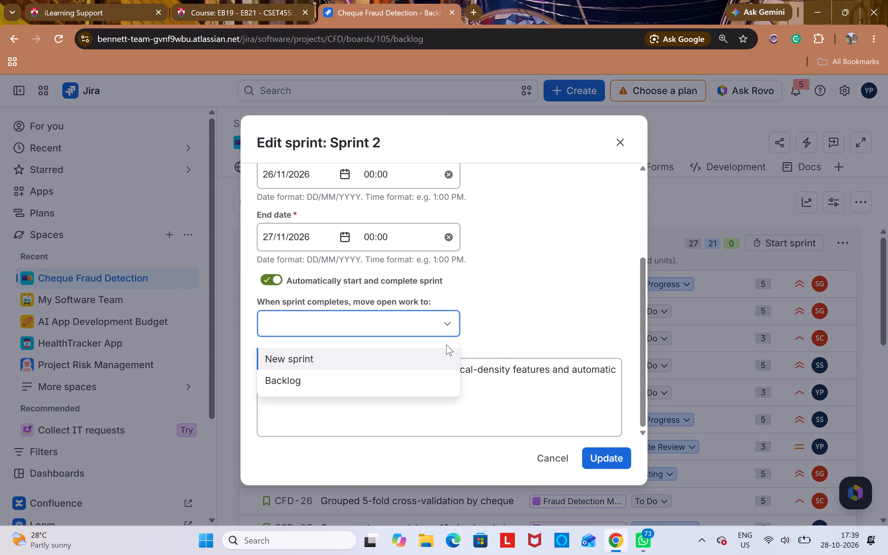
left_click(405, 381)
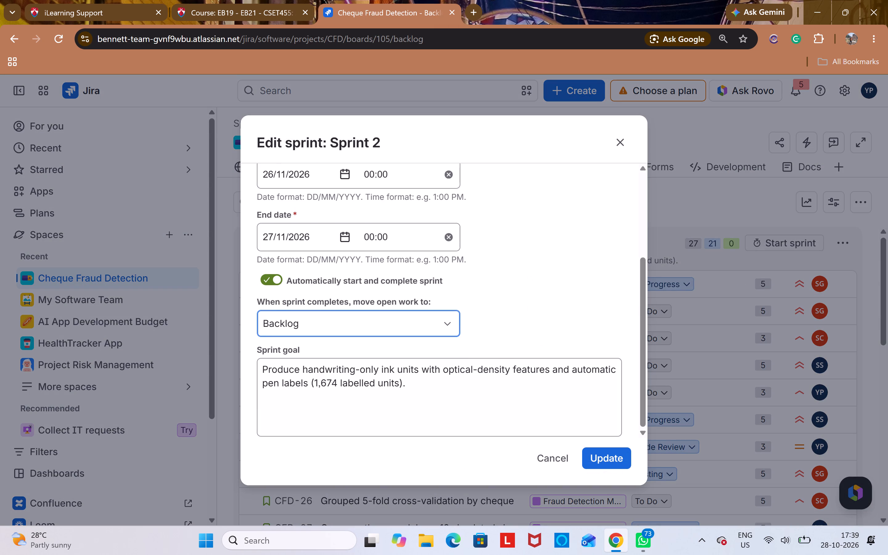
left_click(615, 463)
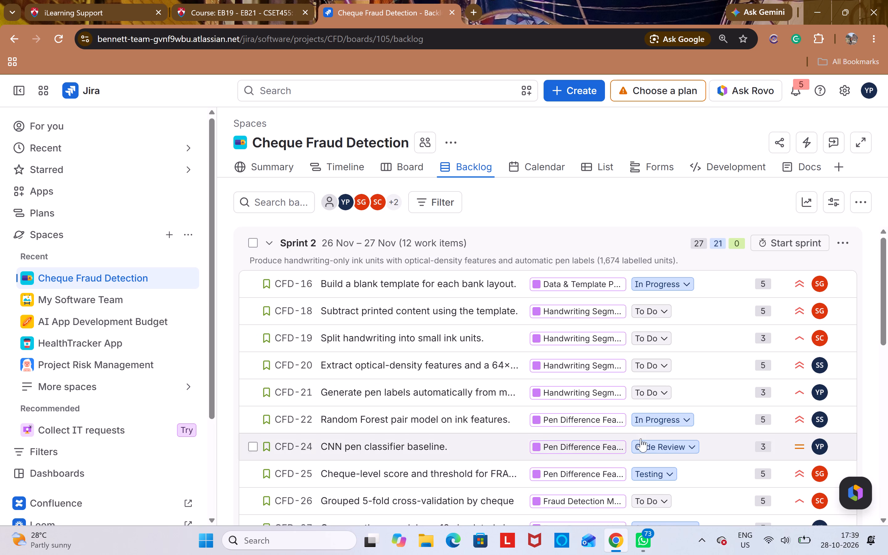
Start Sprint 2 from the backlog, keeping its prefilled dates, goal and Backlog destination for open work.
left_click(800, 247)
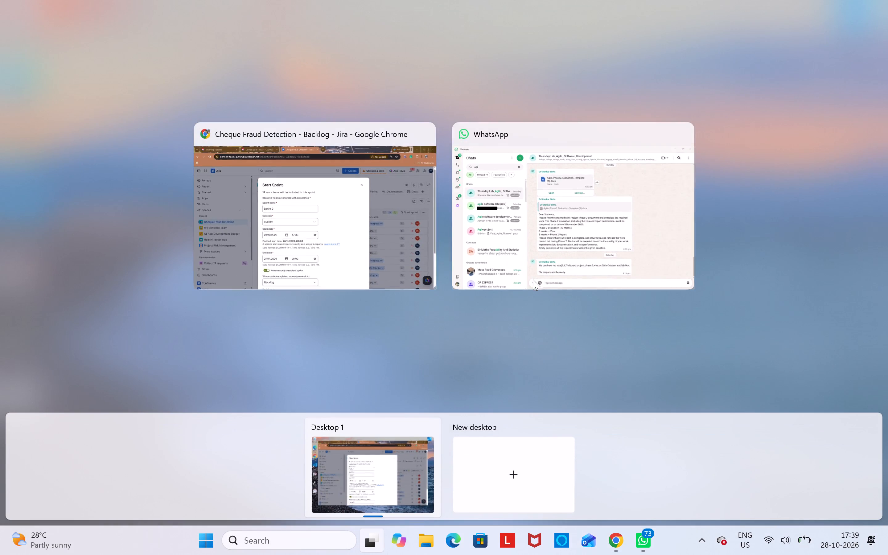
scroll(286, 237, "left", 1)
left_click(283, 234)
scroll(413, 354, "down", 2)
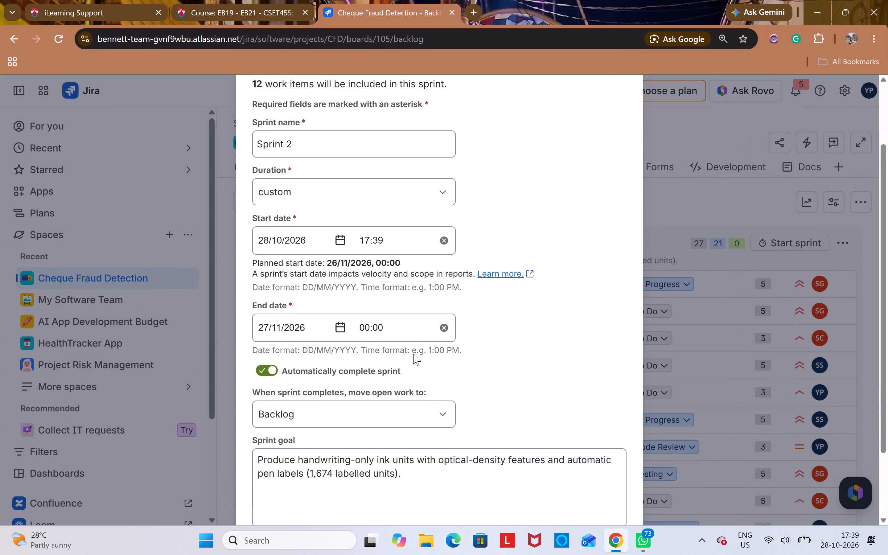
scroll(413, 354, "down", 1)
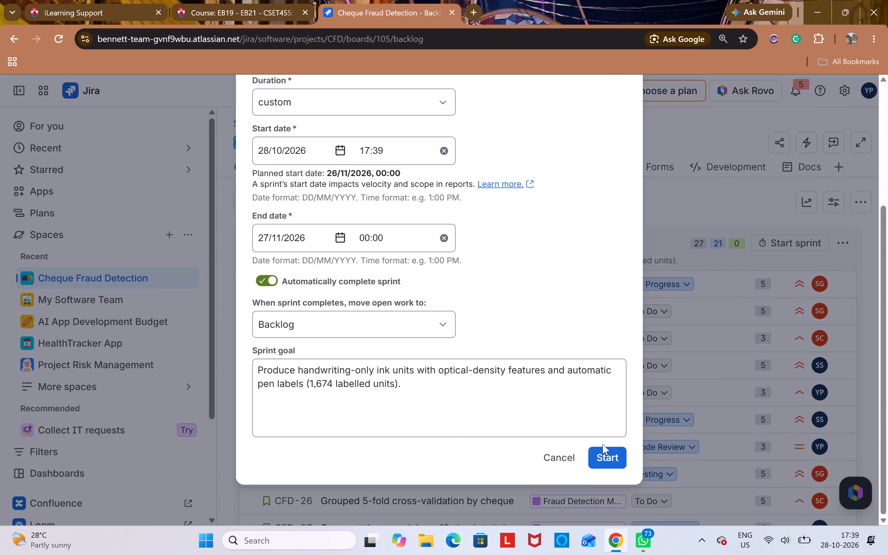
left_click(602, 444)
left_click(607, 454)
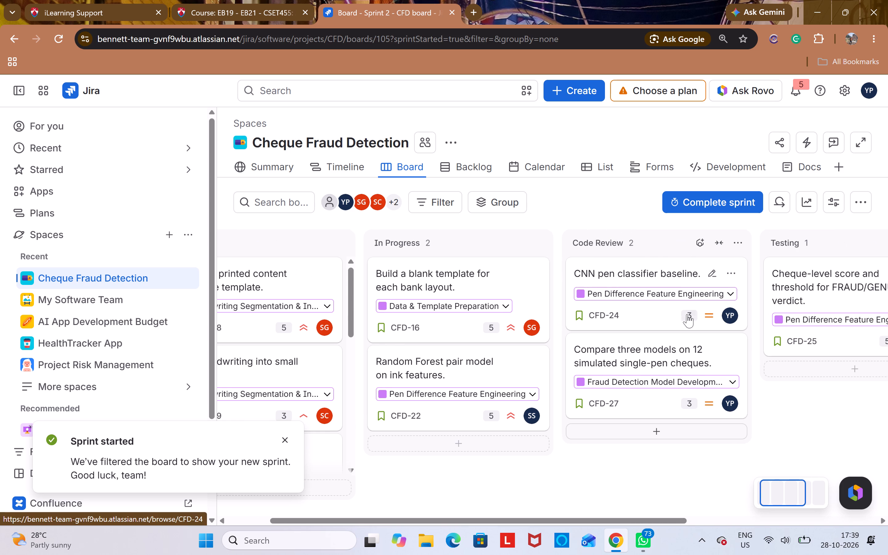
Complete Sprint 2, moving its open work items to the Backlog and keeping the retrospective option enabled.
left_click(712, 210)
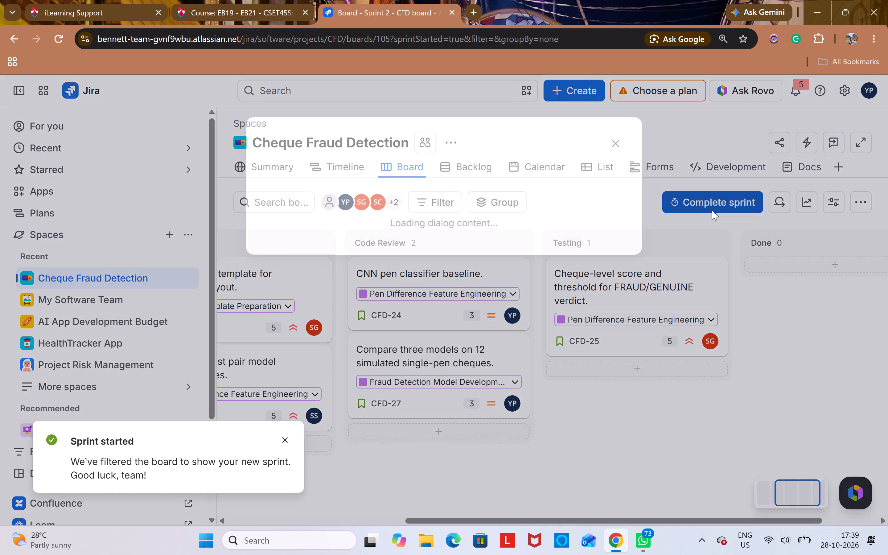
scroll(588, 357, "down", 1)
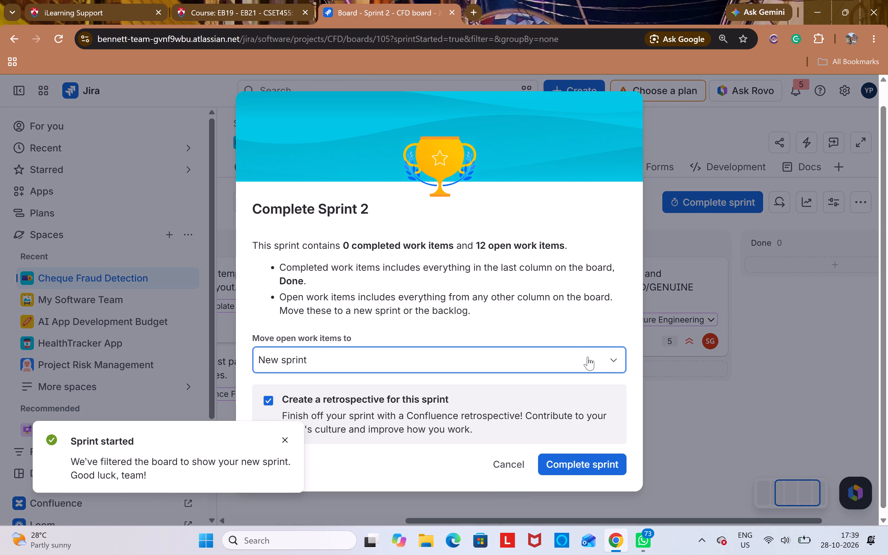
left_click(597, 475)
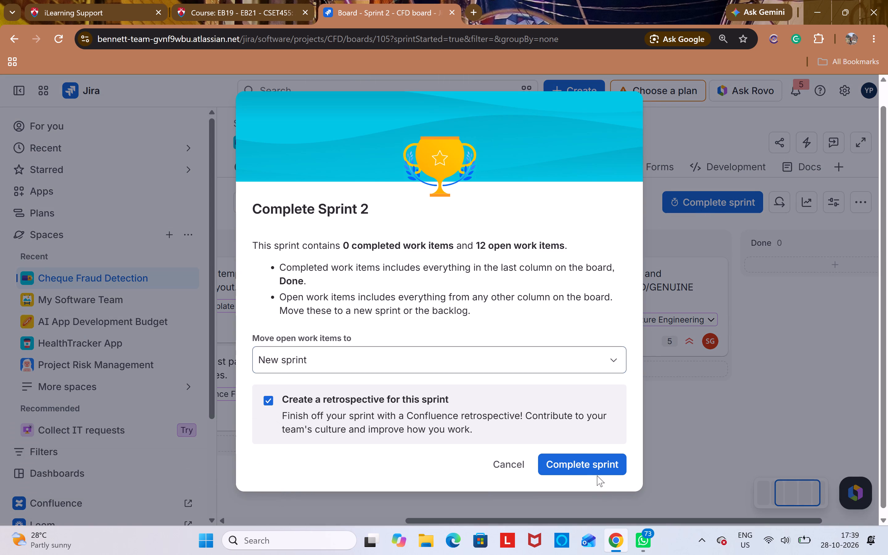
left_click(610, 357)
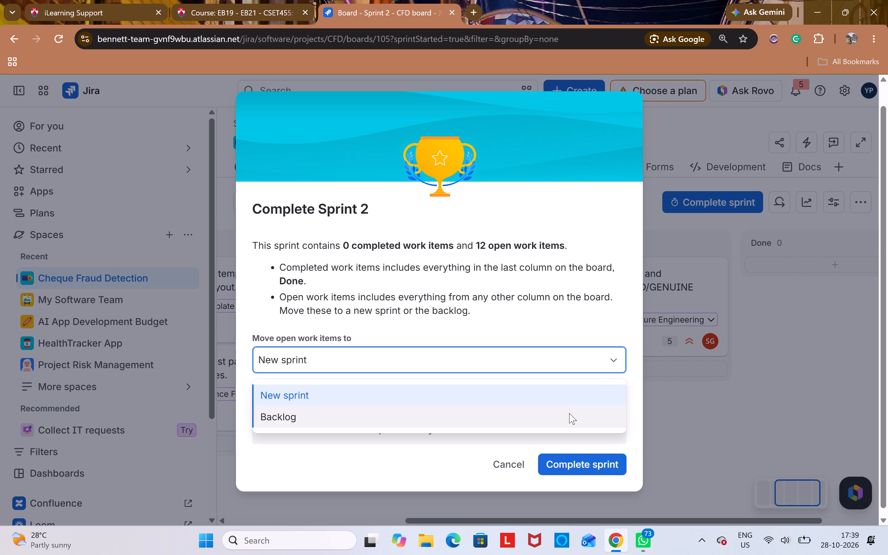
left_click(564, 421)
left_click(584, 458)
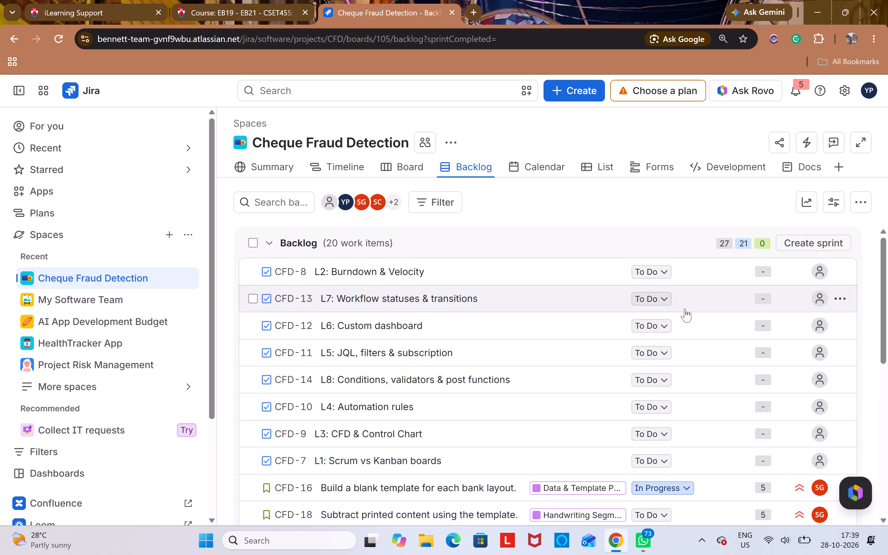
Examine the work items listed in the backlog following the completion of Sprint 2.
scroll(672, 293, "up", 1)
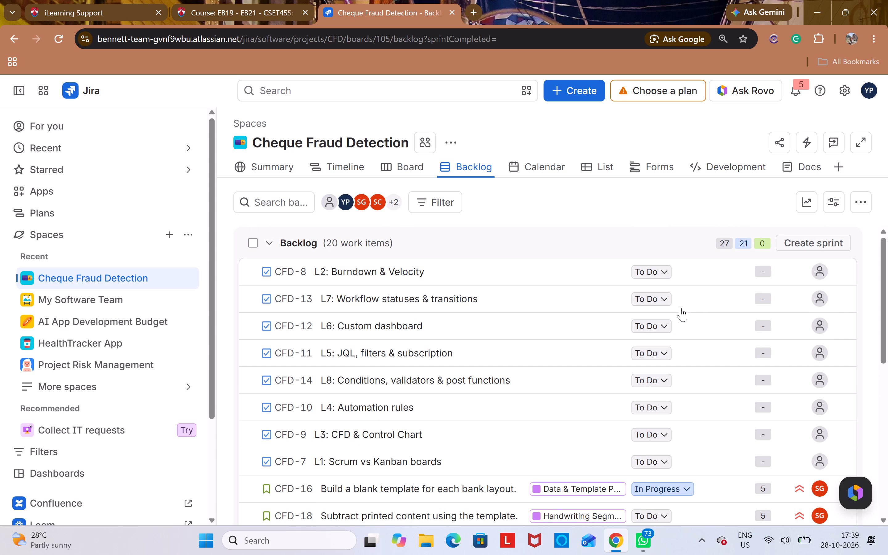
scroll(642, 295, "down", 1)
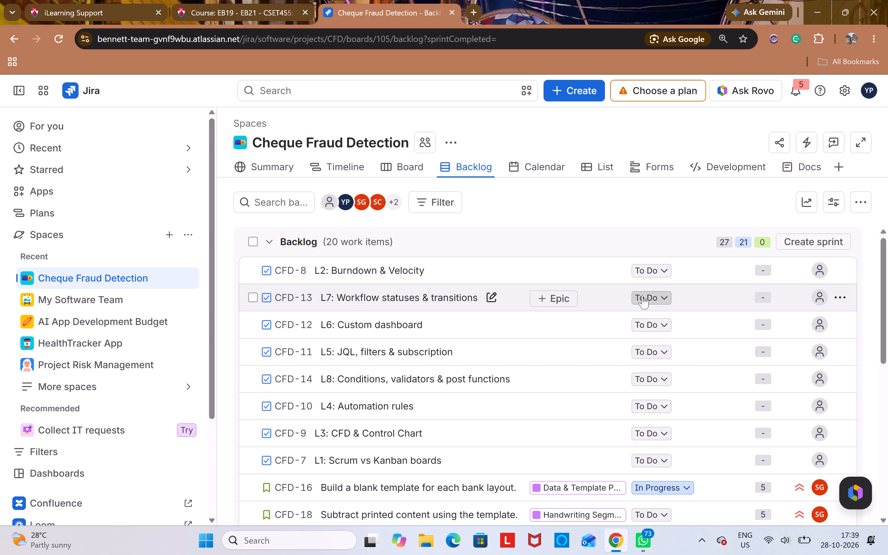
scroll(642, 295, "down", 4)
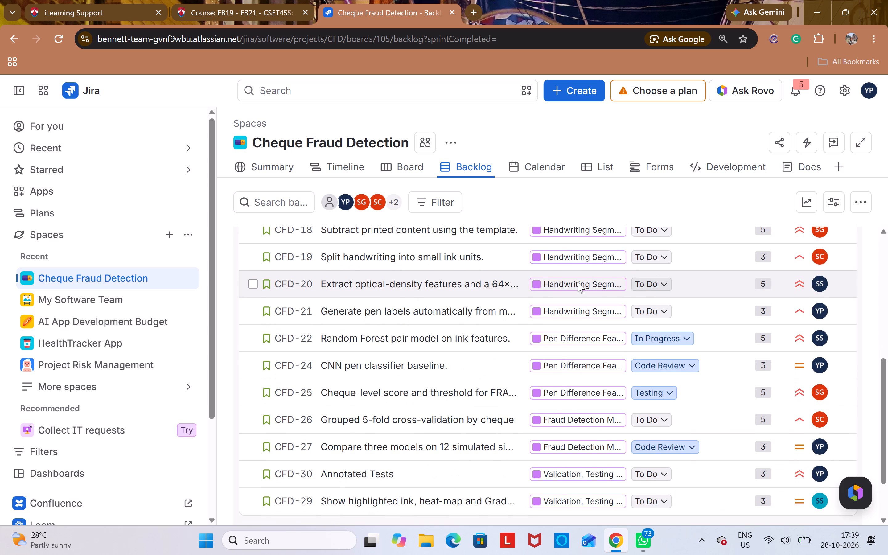
scroll(542, 289, "down", 2)
scroll(542, 289, "up", 5)
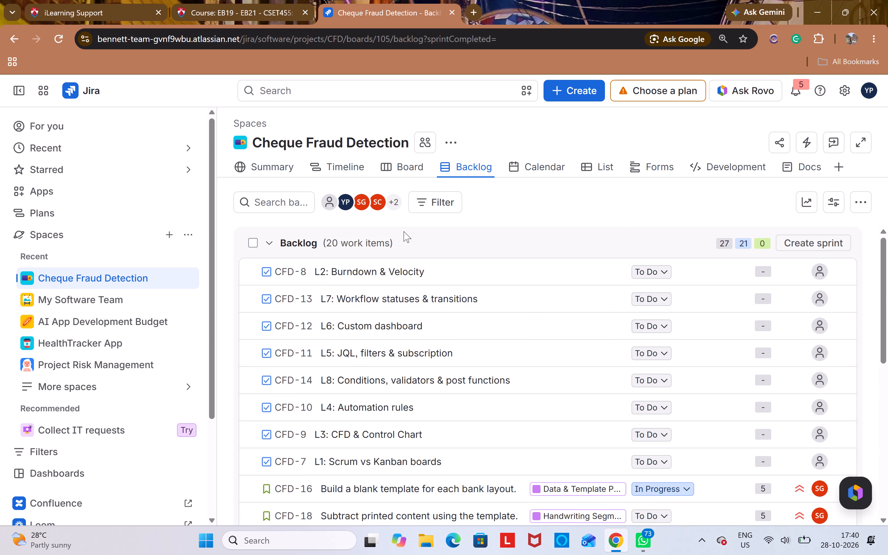
scroll(452, 292, "down", 2)
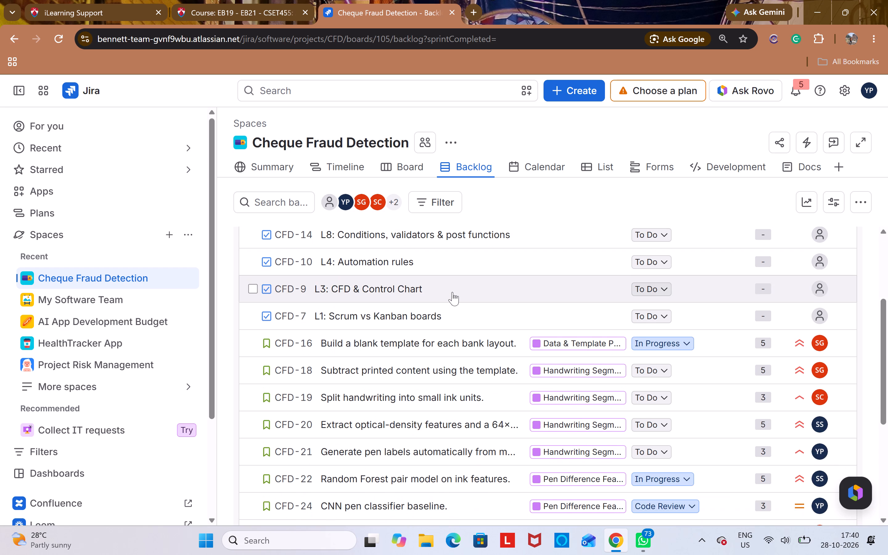
scroll(689, 237, "up", 3)
Create a new empty sprint above the backlog.
left_click(817, 248)
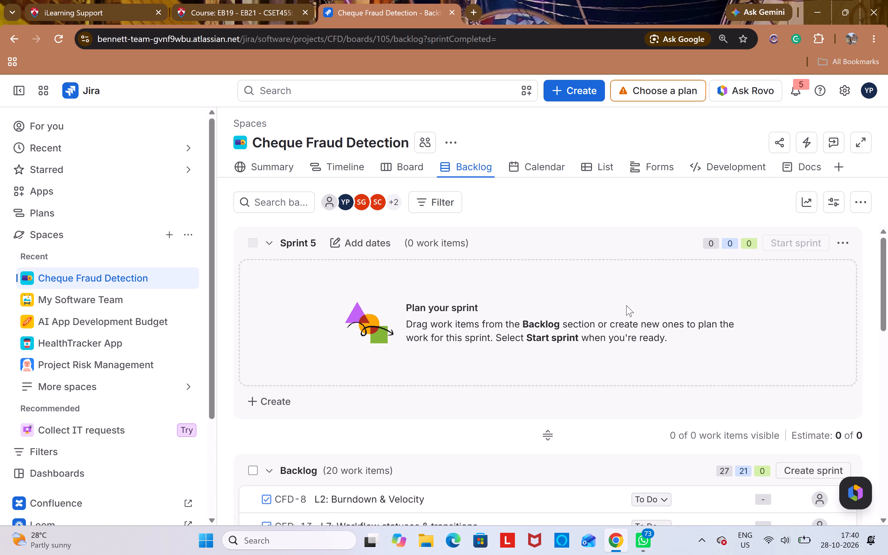
Look through the backlog's work items, the board and the timeline's list of epics.
scroll(601, 346, "down", 2)
scroll(522, 450, "down", 1)
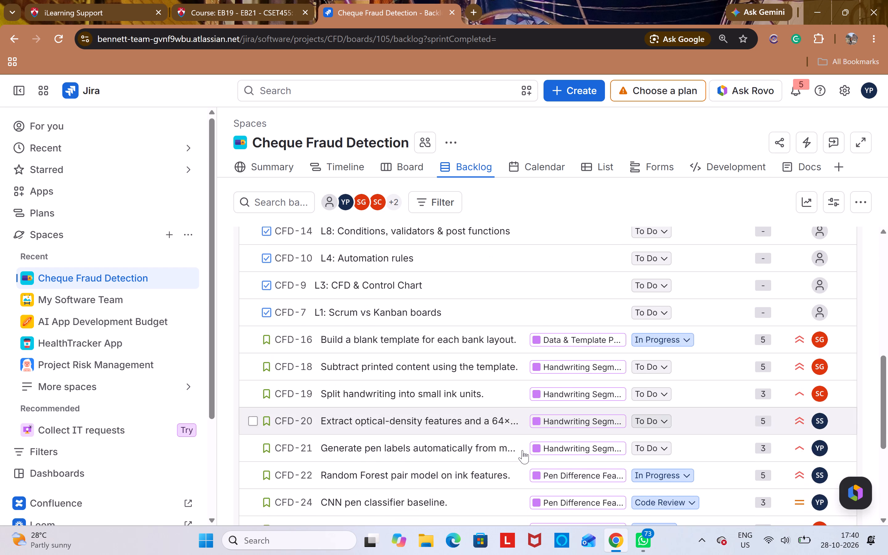
scroll(522, 450, "down", 1)
scroll(522, 450, "up", 8)
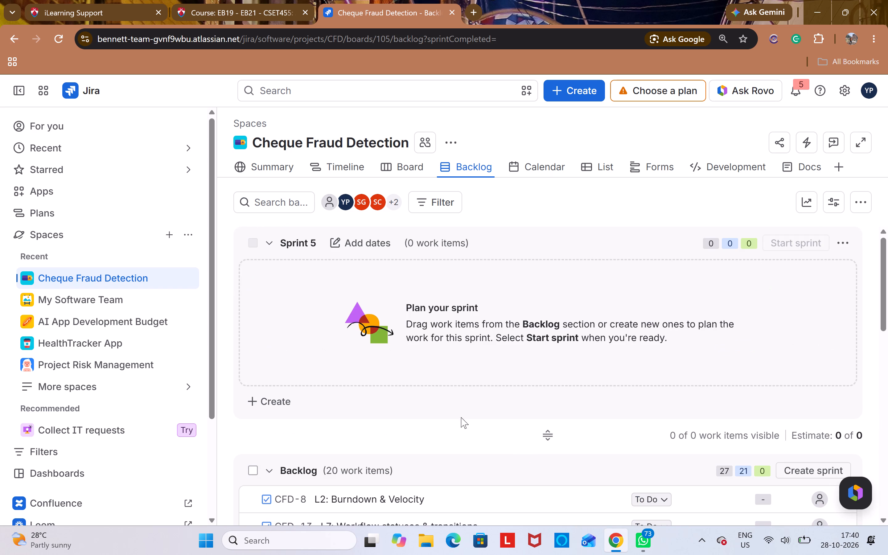
left_click(408, 168)
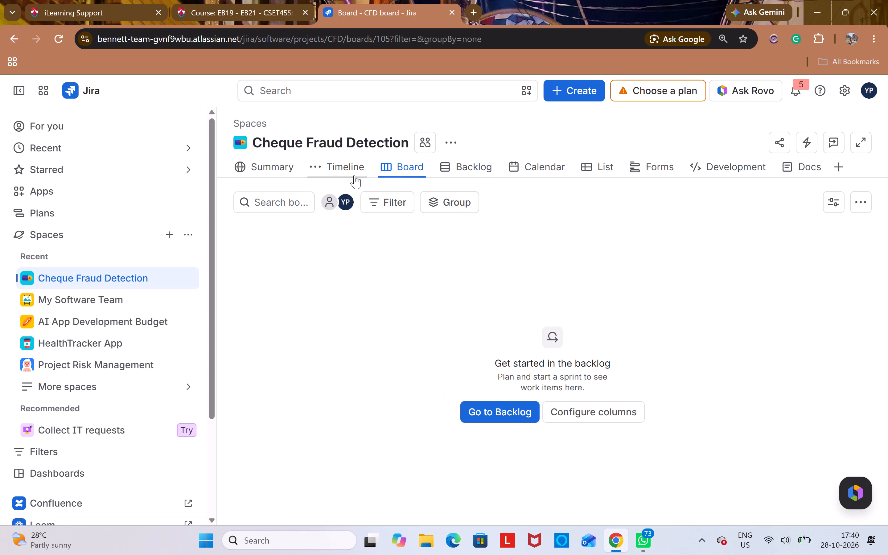
left_click(353, 175)
scroll(420, 243, "down", 1)
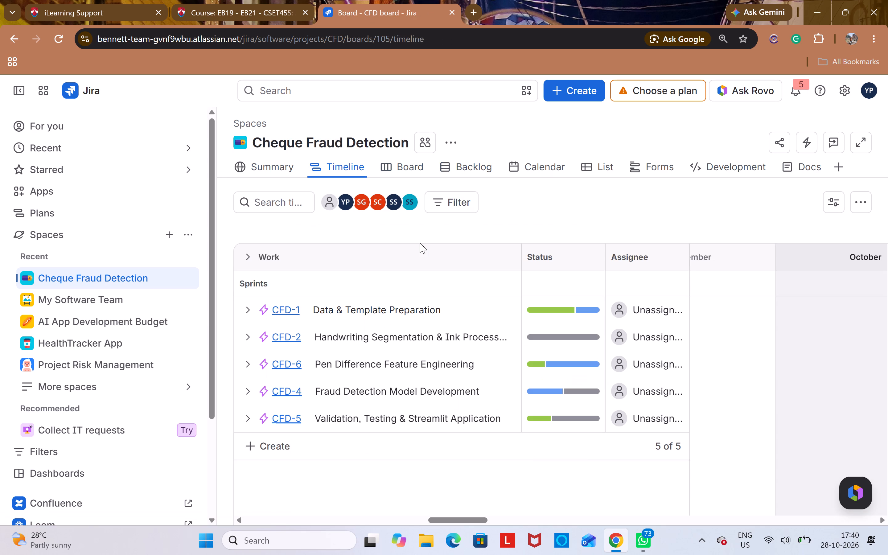
scroll(420, 243, "down", 1)
scroll(433, 338, "down", 2)
scroll(452, 396, "down", 1)
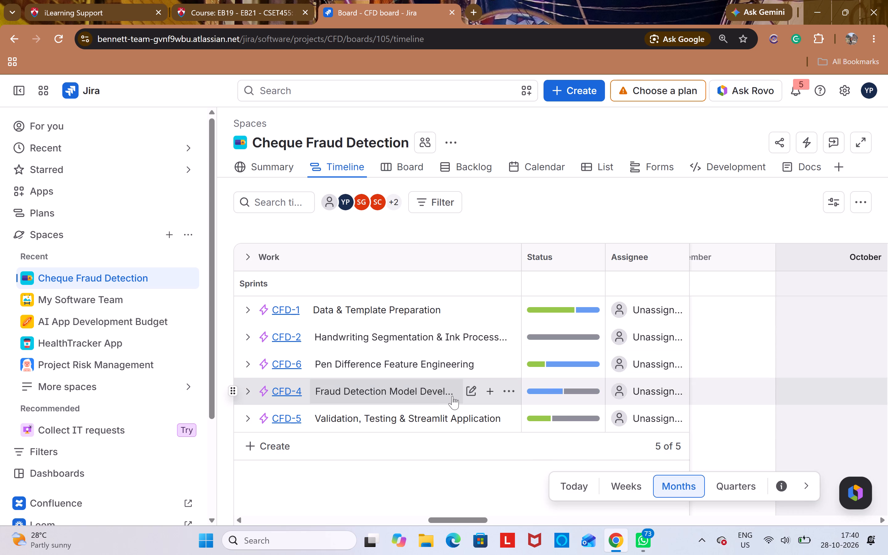
scroll(452, 396, "down", 1)
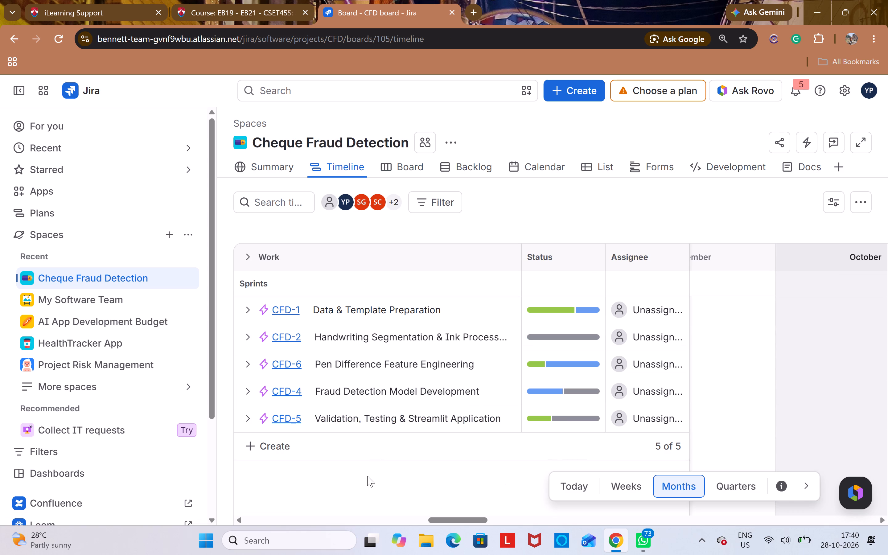
scroll(367, 476, "down", 2)
scroll(393, 462, "up", 1)
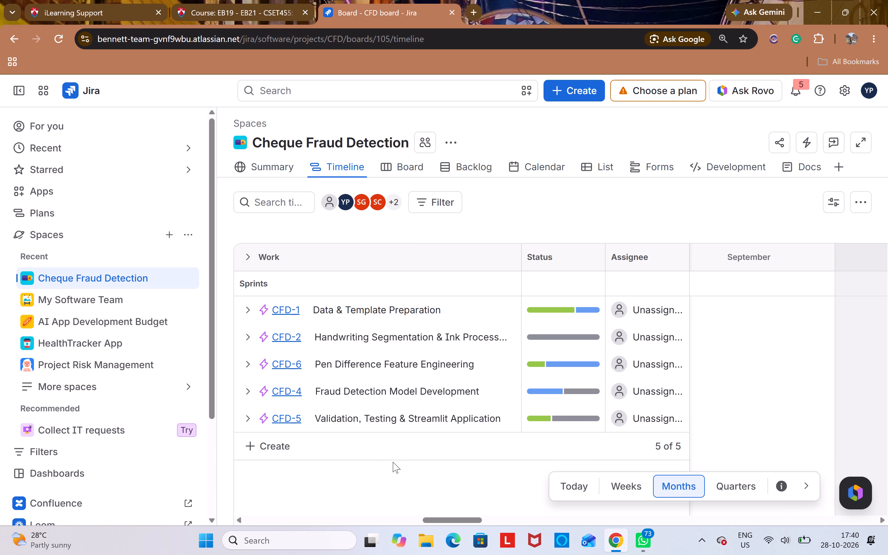
scroll(393, 462, "up", 1)
Expand all five epics on the timeline, CFD-1, CFD-2, CFD-6, CFD-4 and CFD-5, and examine their child work items.
left_click(254, 311)
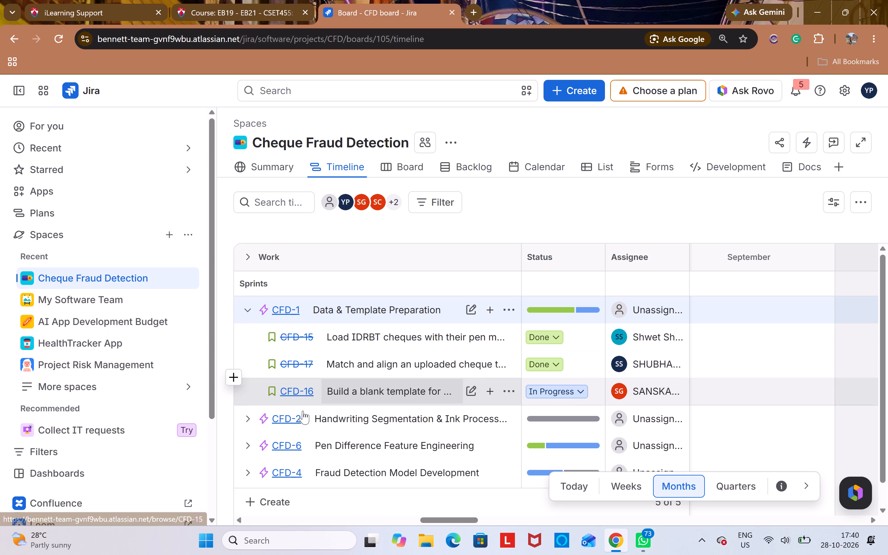
left_click(249, 416)
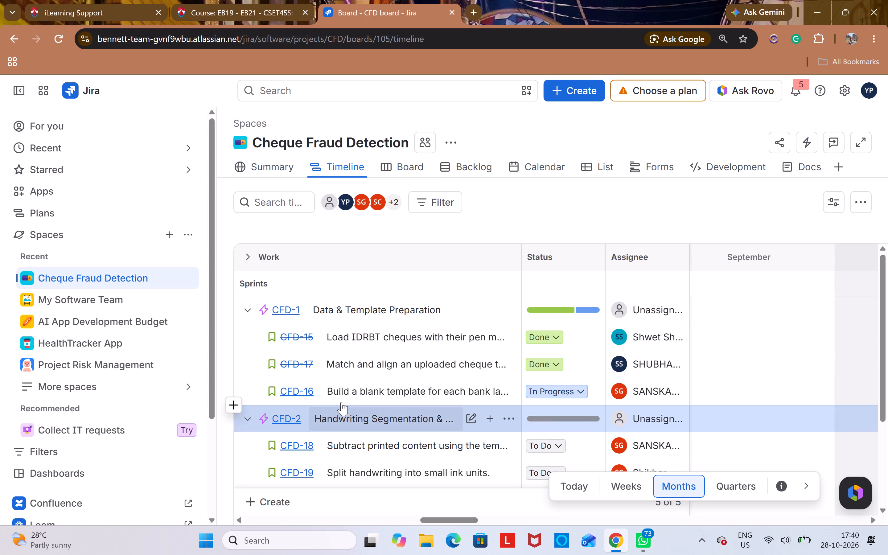
scroll(341, 402, "down", 2)
left_click(244, 444)
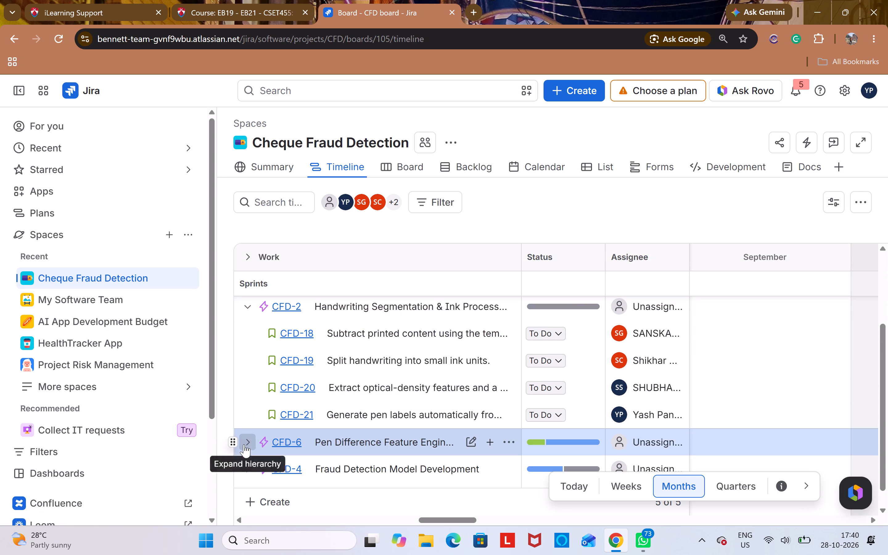
scroll(317, 430, "down", 2)
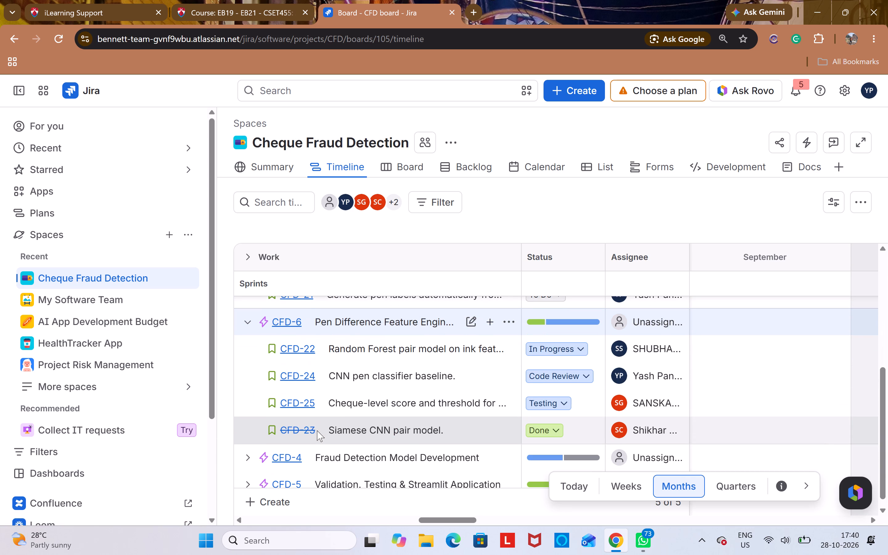
left_click(250, 462)
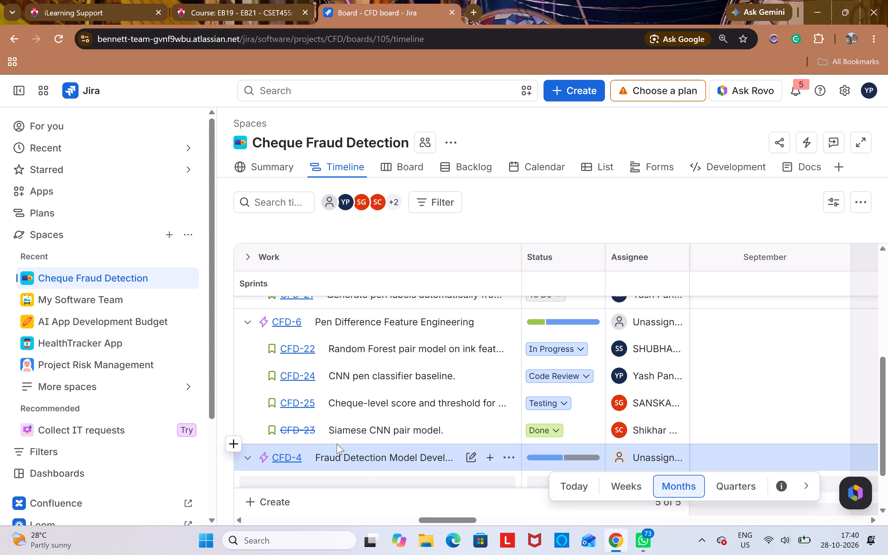
scroll(337, 444, "down", 1)
left_click(249, 474)
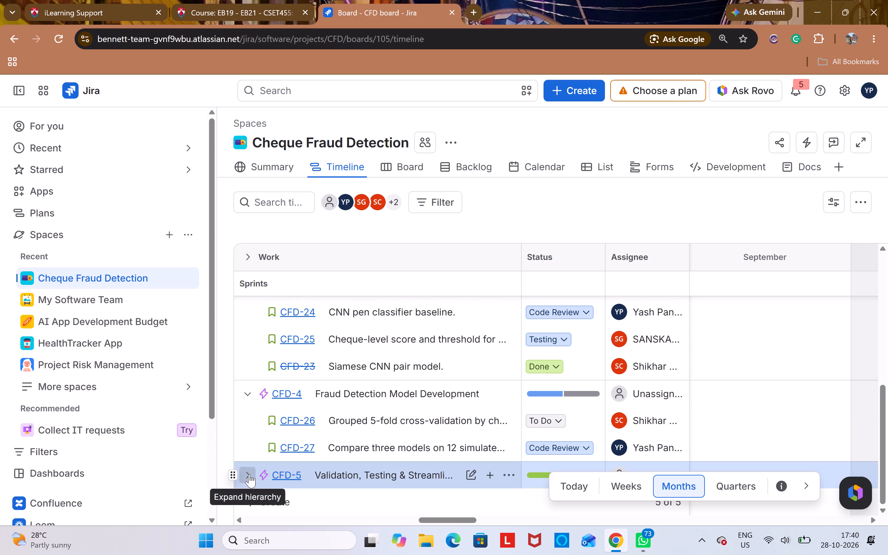
scroll(325, 453, "down", 2)
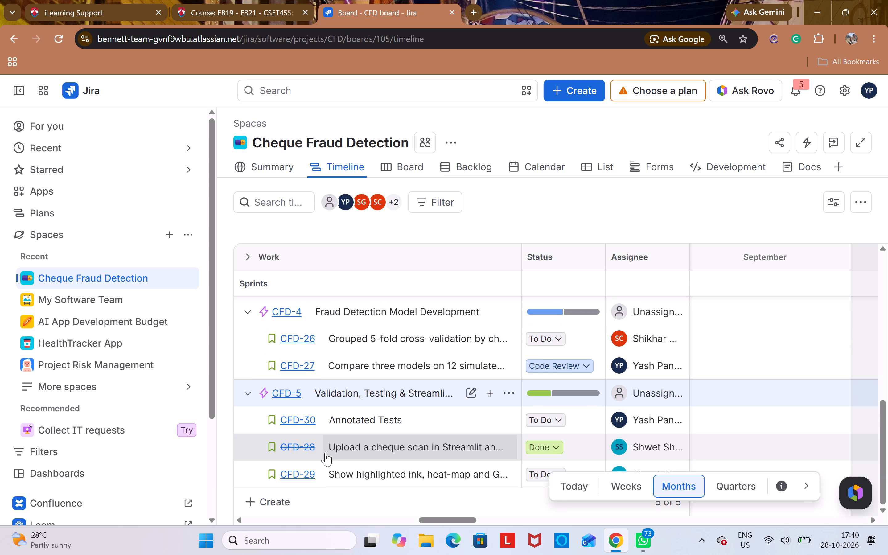
scroll(325, 453, "down", 1)
scroll(325, 453, "up", 7)
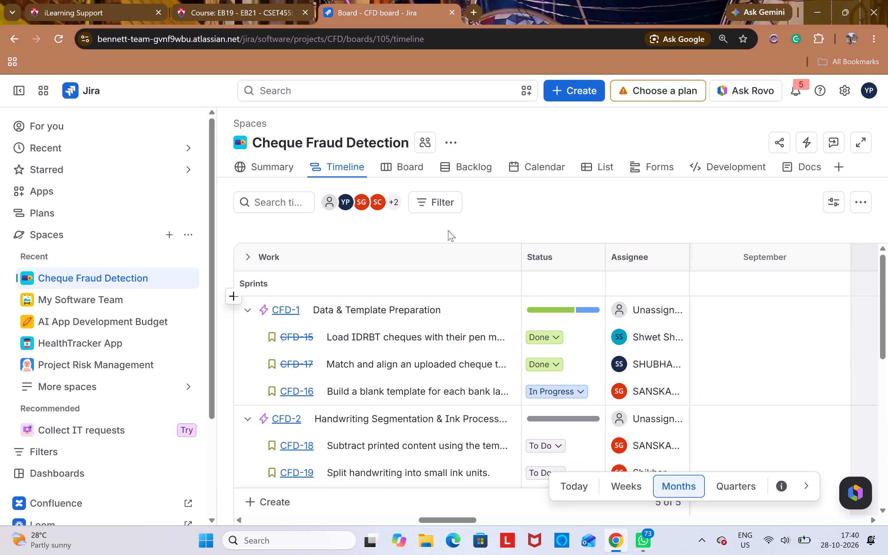
In the backlog, set the status of work items CFD-16 and CFD-18 to Done.
left_click(412, 168)
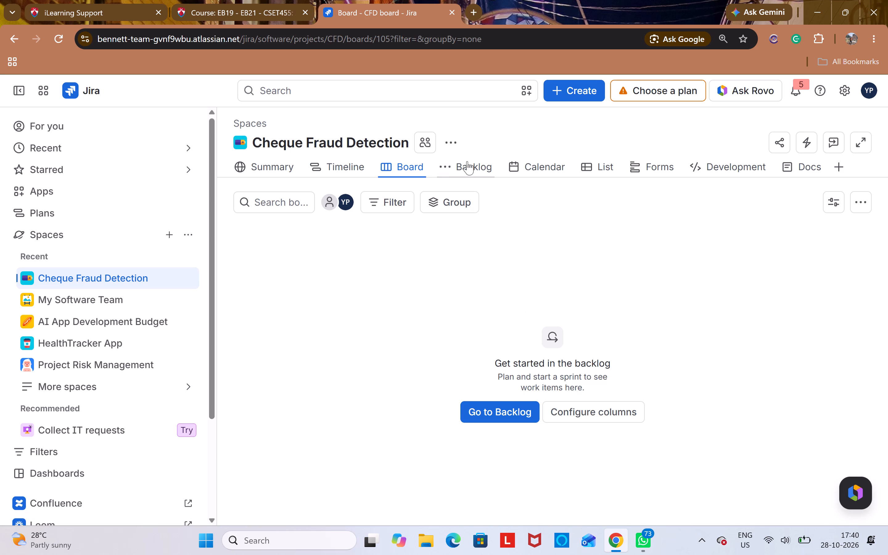
left_click_drag(487, 156, 484, 164)
left_click(484, 164)
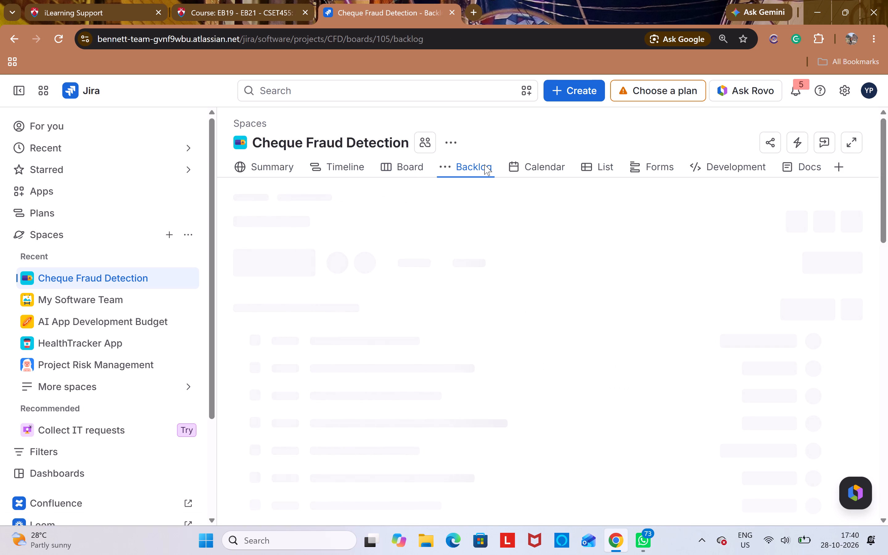
scroll(457, 292, "down", 2)
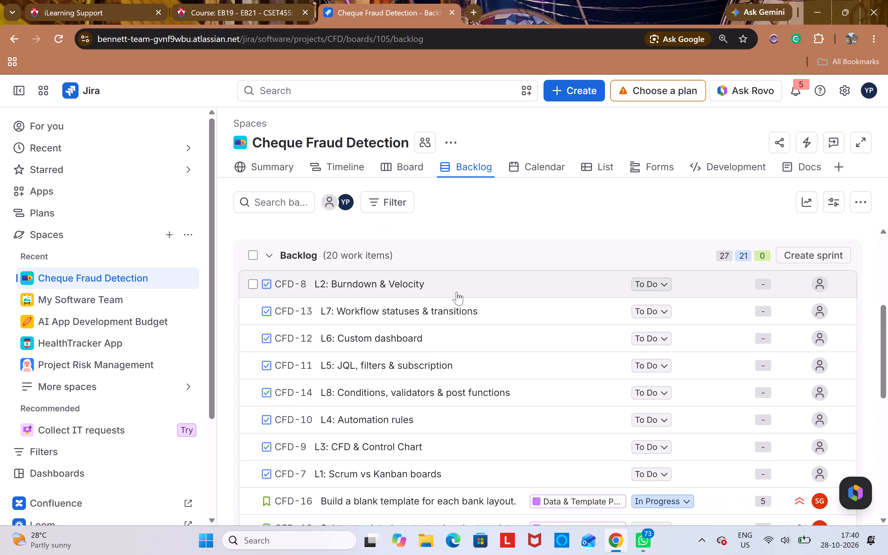
scroll(457, 292, "down", 3)
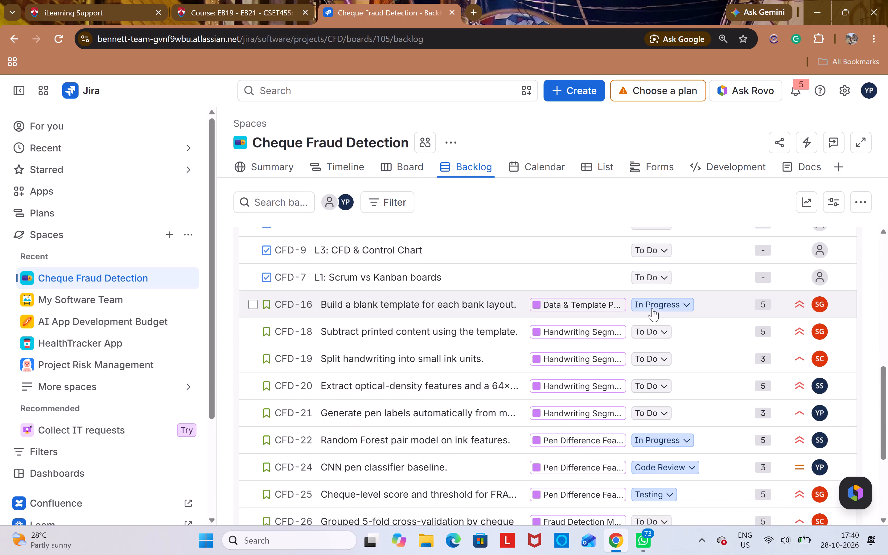
left_click(663, 309)
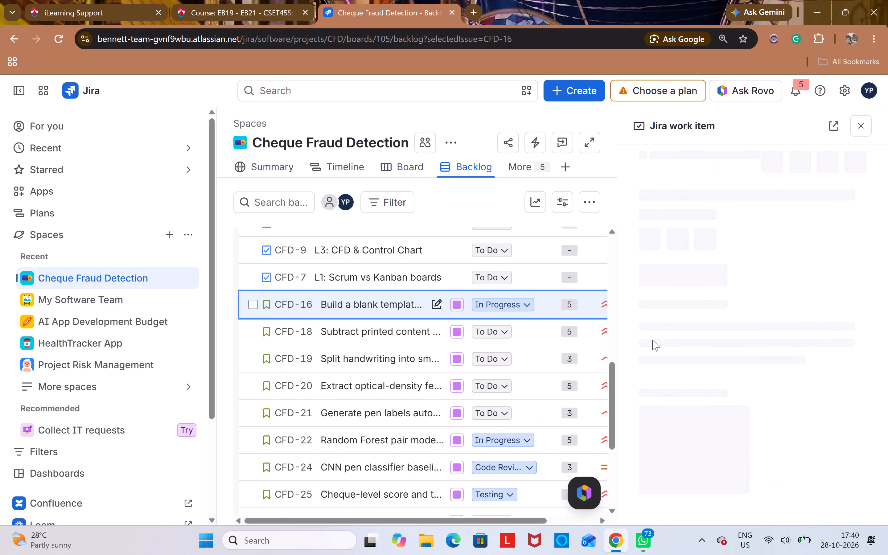
left_click(528, 310)
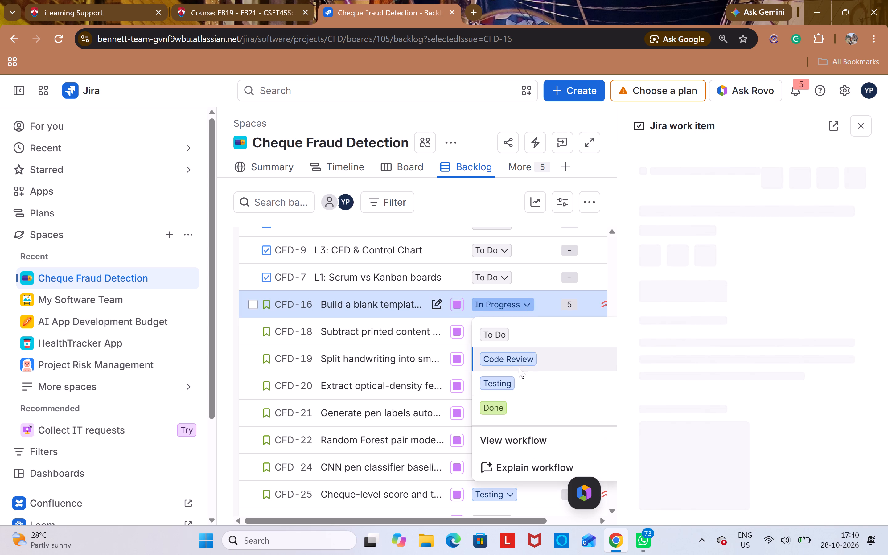
left_click(493, 410)
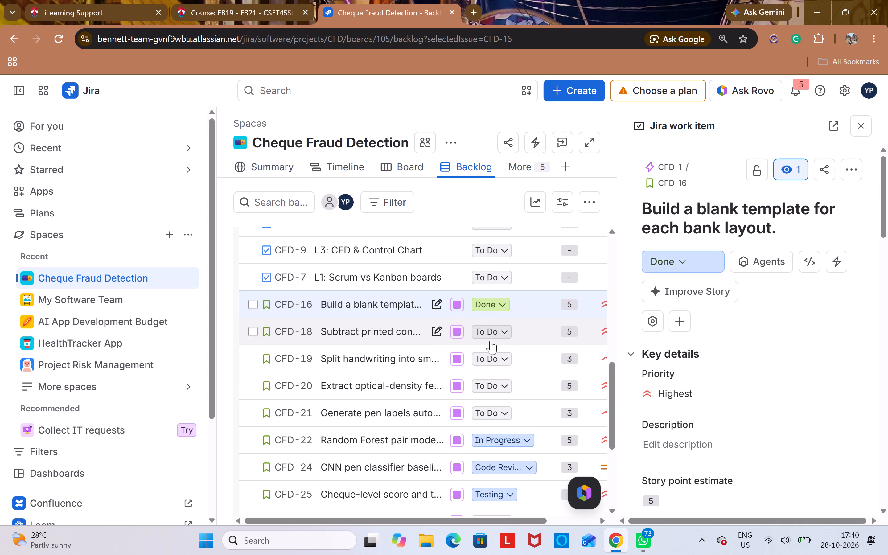
left_click(490, 341)
left_click(495, 335)
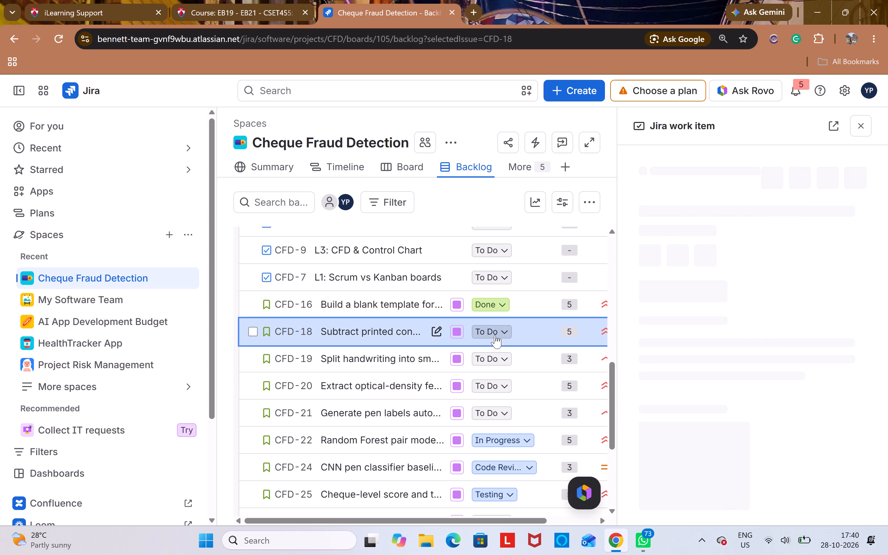
left_click(495, 331)
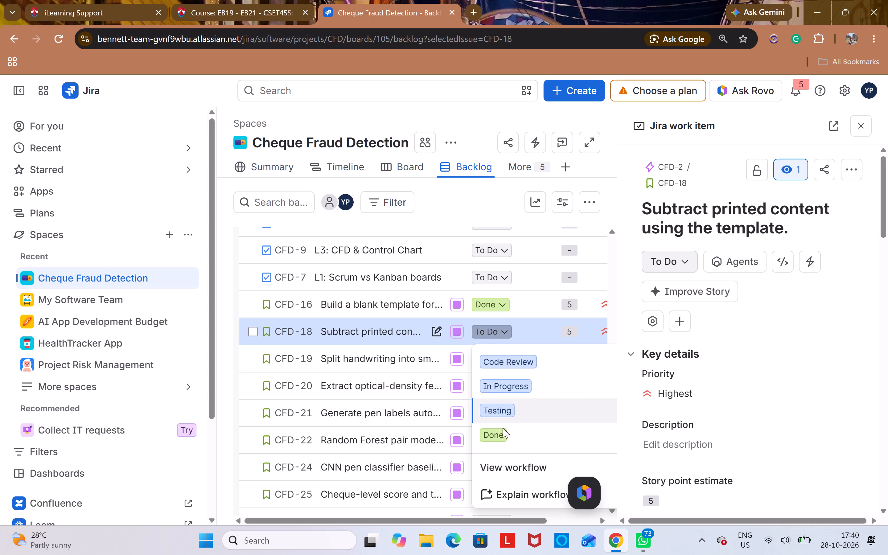
left_click(494, 431)
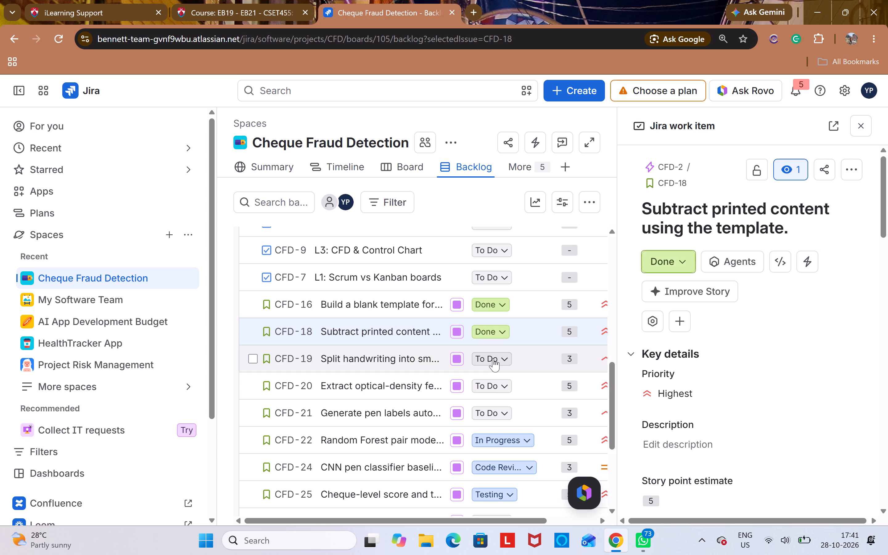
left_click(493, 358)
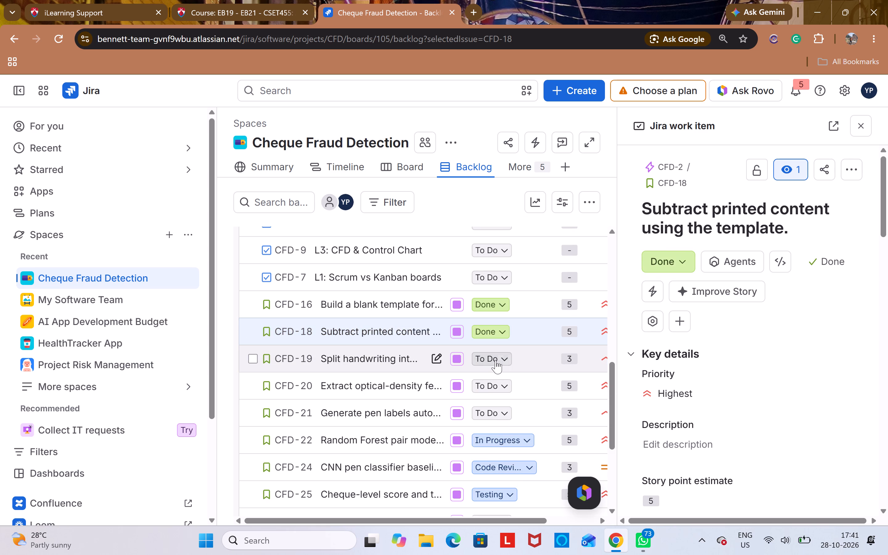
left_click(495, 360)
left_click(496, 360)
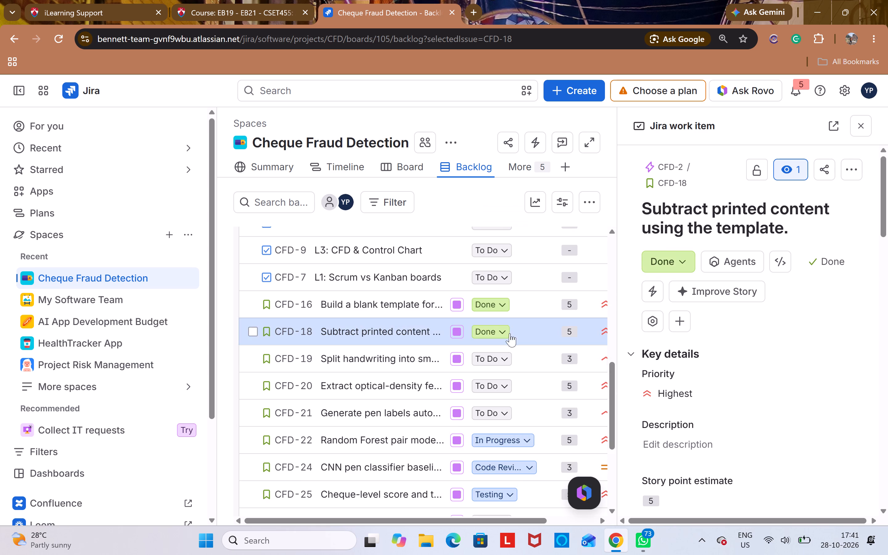
Set the status of backlog items CFD-22, CFD-24 and CFD-25 to Done.
left_click(515, 445)
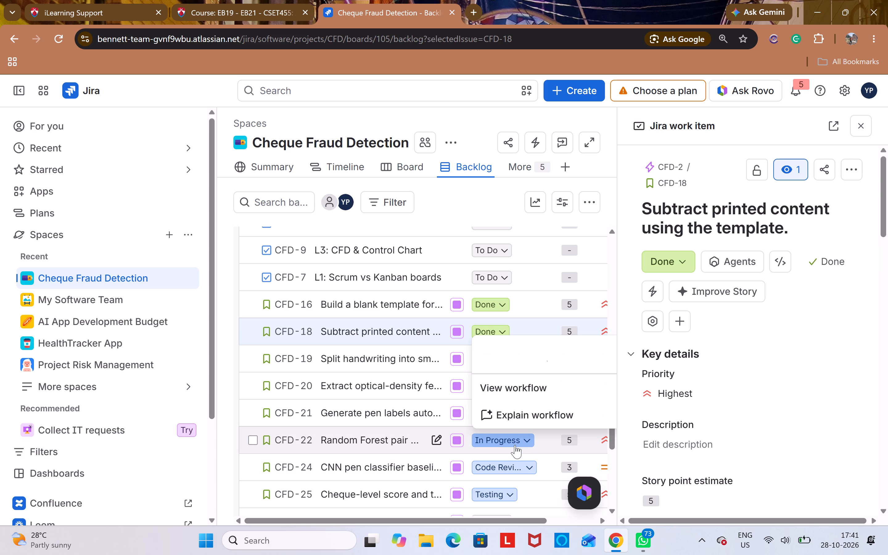
left_click(499, 364)
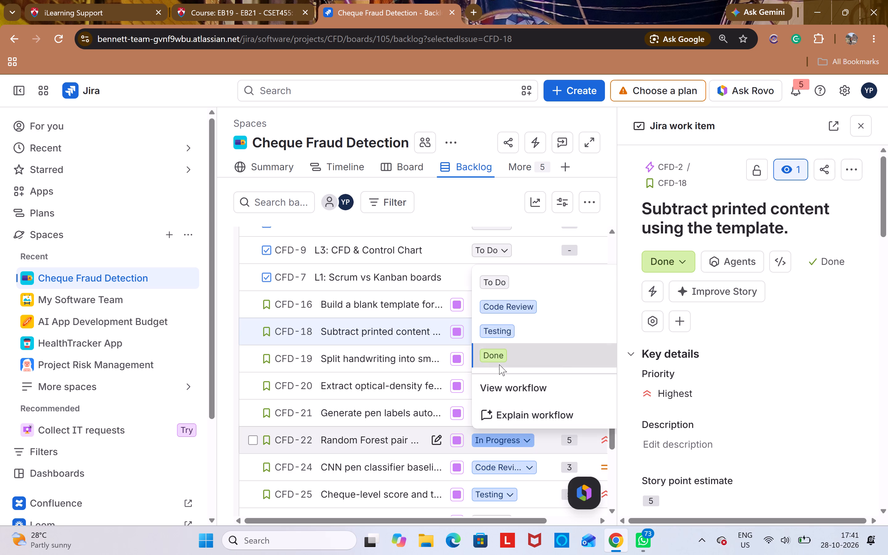
left_click(501, 466)
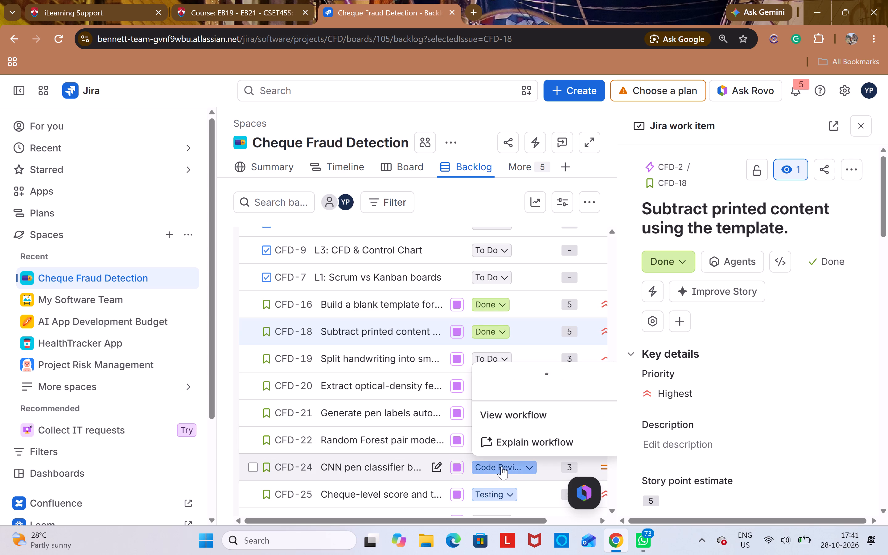
left_click(495, 384)
scroll(489, 434, "down", 1)
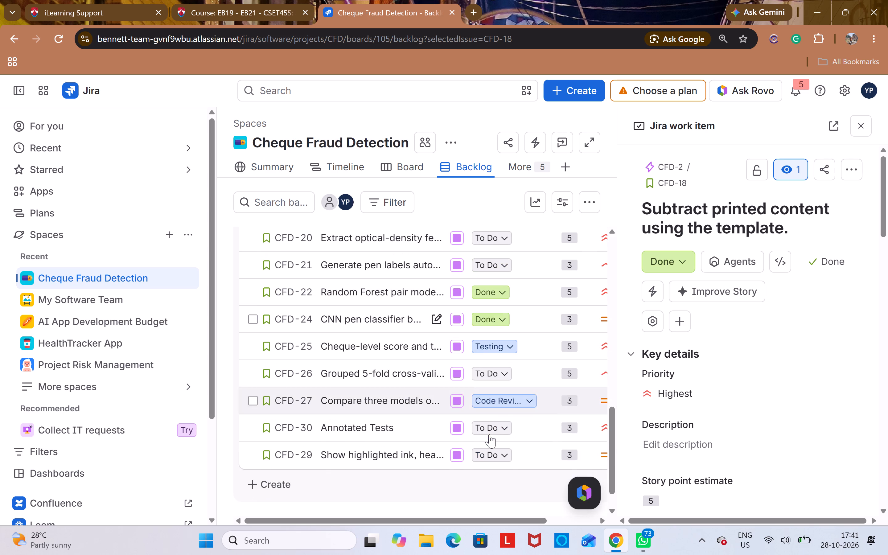
scroll(489, 434, "down", 1)
left_click(490, 351)
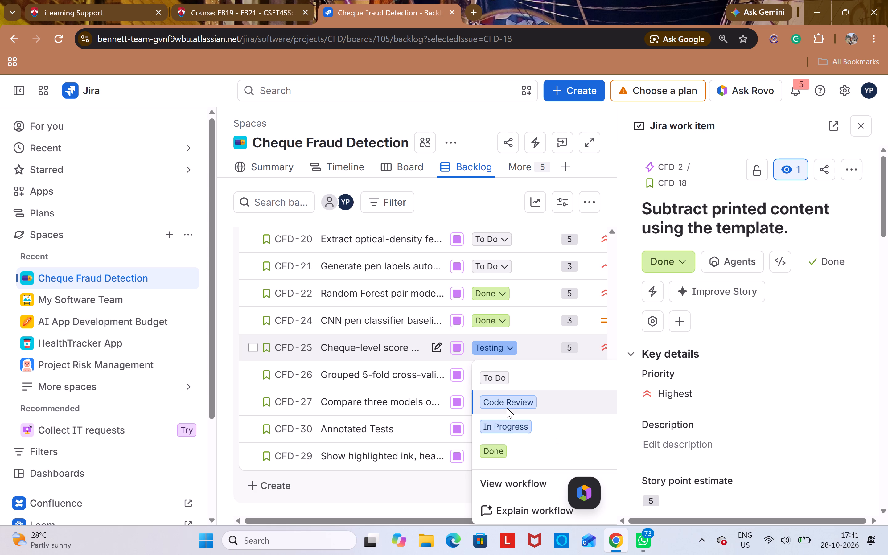
left_click(505, 443)
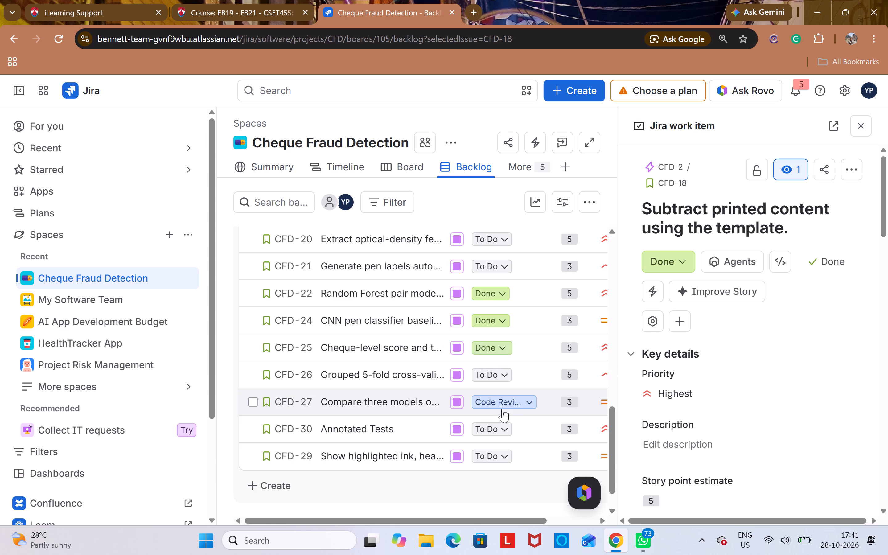
Set the status of backlog items CFD-27, CFD-26 and CFD-30 to Done.
left_click(502, 409)
left_click(504, 408)
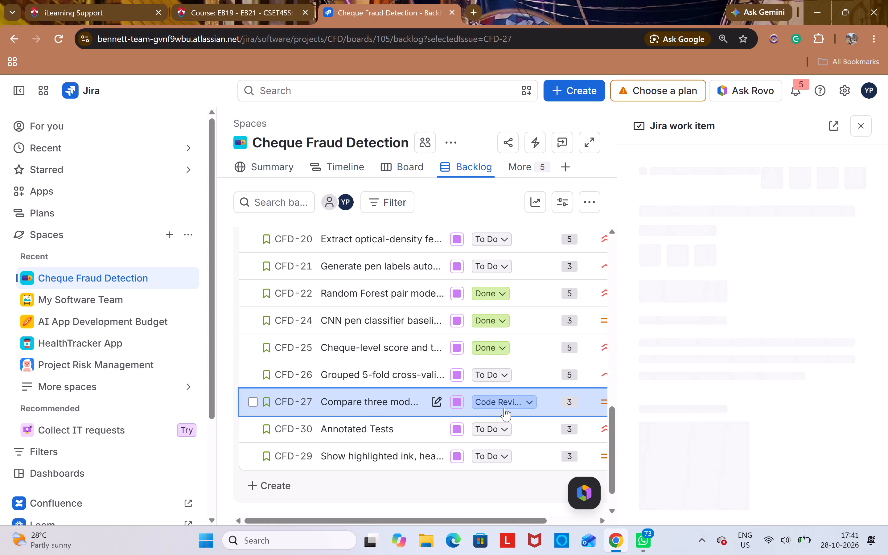
left_click(506, 397)
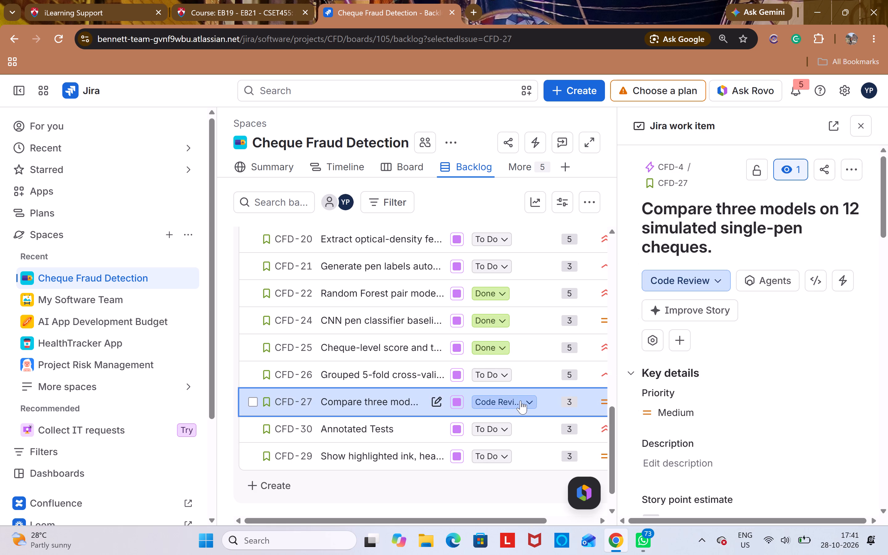
left_click(520, 401)
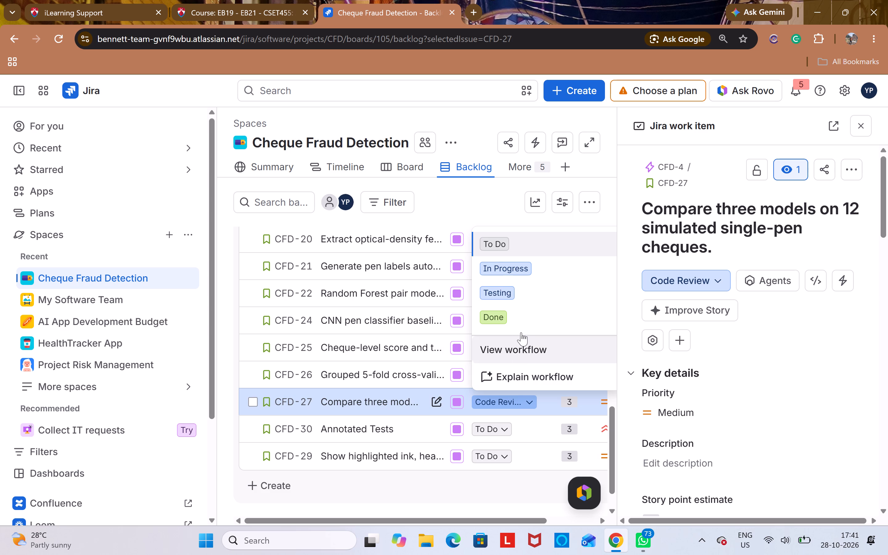
left_click(523, 327)
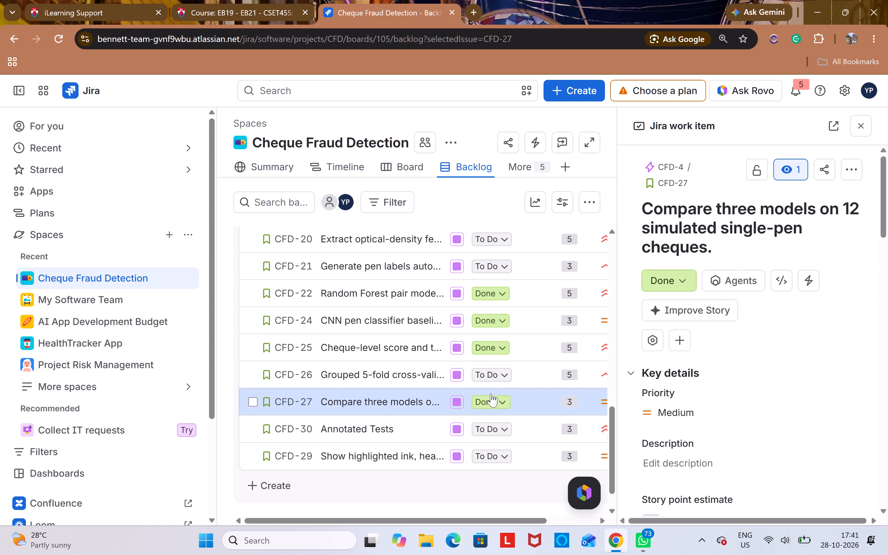
left_click(496, 372)
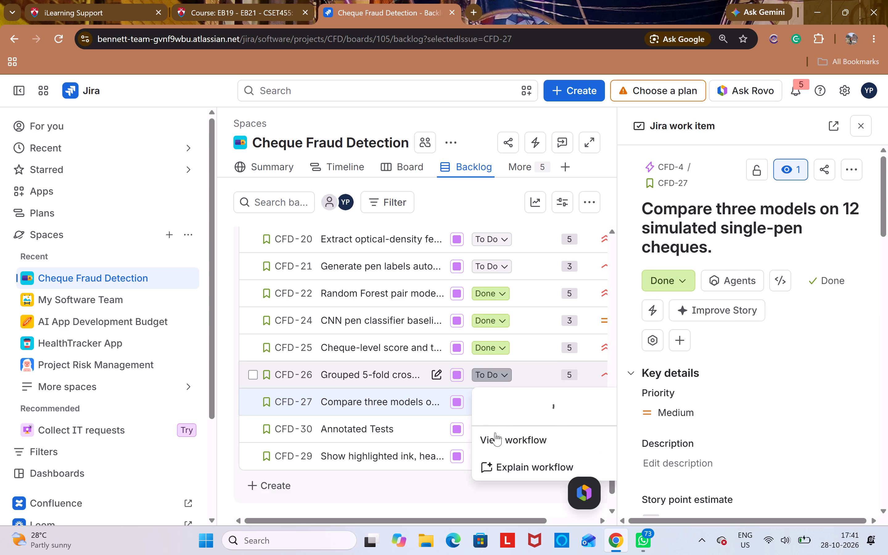
left_click(499, 292)
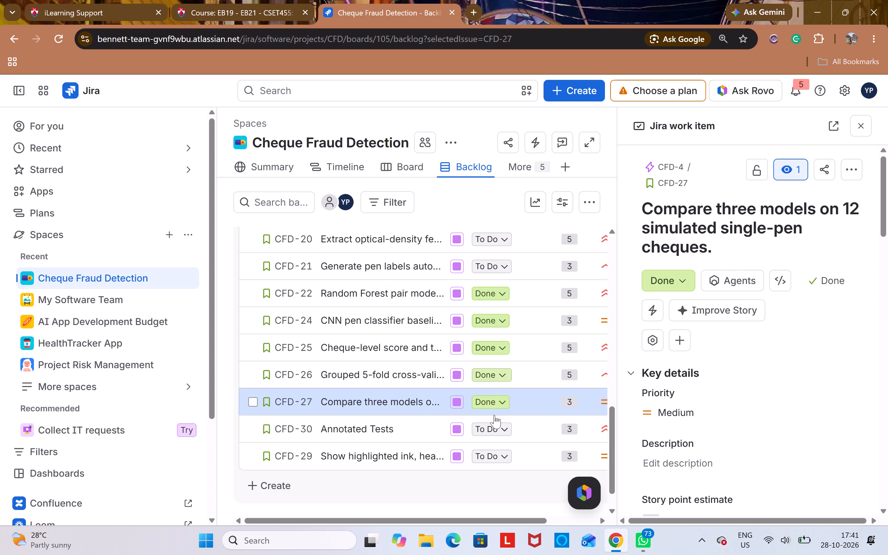
left_click(491, 426)
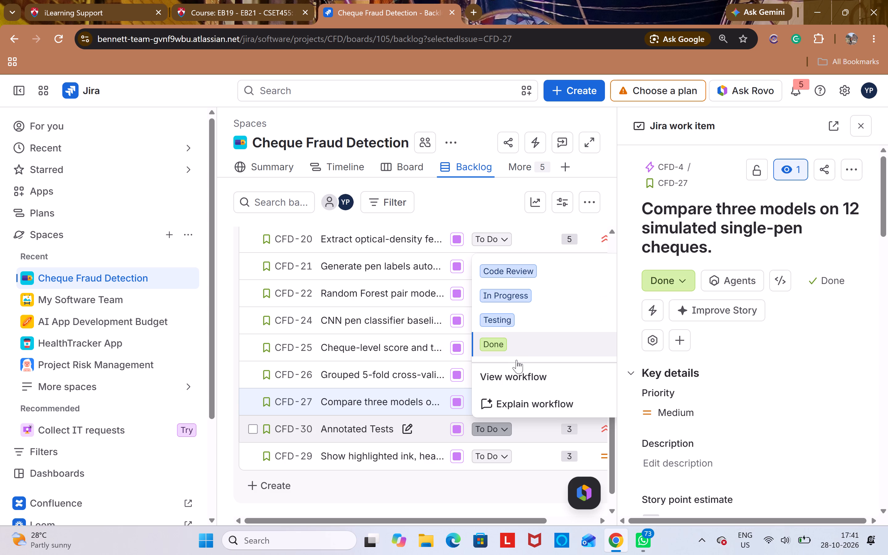
left_click(516, 360)
left_click(498, 353)
left_click(498, 353)
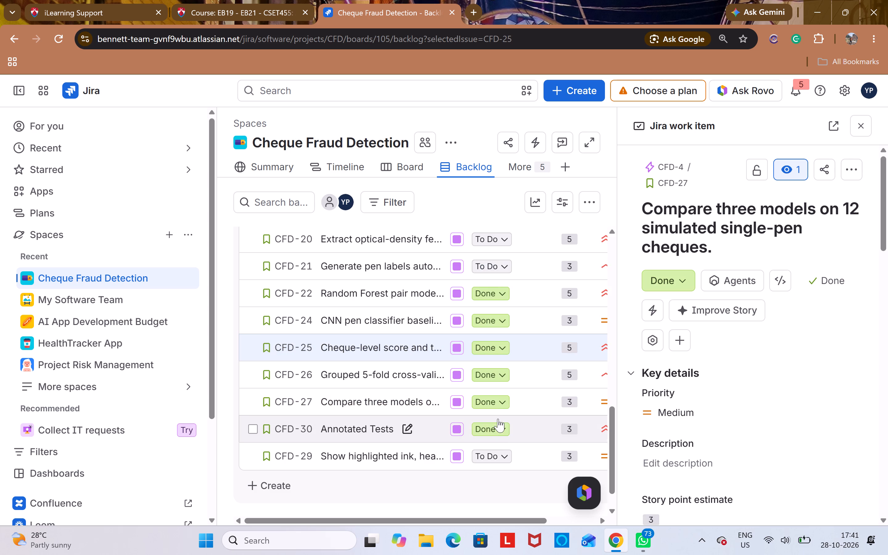
Show the backlog insights, close the work item details, and examine the sprint commitment and work type breakdown alongside the backlog.
left_click(532, 205)
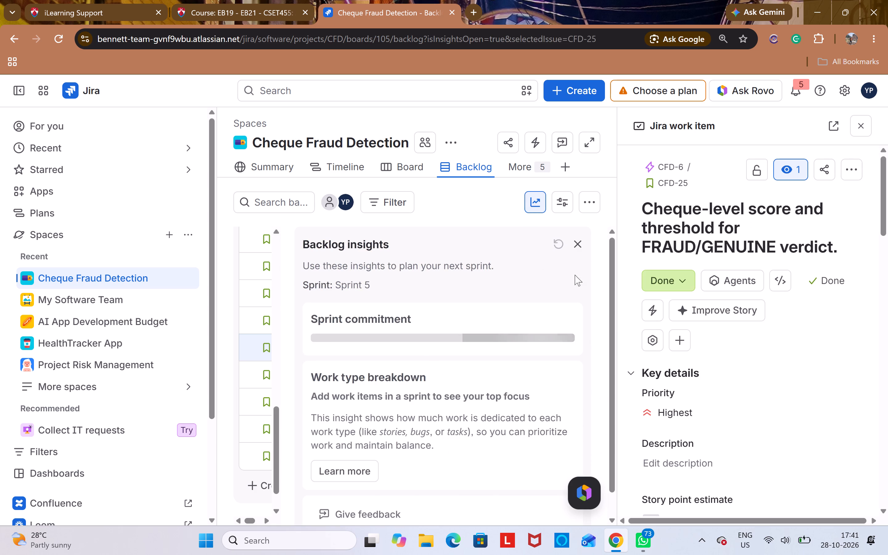
left_click(858, 121)
scroll(766, 258, "down", 1)
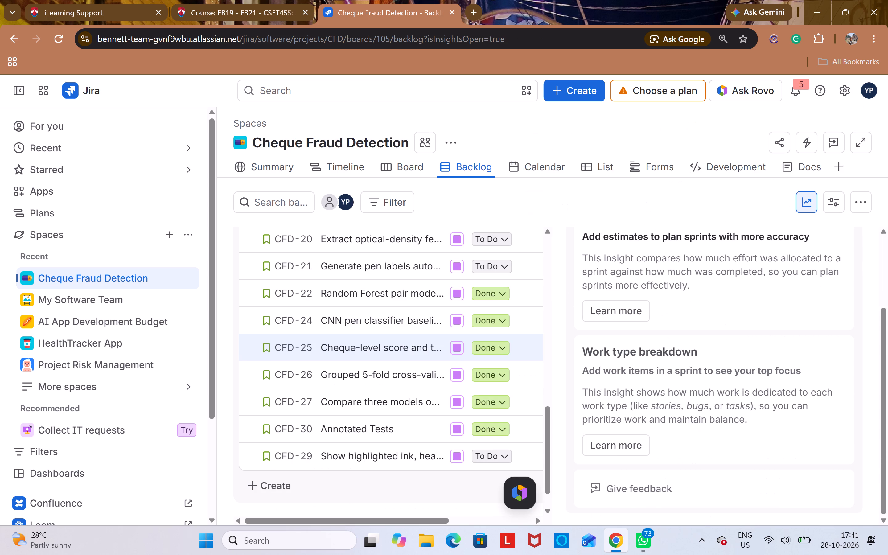
scroll(766, 258, "down", 1)
scroll(766, 258, "up", 2)
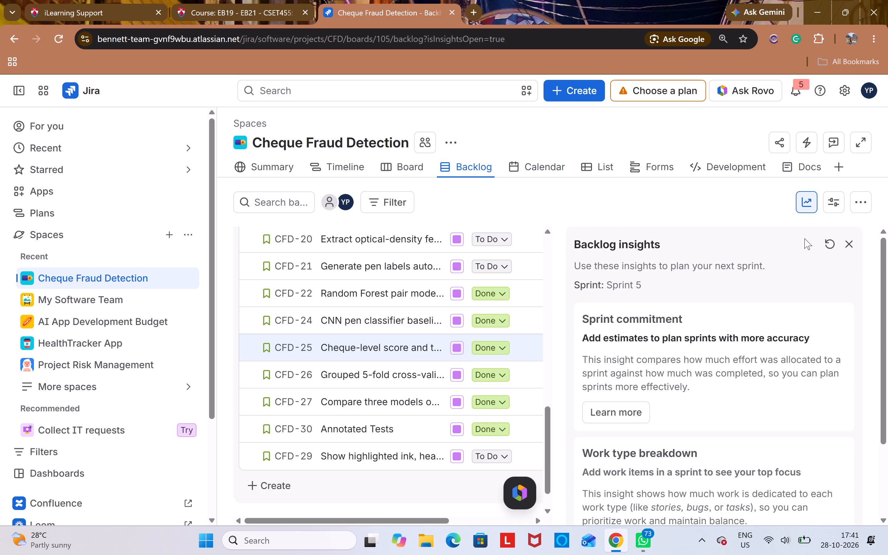
scroll(522, 303, "up", 2)
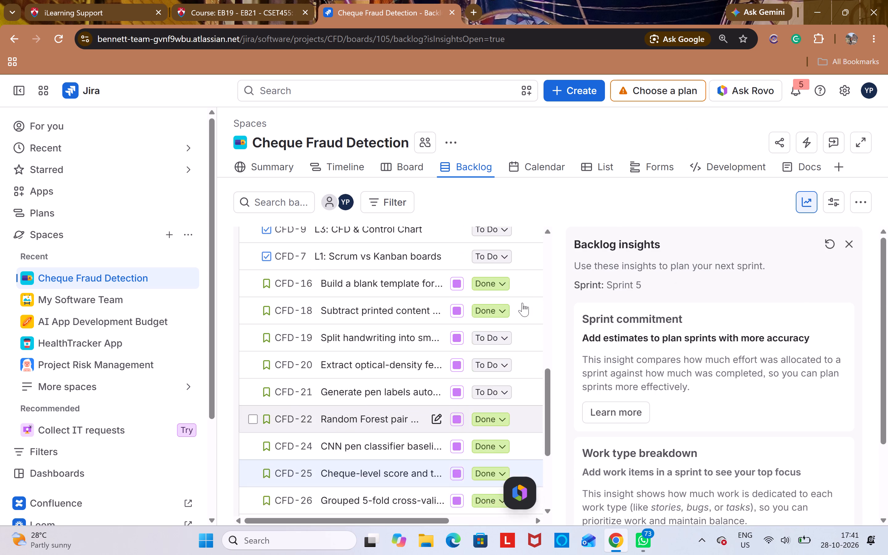
scroll(522, 303, "up", 2)
Set the status of backlog item CFD-29 to Done.
scroll(522, 303, "down", 3)
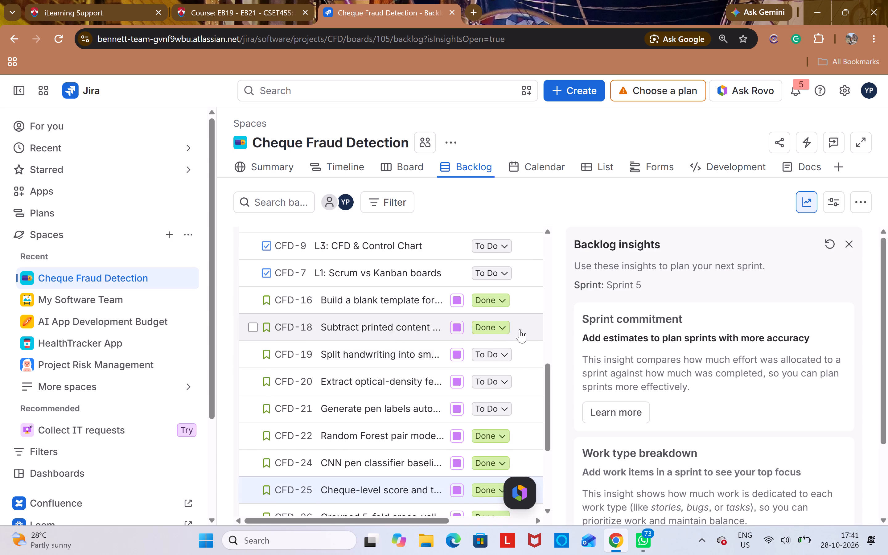
scroll(494, 359, "down", 2)
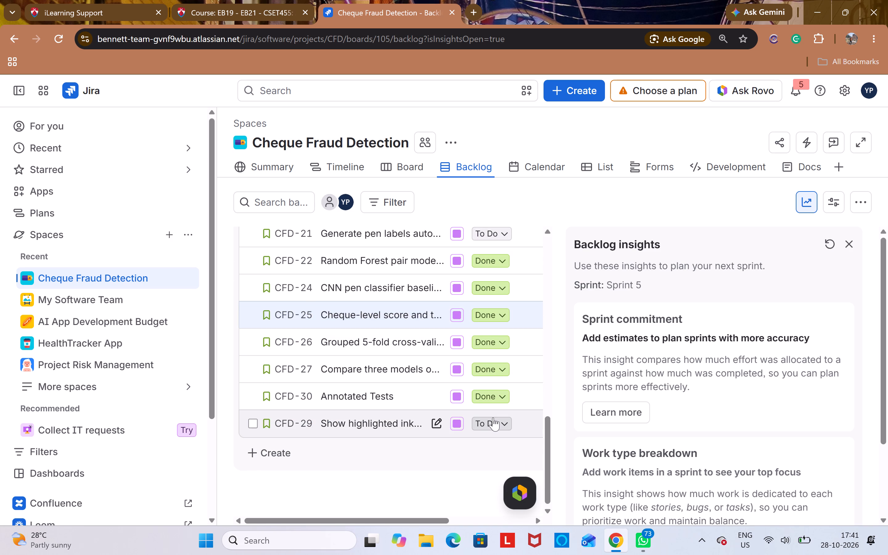
left_click(493, 417)
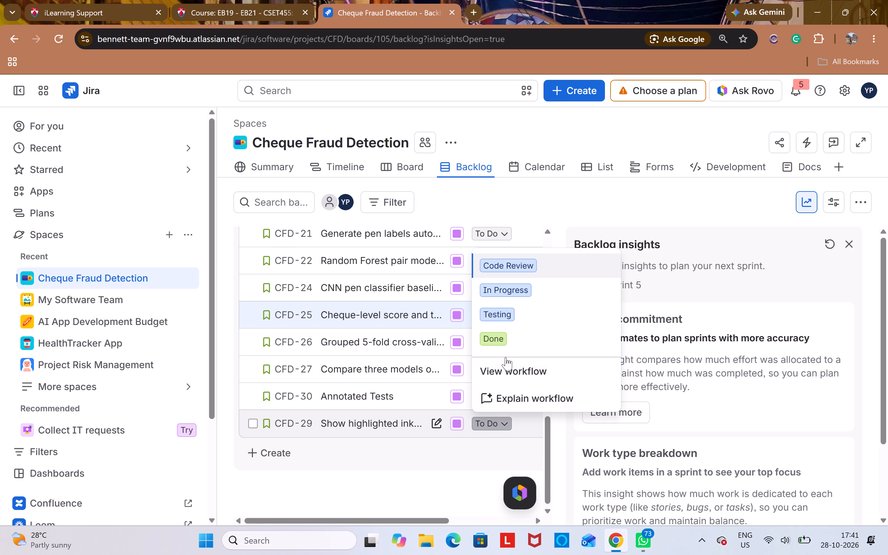
left_click(507, 349)
Set the status of backlog items CFD-19, CFD-20 and CFD-21 to Done.
scroll(455, 361, "up", 1)
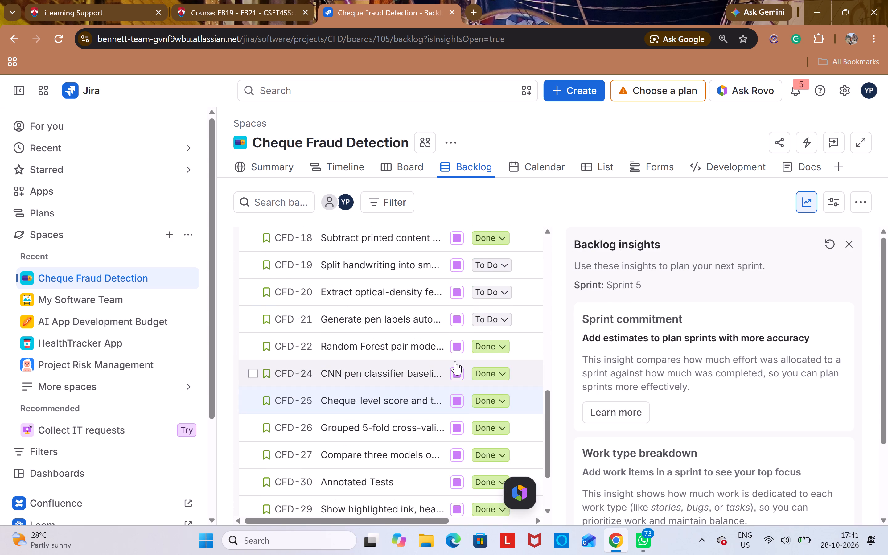
scroll(455, 361, "up", 1)
left_click(495, 295)
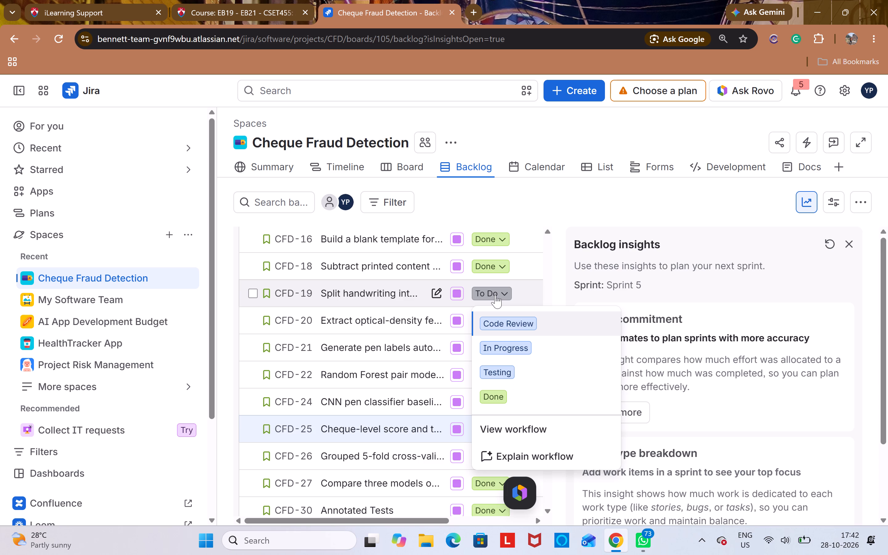
left_click(496, 394)
left_click(495, 322)
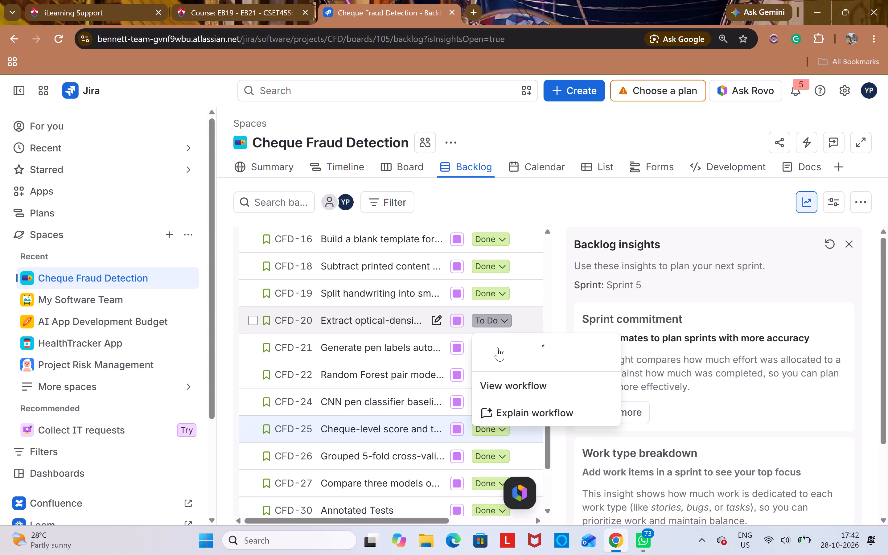
left_click(508, 418)
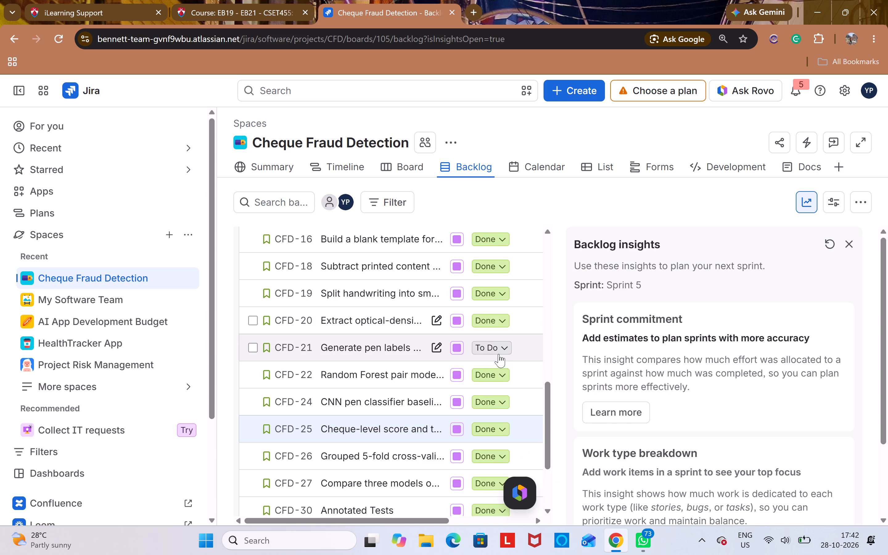
left_click(496, 347)
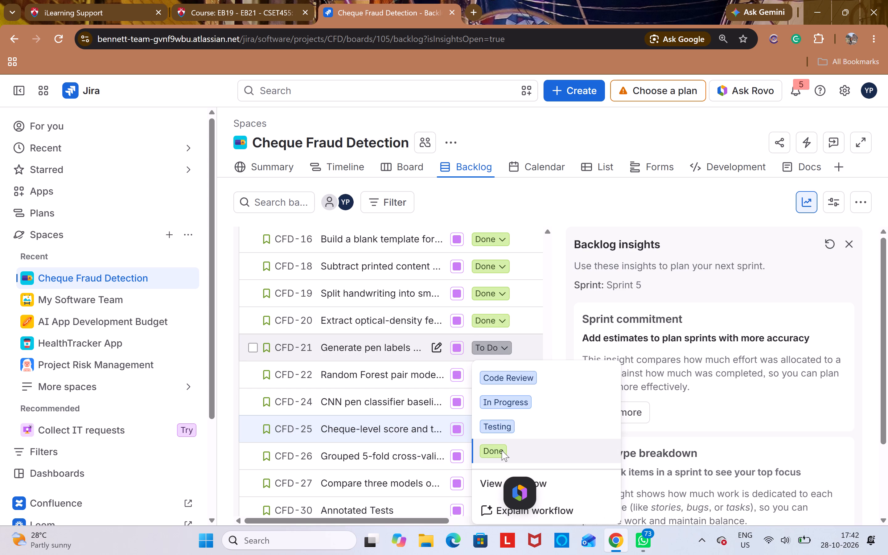
left_click(502, 450)
Review the space summary's status overview and examine the list of work items with the To Do status.
scroll(488, 406, "down", 1)
scroll(488, 406, "up", 3)
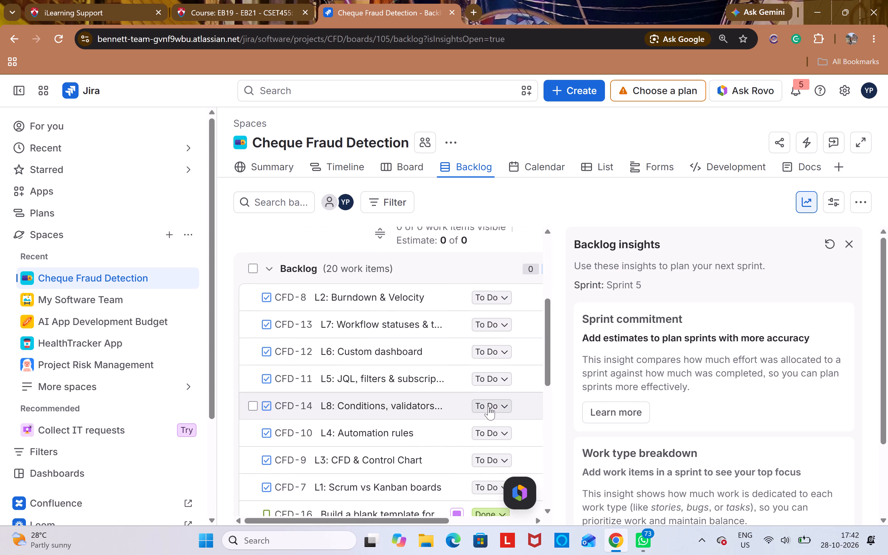
left_click(413, 172)
left_click(343, 165)
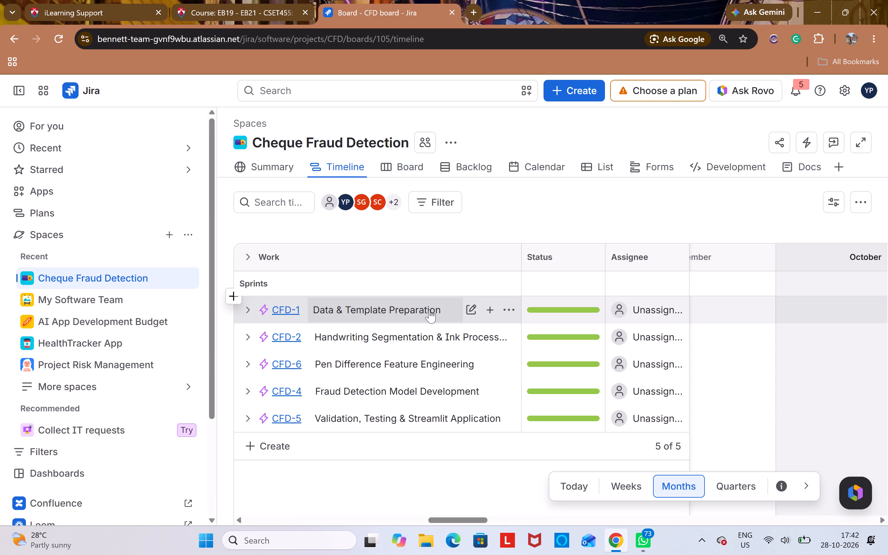
left_click(290, 167)
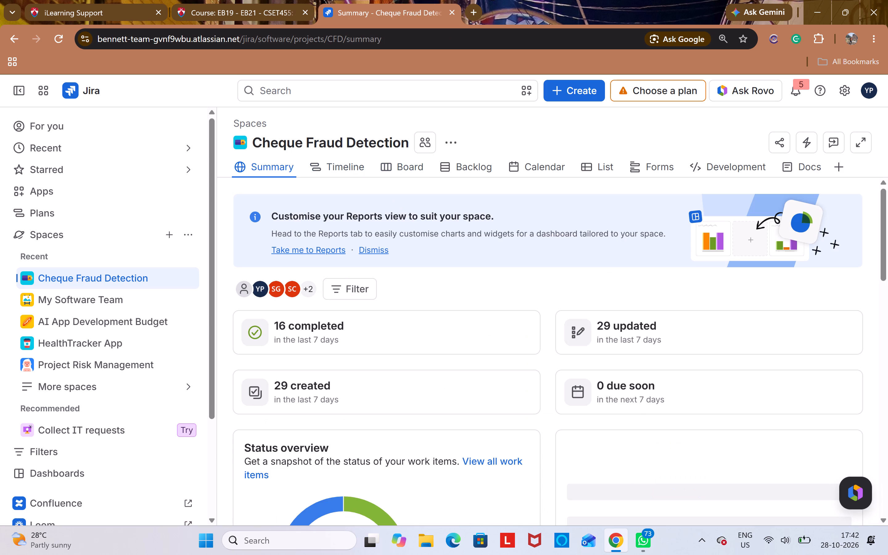
scroll(416, 328, "down", 2)
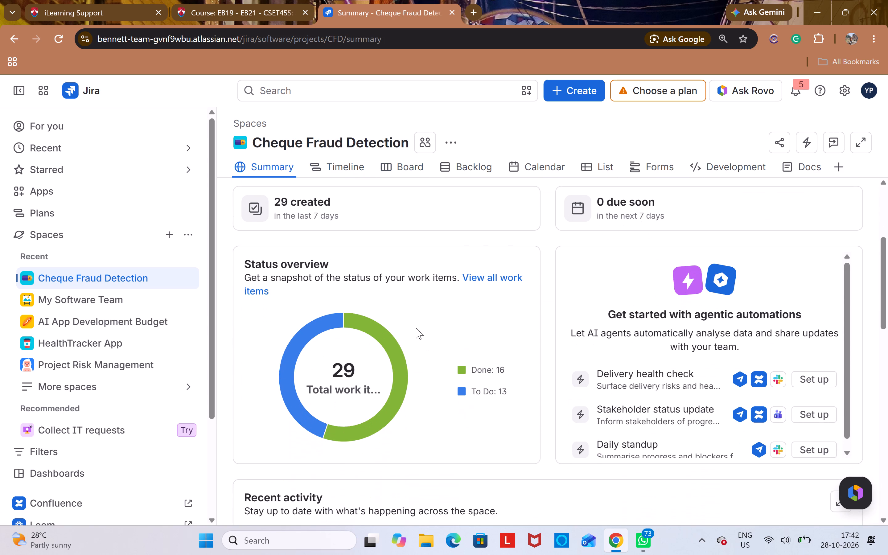
scroll(416, 328, "down", 1)
left_click(317, 299)
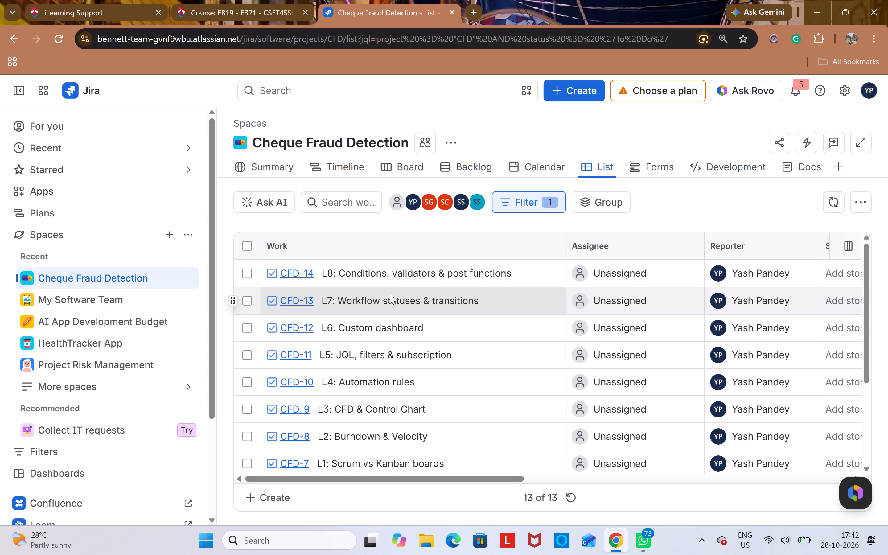
scroll(401, 319, "down", 2)
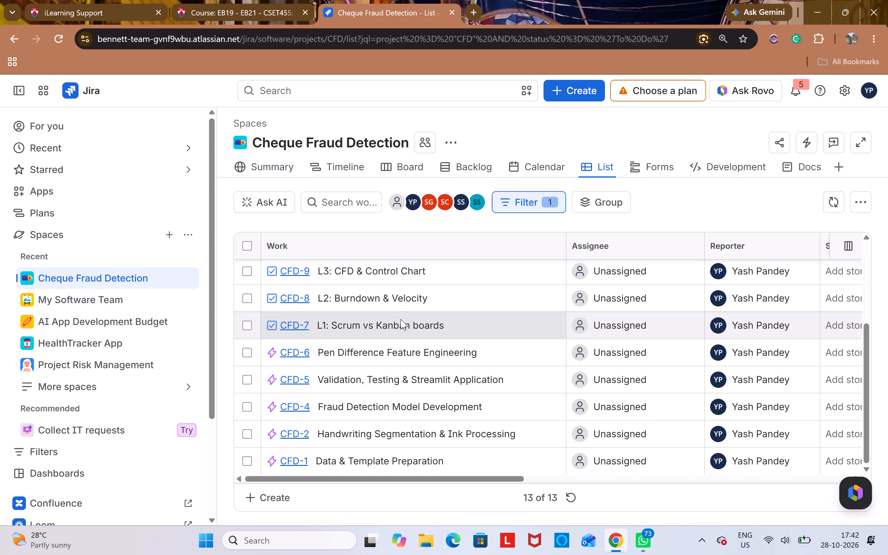
scroll(401, 319, "down", 1)
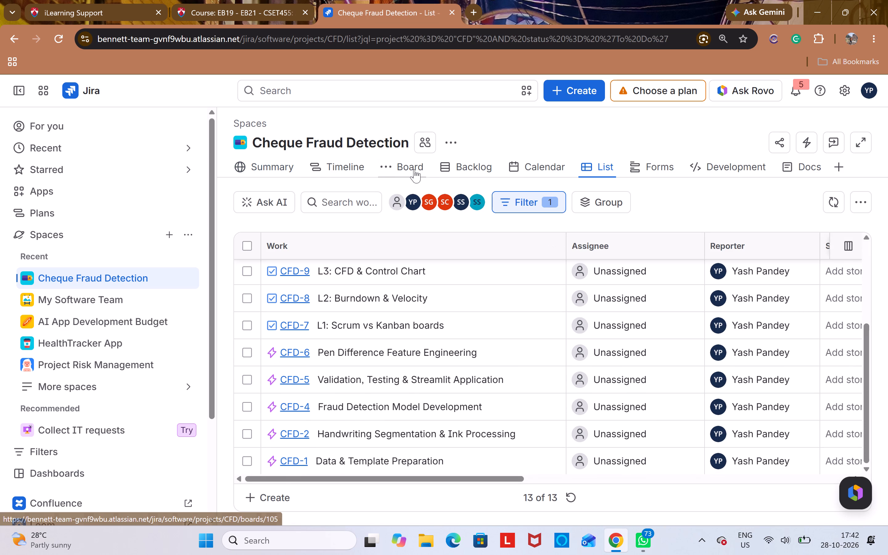
Check the board and timeline, and examine the summary's priority breakdown, types of work, team workload and epic progress.
left_click(414, 170)
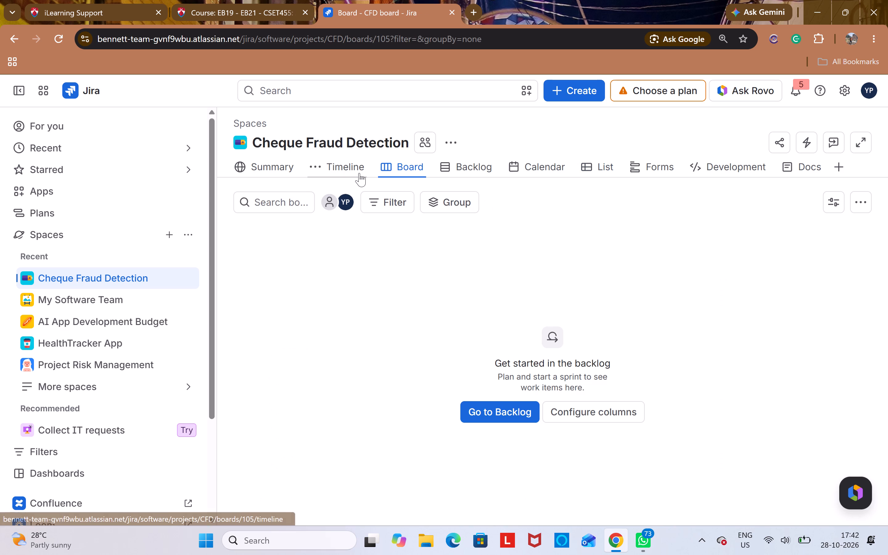
left_click(359, 173)
scroll(432, 241, "down", 1)
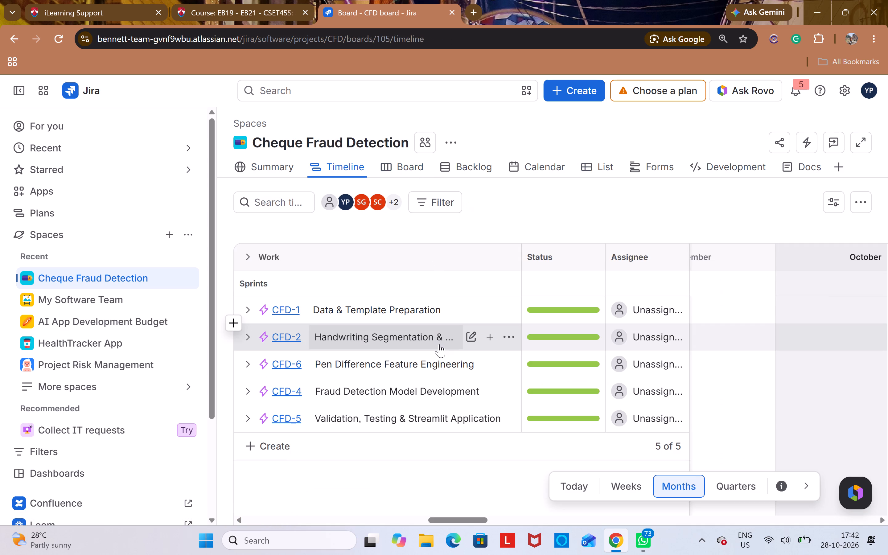
scroll(439, 344, "down", 2)
left_click(284, 172)
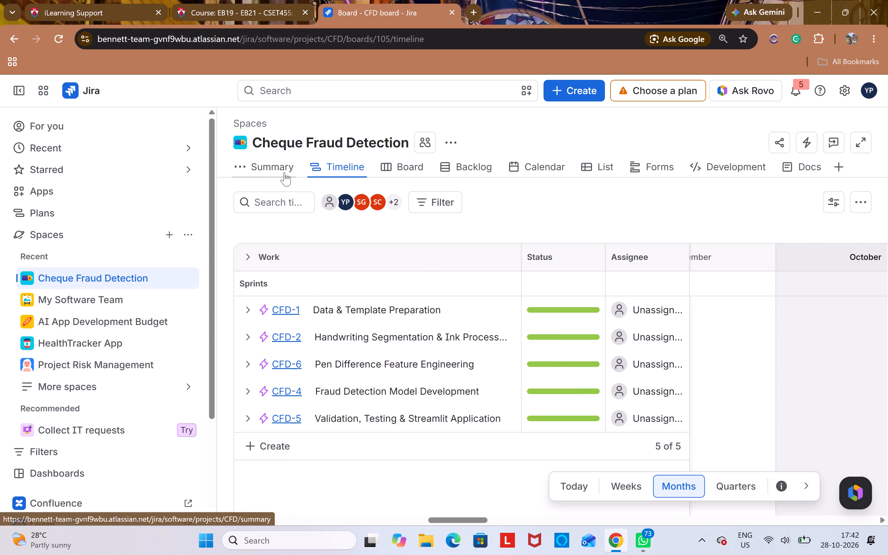
scroll(385, 327, "down", 2)
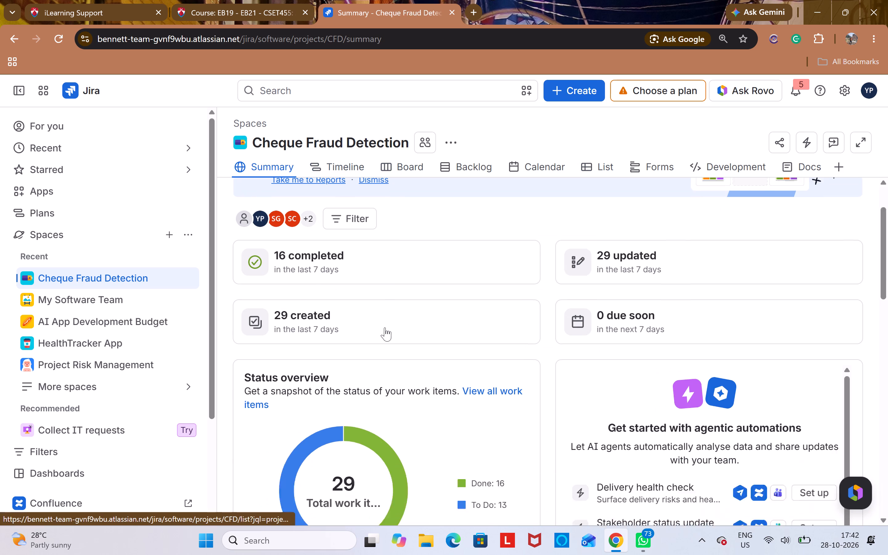
scroll(385, 327, "down", 4)
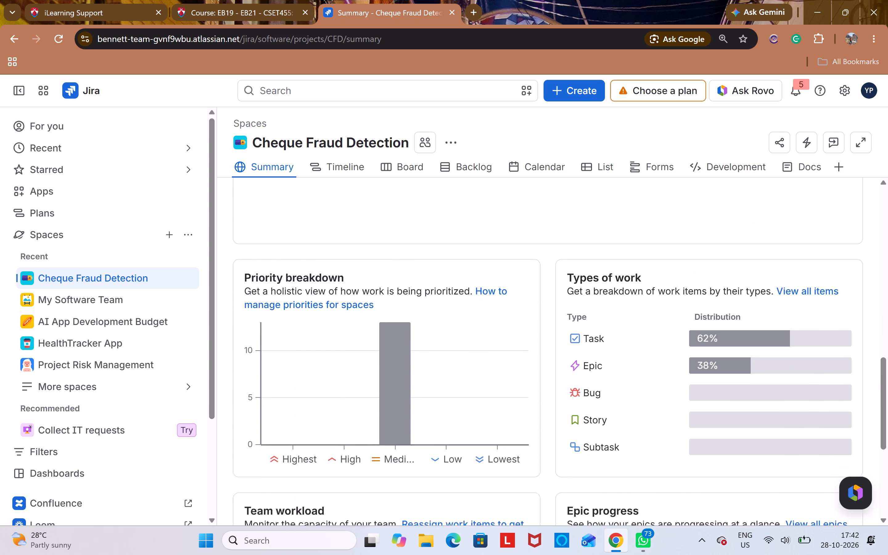
scroll(385, 327, "down", 2)
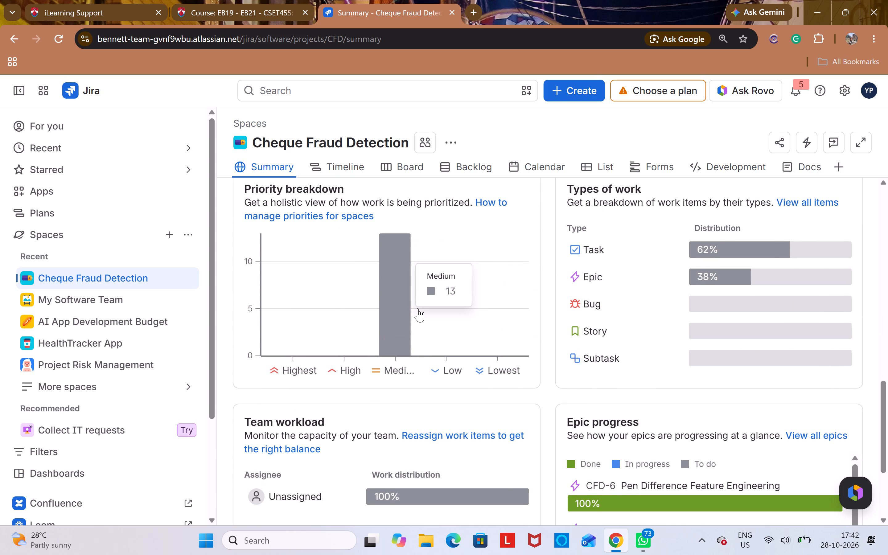
scroll(410, 351, "down", 1)
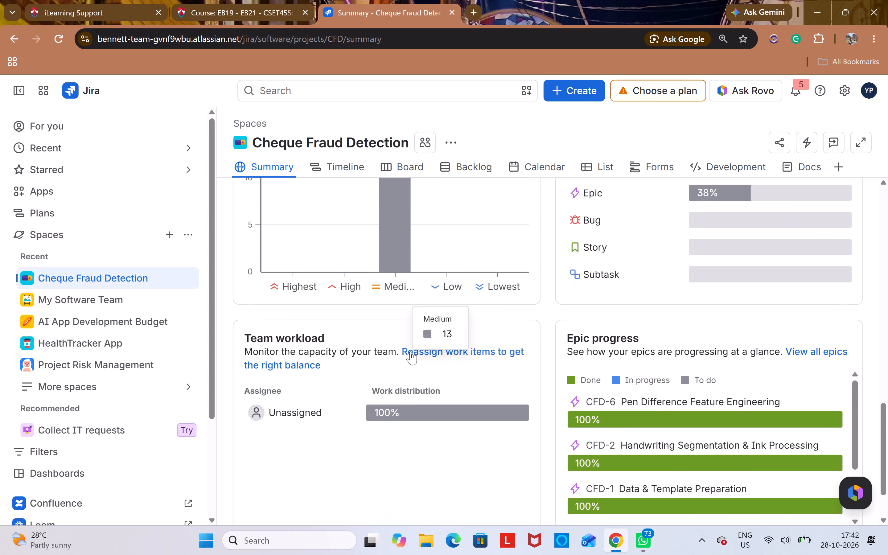
scroll(410, 351, "down", 1)
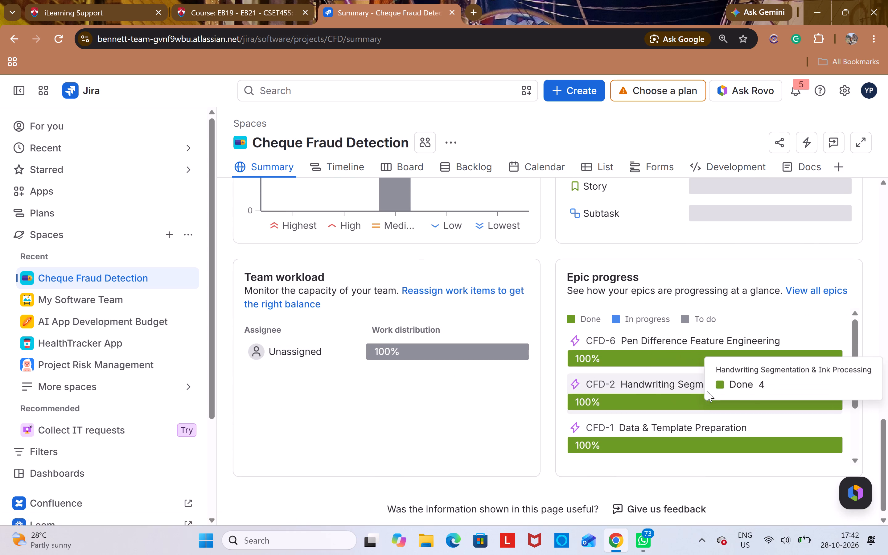
scroll(714, 383, "down", 2)
scroll(414, 288, "up", 2)
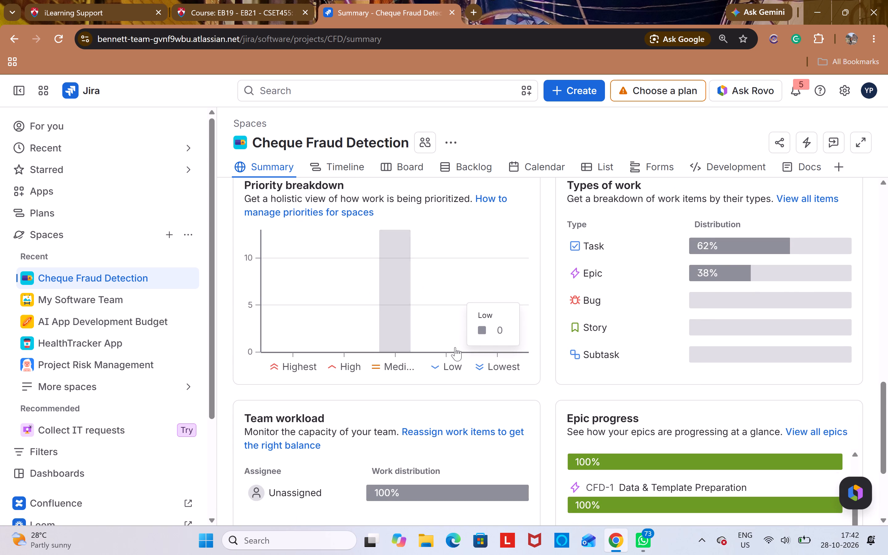
scroll(455, 347, "up", 1)
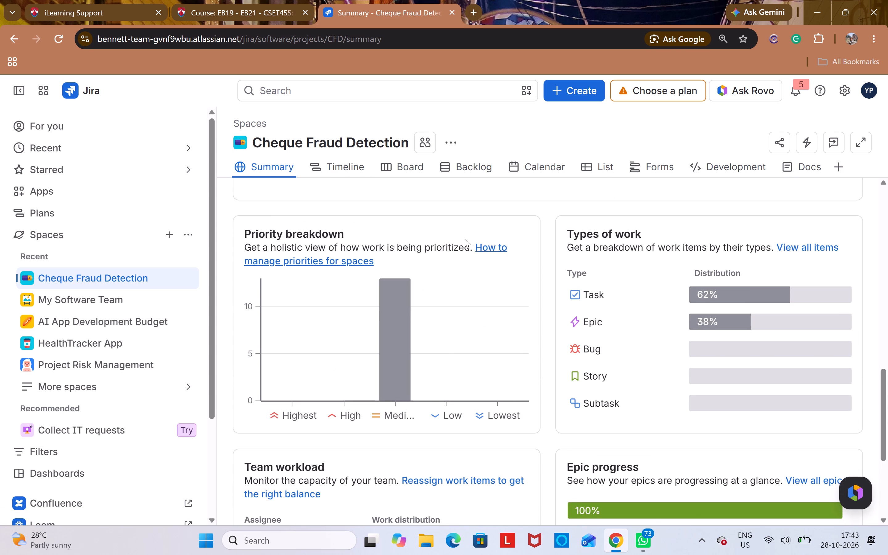
In the unfiltered work item list, expand epics CFD-1 and CFD-2 and examine their child stories.
left_click(601, 176)
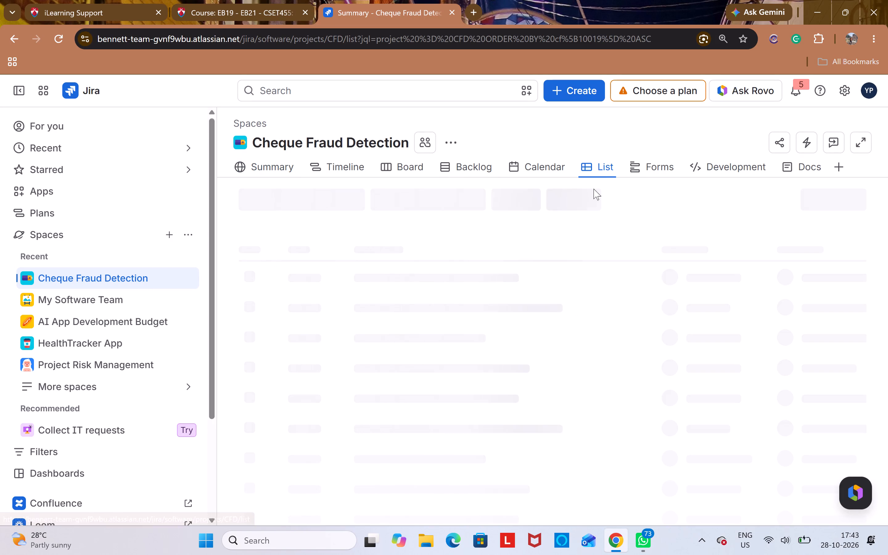
left_click(276, 269)
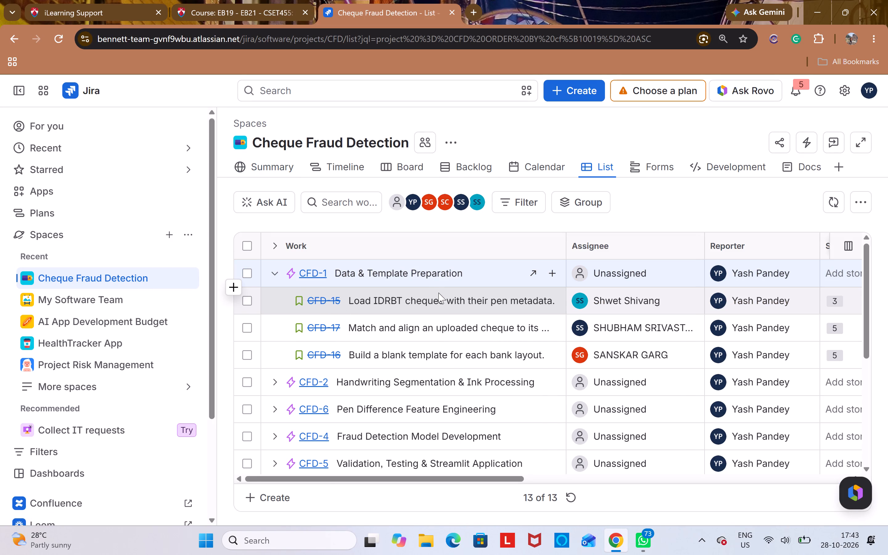
scroll(438, 293, "left", 4)
scroll(438, 293, "right", 3)
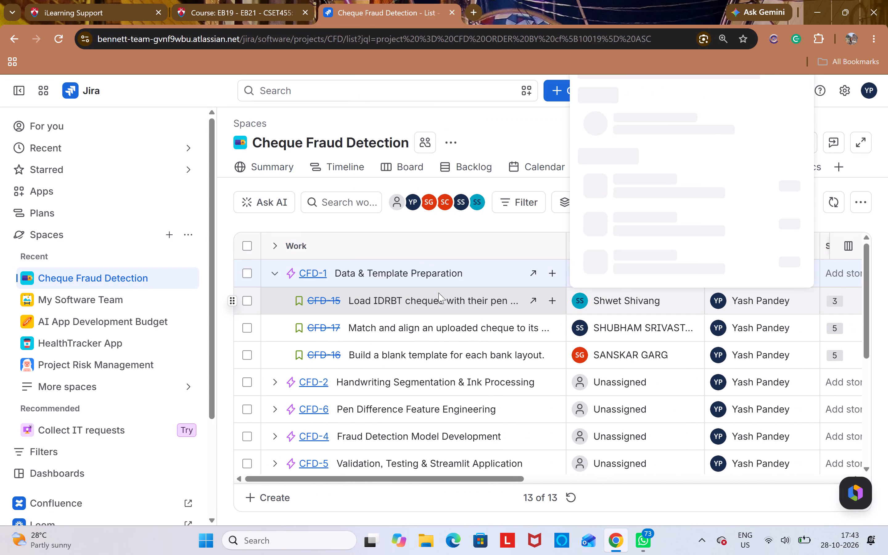
left_click(275, 387)
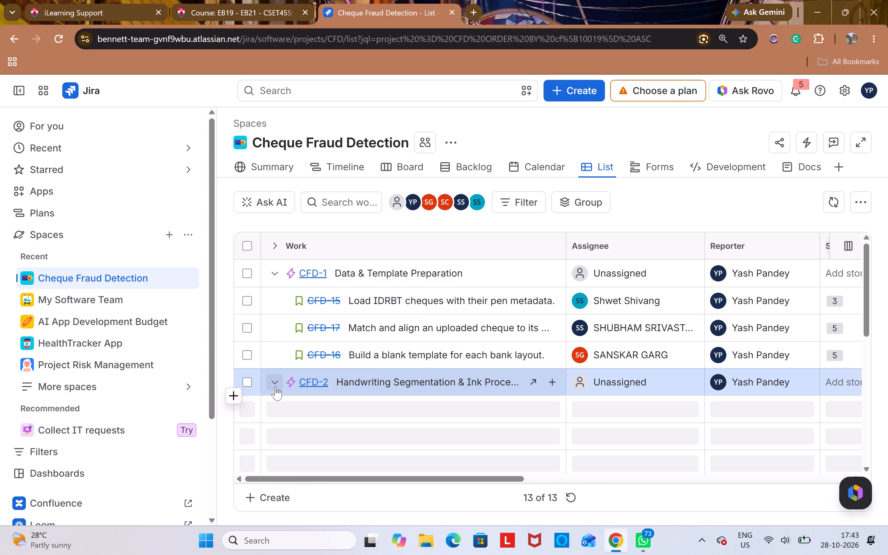
scroll(390, 364, "left", 3)
scroll(390, 364, "right", 2)
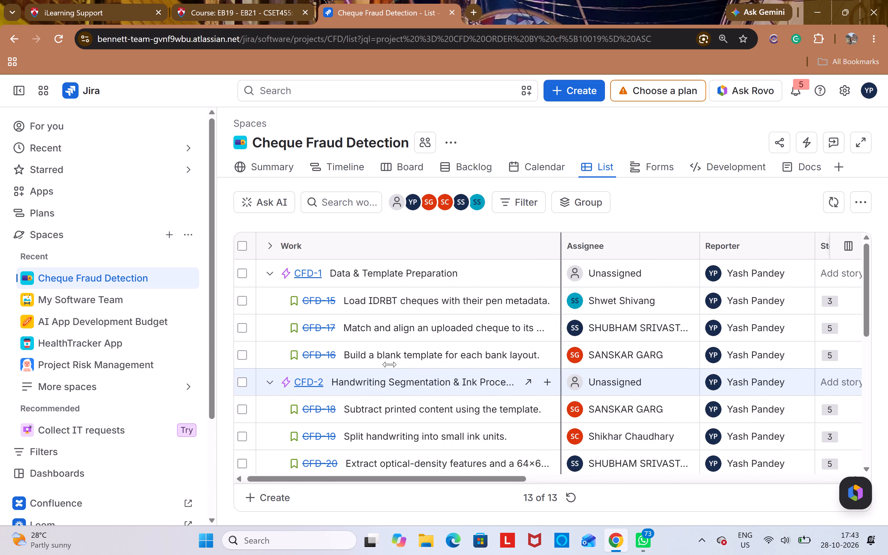
From the space summary, examine the list of work items completed in the last 7 days, and return to the summary.
left_click(363, 169)
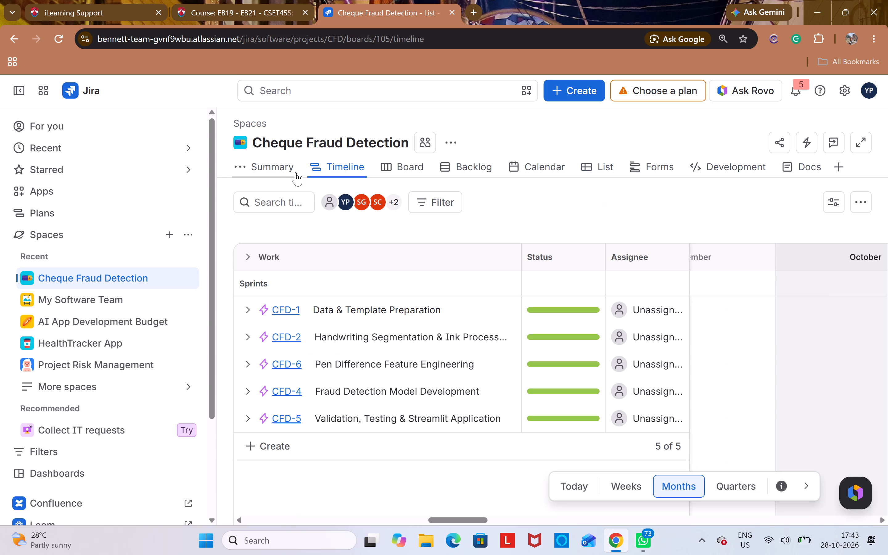
left_click(286, 170)
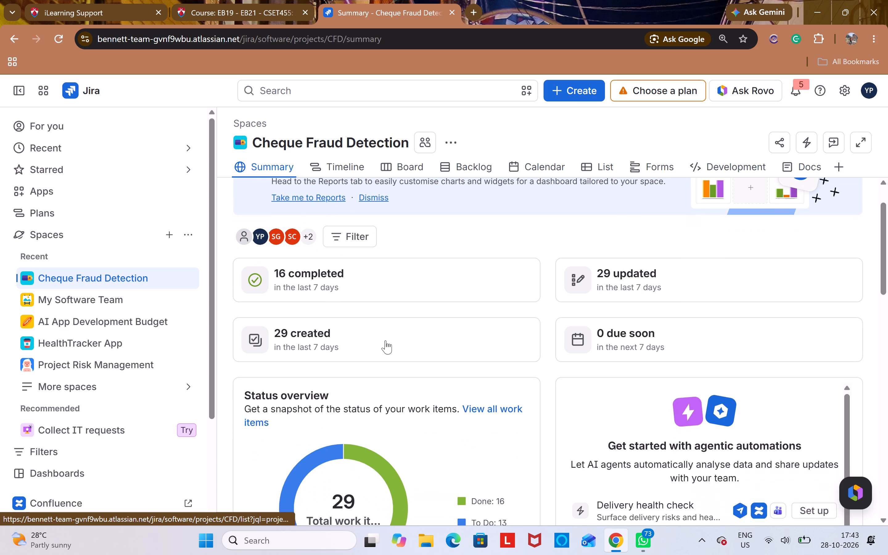
left_click(389, 271)
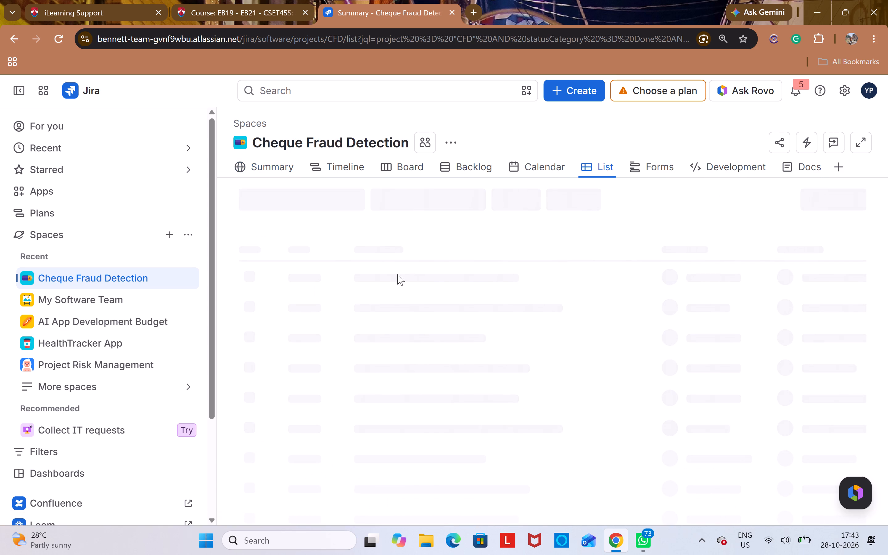
scroll(505, 343, "down", 4)
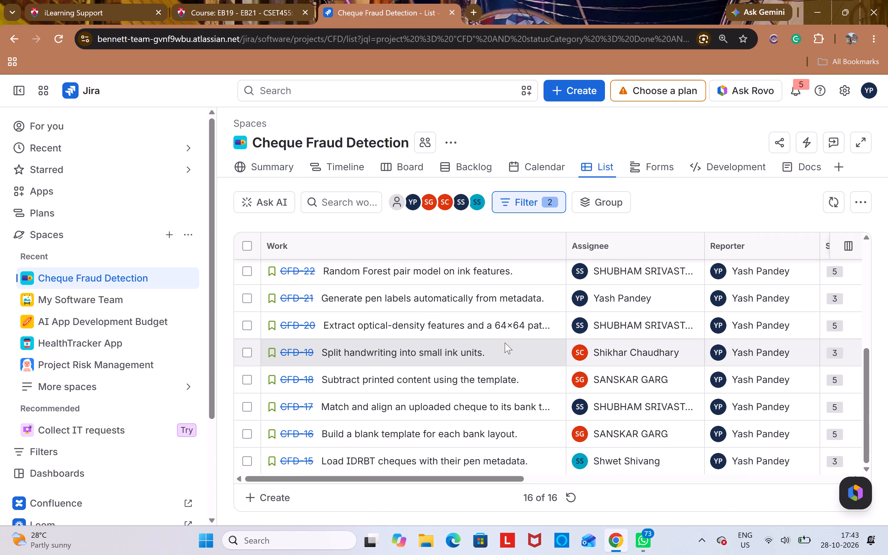
scroll(505, 343, "down", 2)
left_click(286, 169)
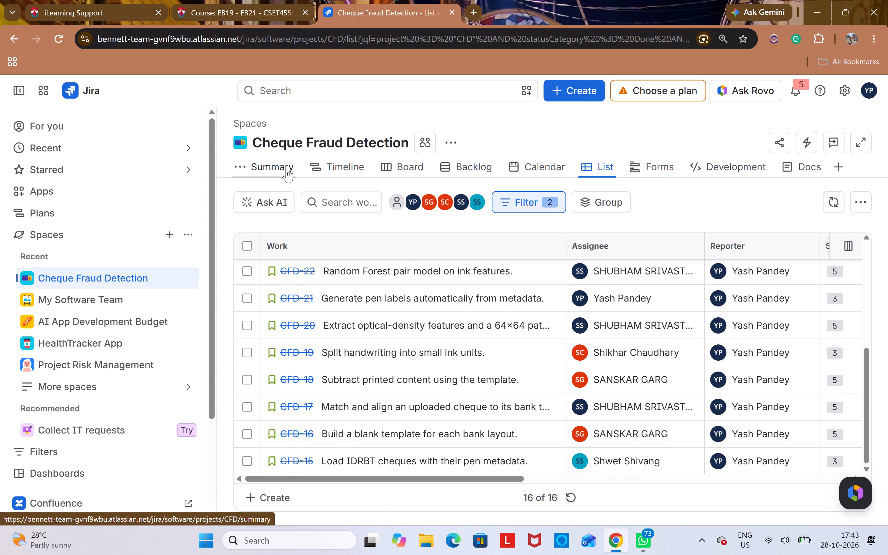
scroll(333, 252, "down", 3)
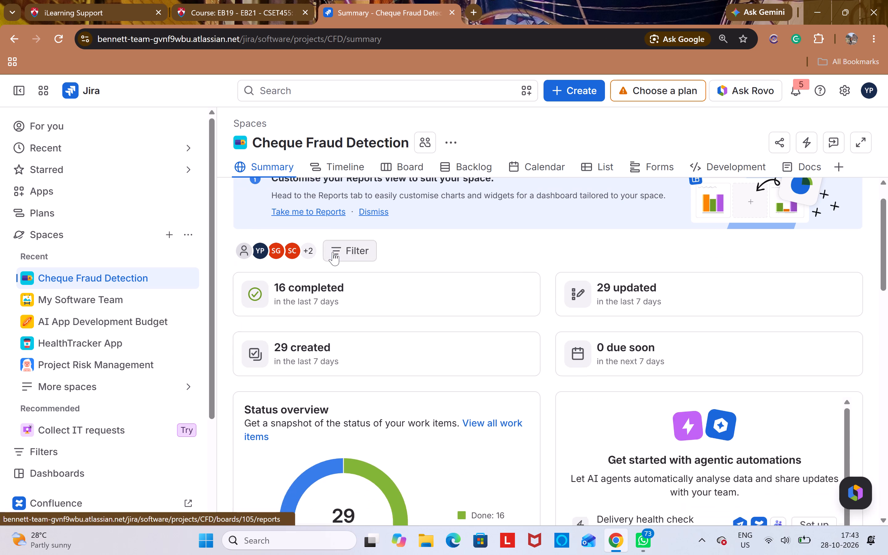
scroll(333, 252, "down", 4)
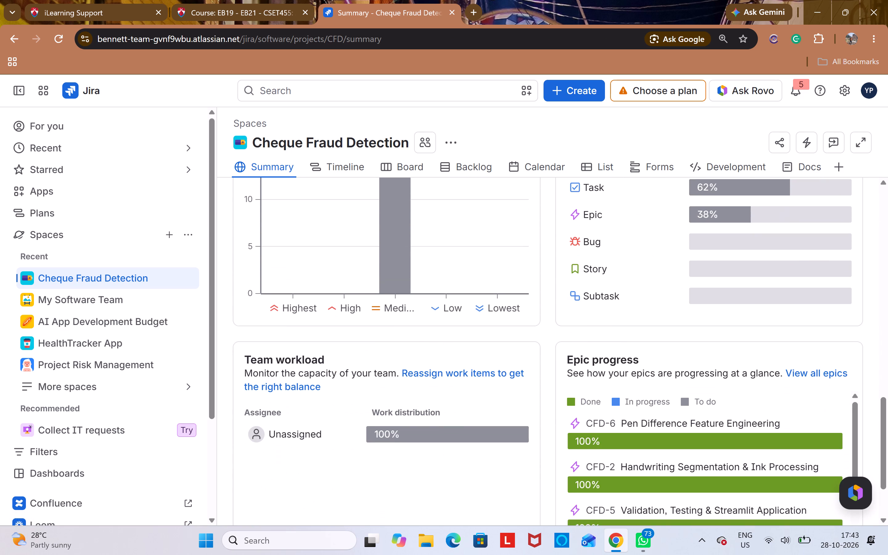
scroll(333, 252, "down", 1)
scroll(366, 336, "up", 4)
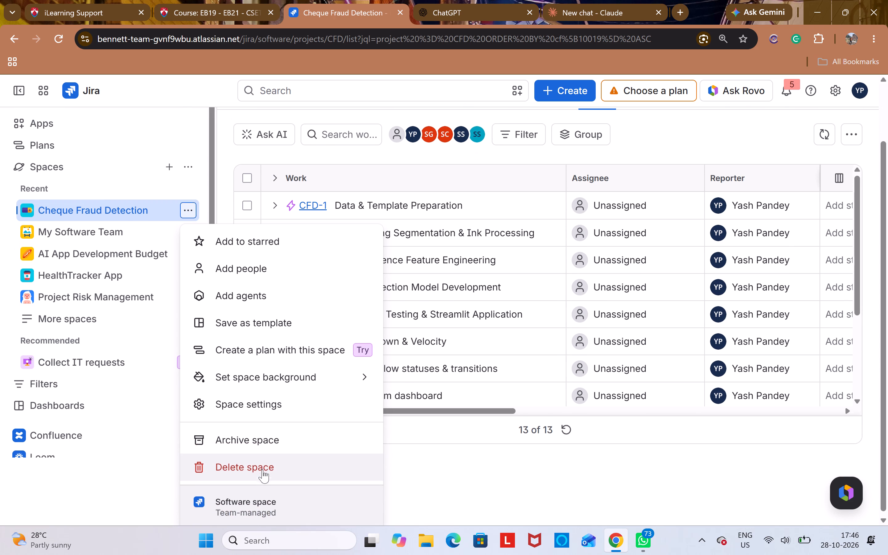
left_click(288, 397)
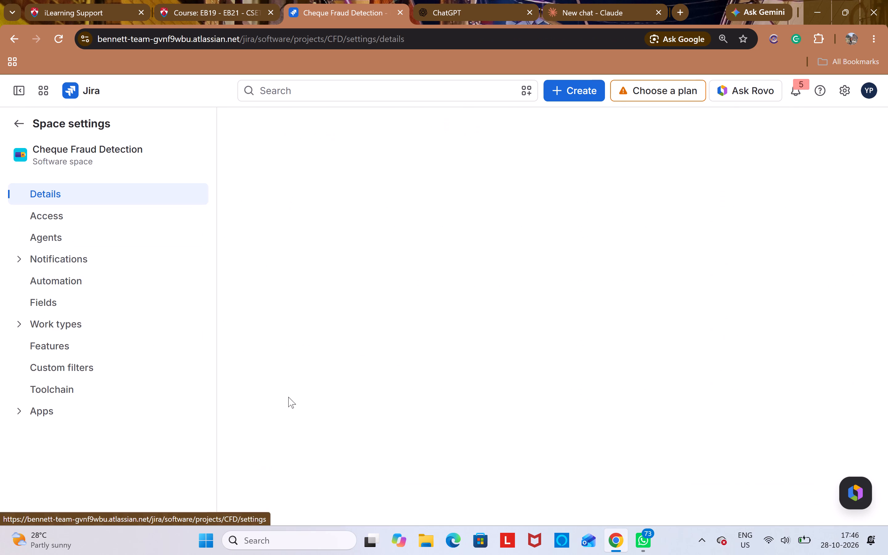
scroll(365, 368, "down", 2)
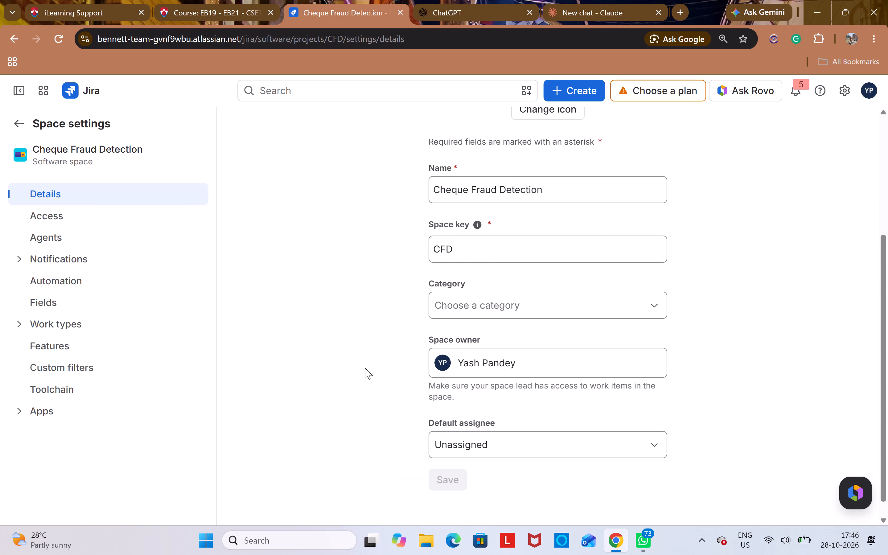
scroll(365, 368, "down", 2)
scroll(365, 368, "up", 2)
left_click(379, 132)
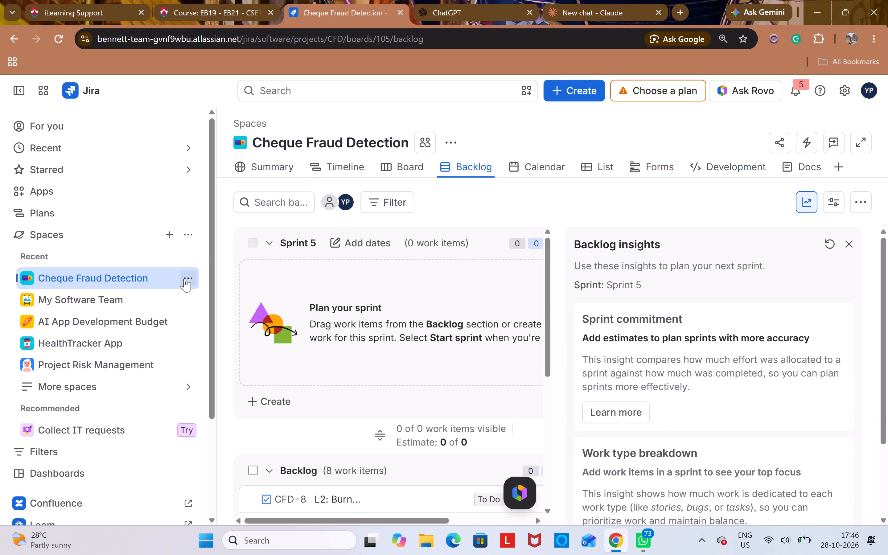
Reopen the Cheque Fraud Detection space settings and check the space details, current users with access, and access requests.
left_click(184, 278)
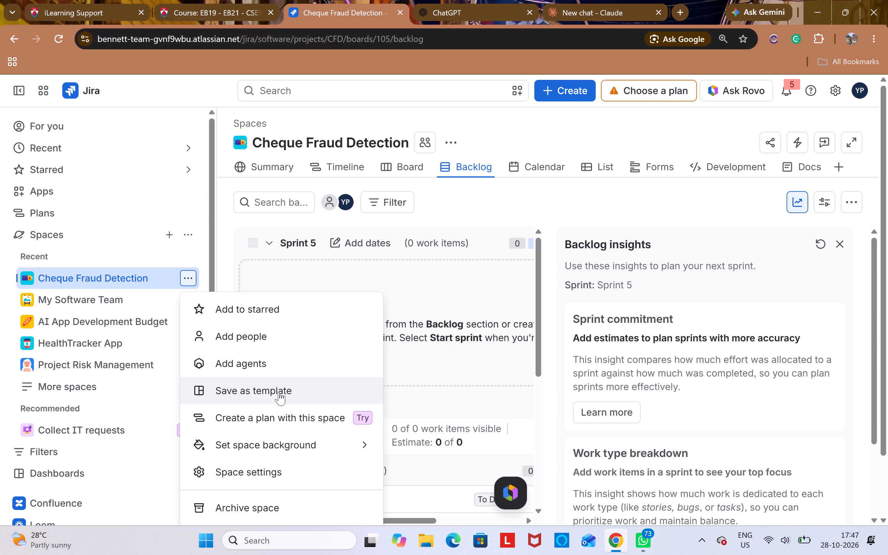
left_click(294, 478)
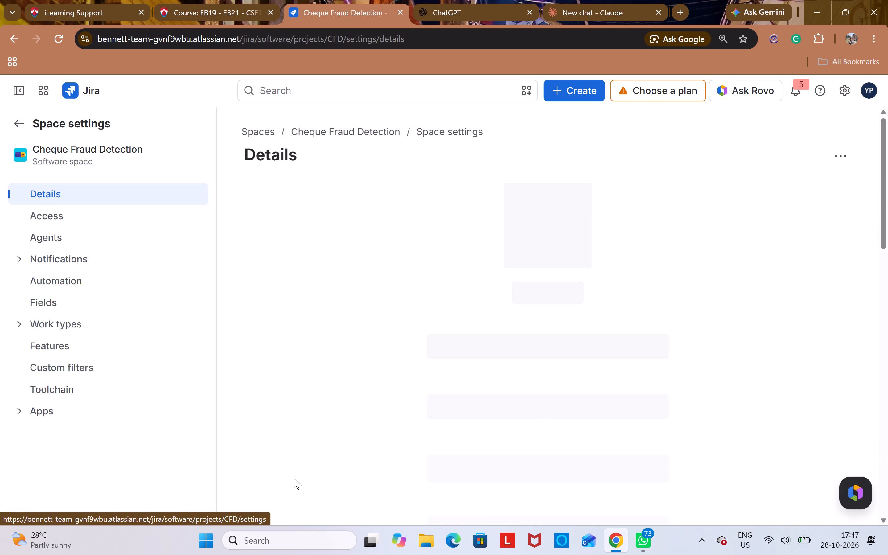
scroll(484, 398, "down", 3)
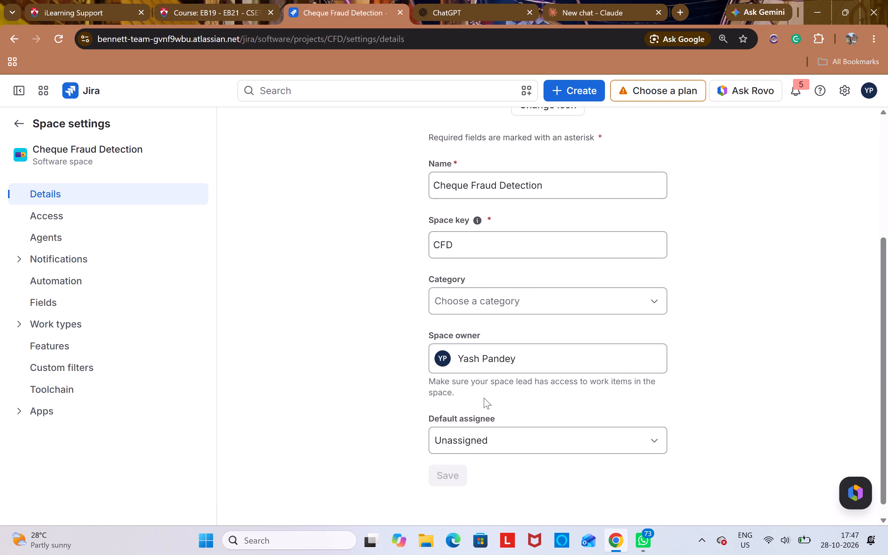
scroll(490, 317, "up", 5)
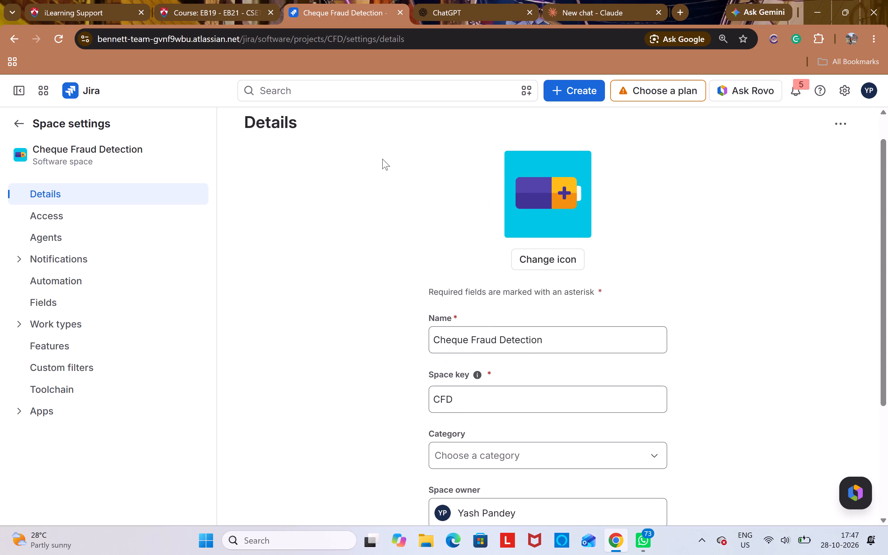
left_click(138, 217)
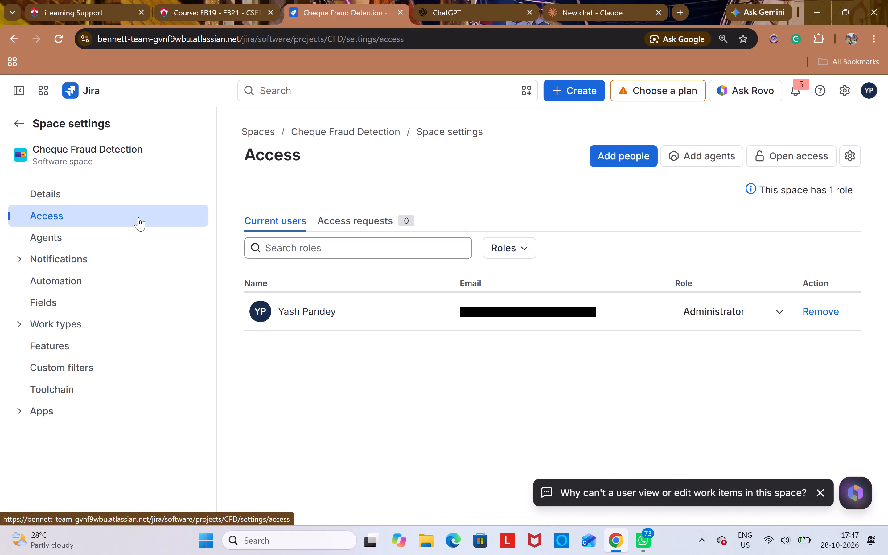
left_click(96, 241)
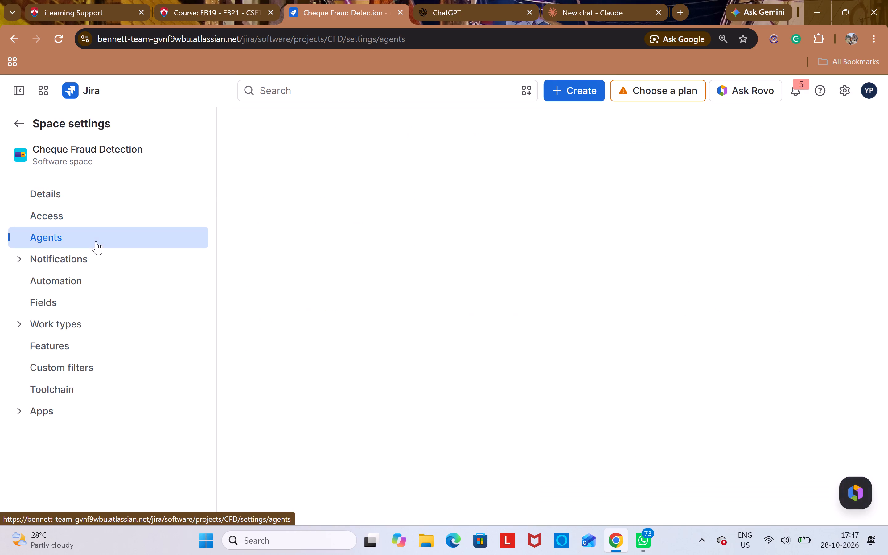
left_click(93, 217)
left_click(346, 215)
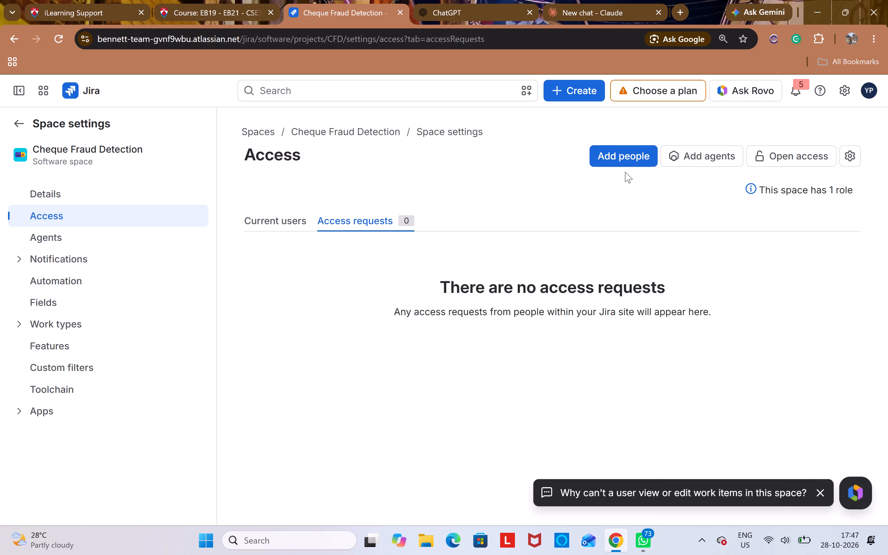
Add all four suggested teammates to the Cheque Fraud Detection space with the Member role.
left_click(626, 162)
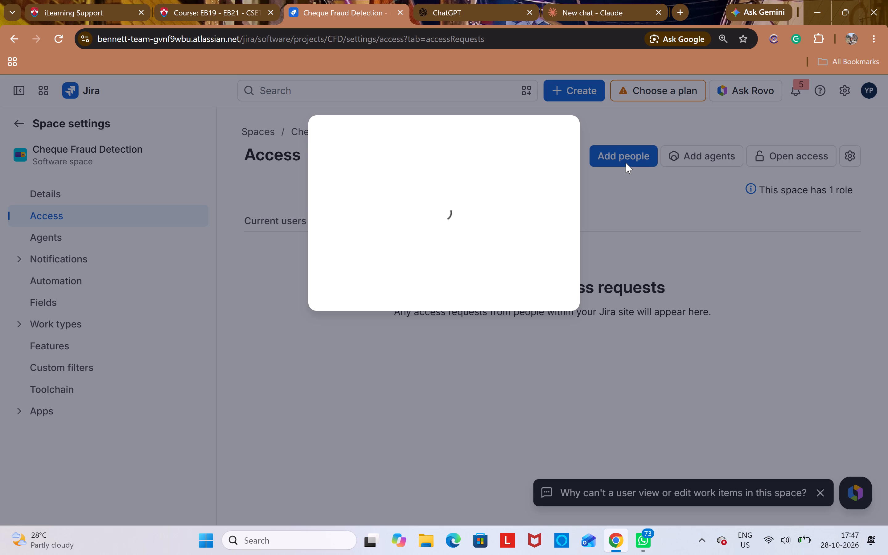
left_click(626, 162)
left_click(619, 161)
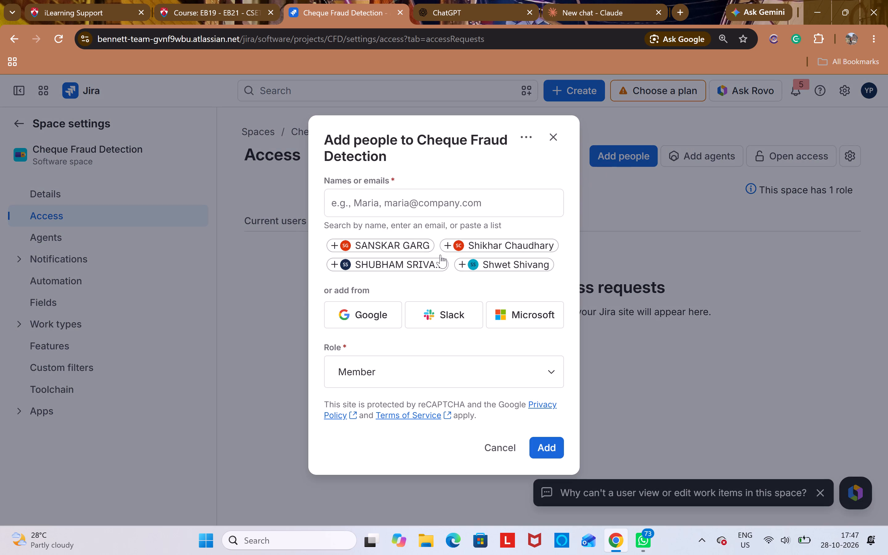
left_click(425, 245)
left_click(392, 250)
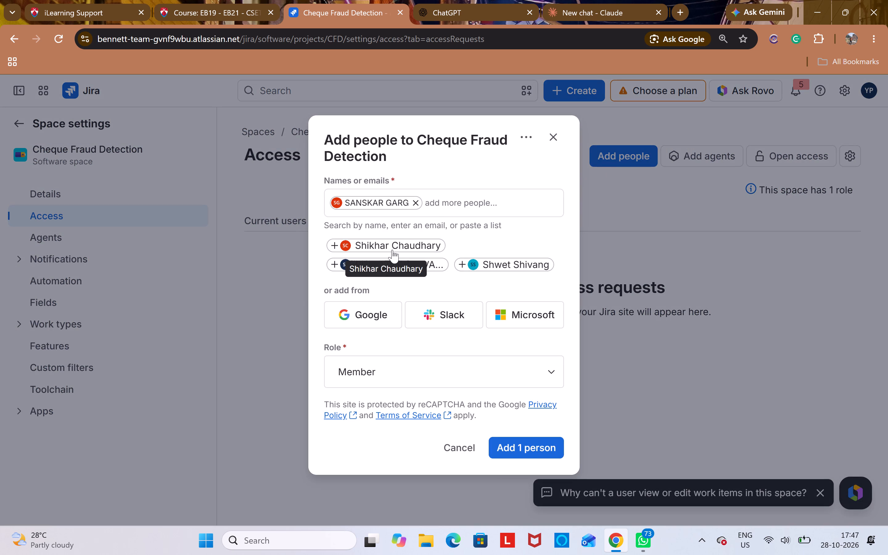
left_click(413, 248)
left_click(412, 253)
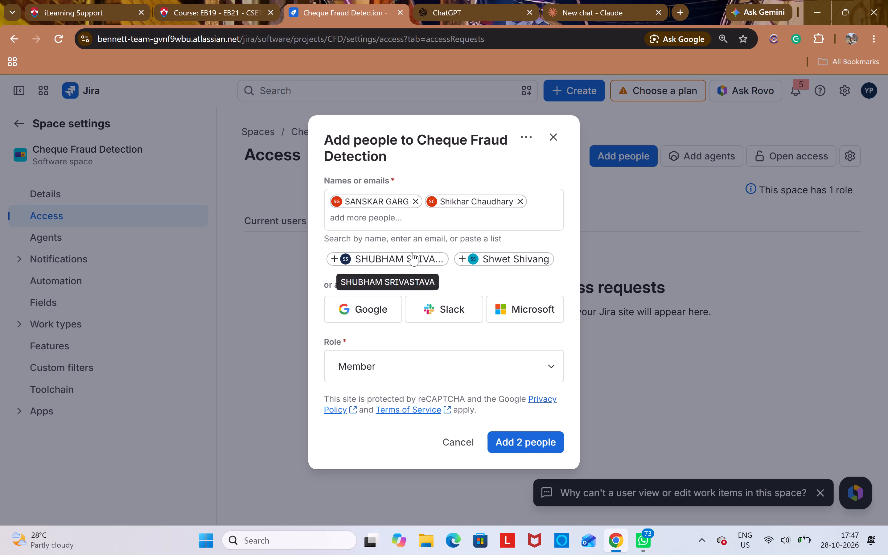
left_click(409, 259)
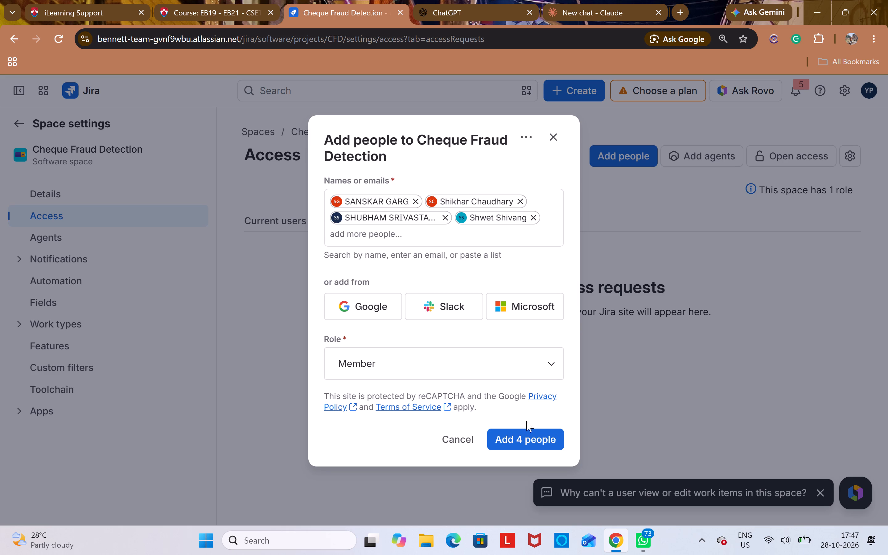
left_click(520, 434)
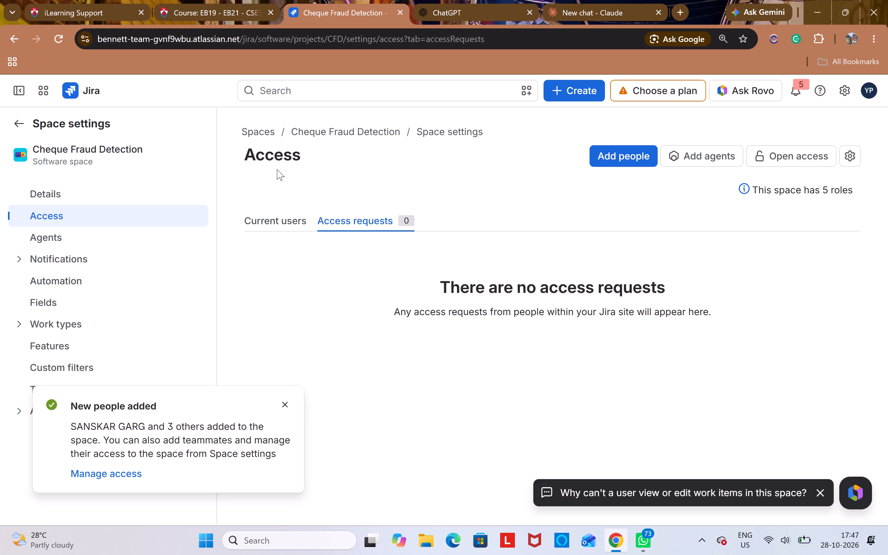
Reload the space's access settings, check the current users and their roles, and open the space's Details page.
left_click(60, 37)
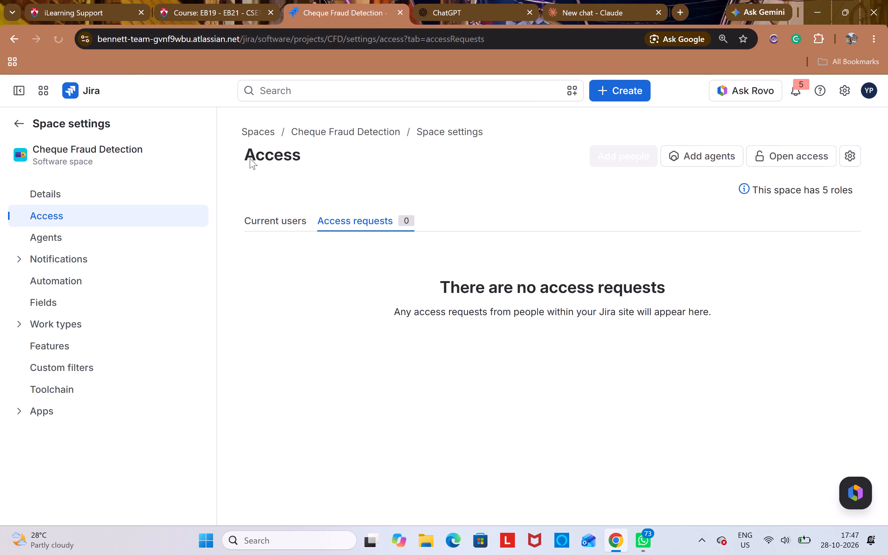
left_click(281, 213)
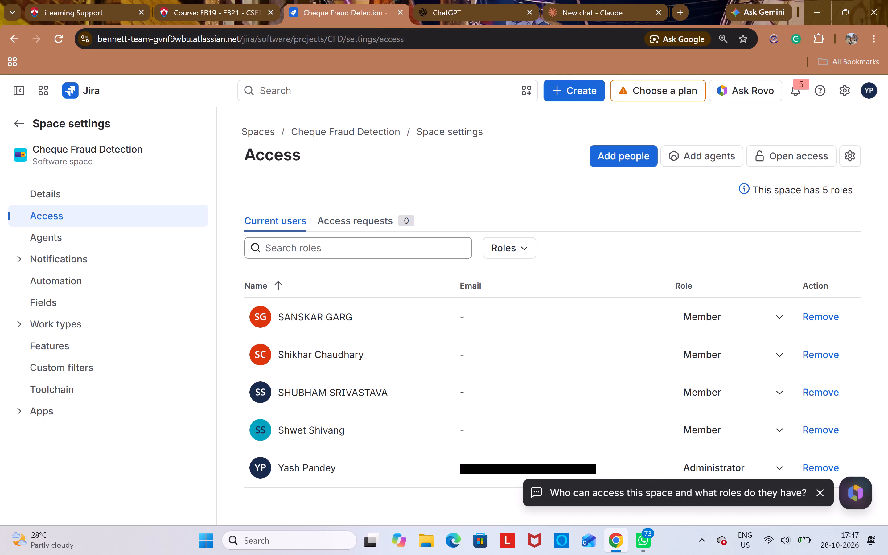
scroll(337, 282, "down", 1)
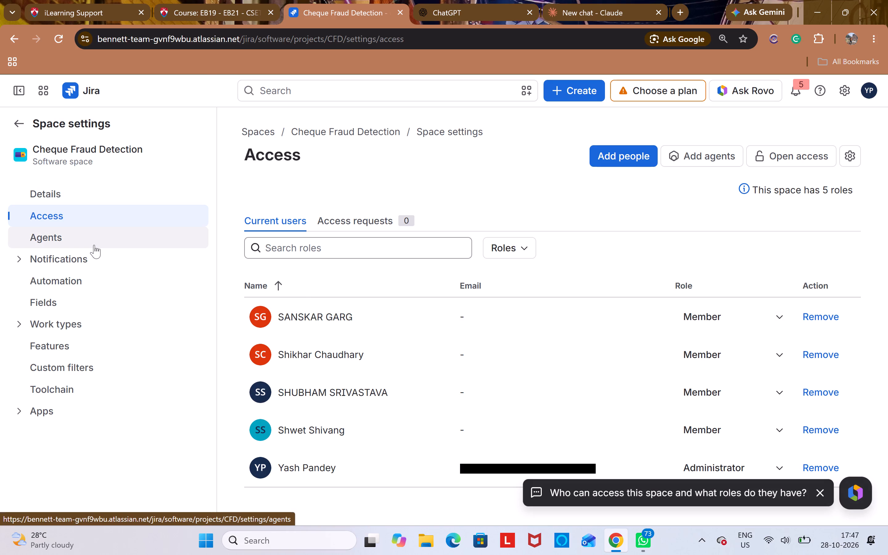
left_click(106, 200)
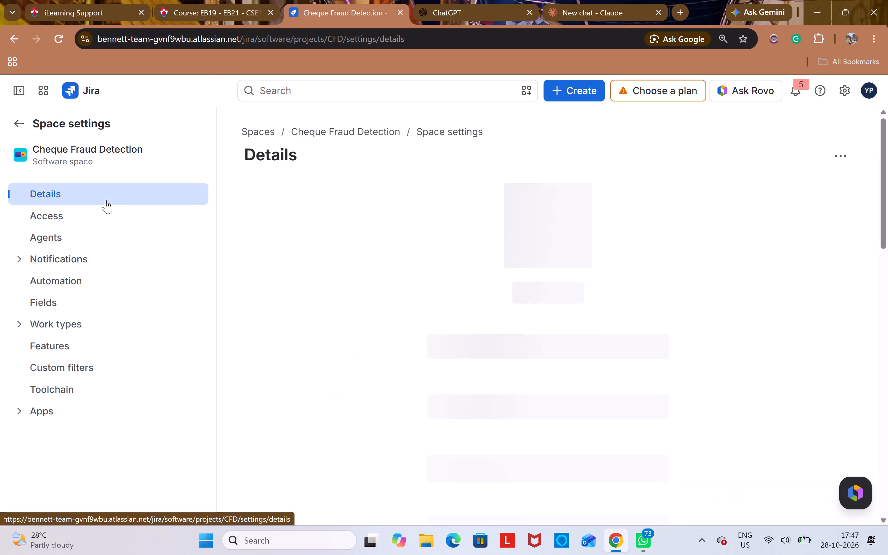
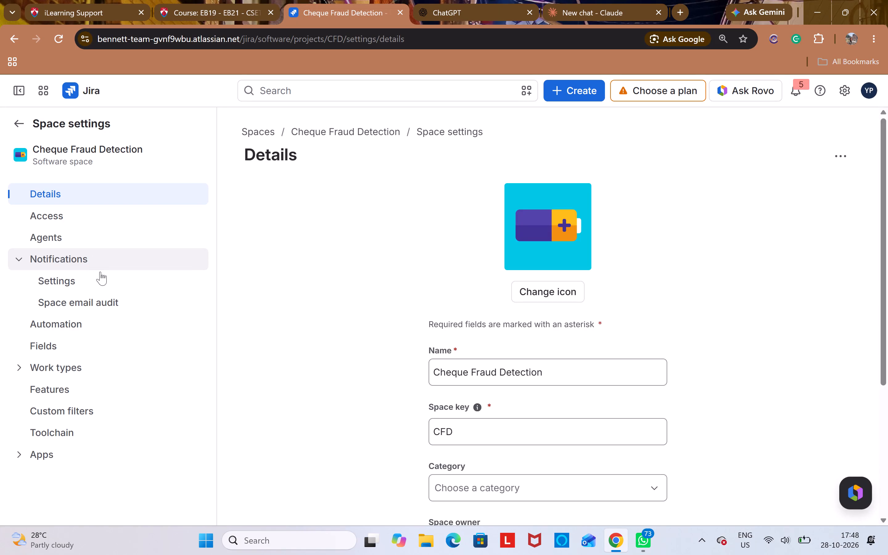
Open the Automation settings of the Cheque Fraud Detection space.
left_click(90, 327)
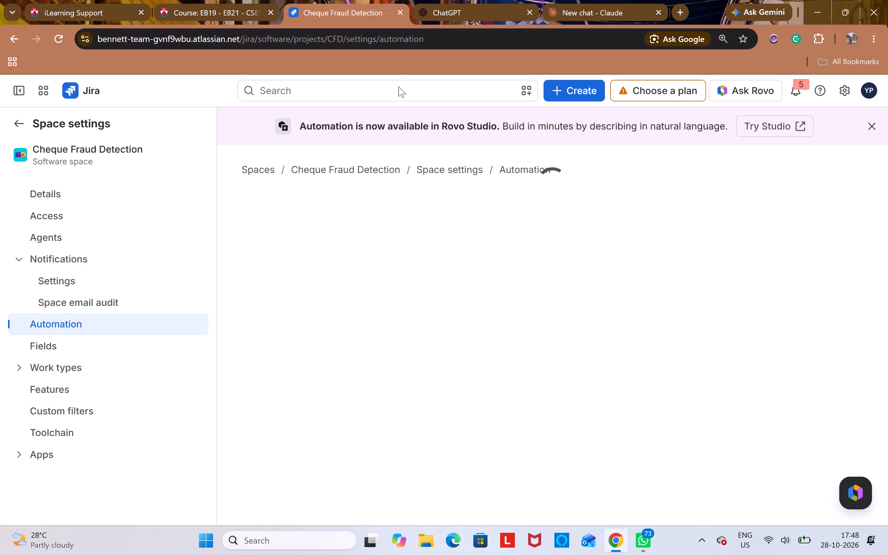
left_click(528, 13)
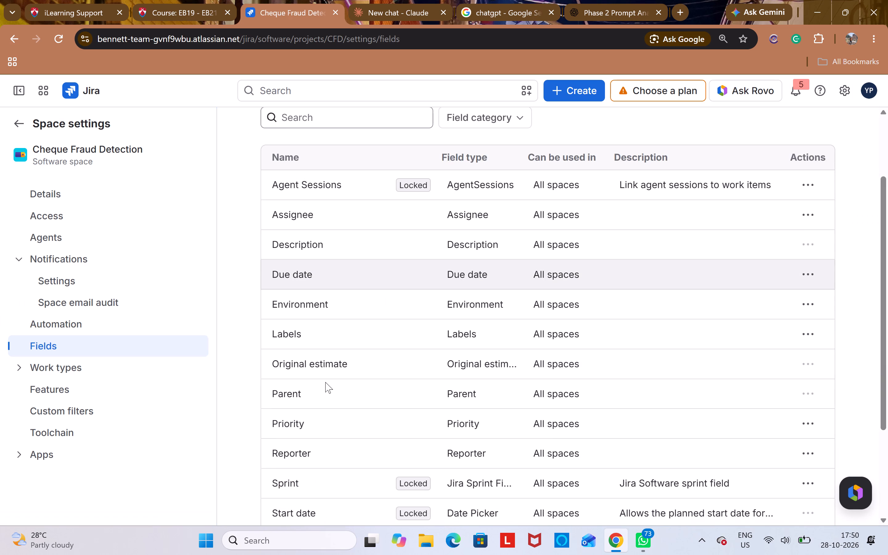
scroll(325, 382, "down", 1)
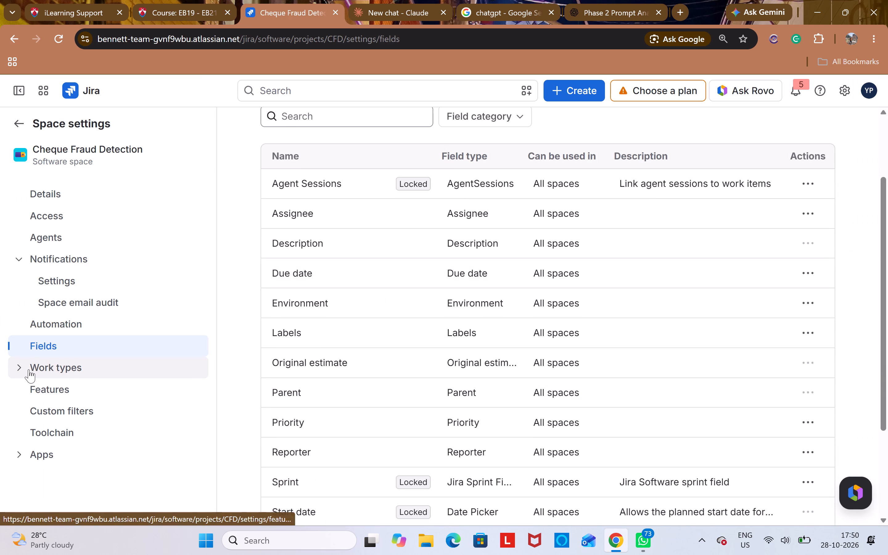
left_click(29, 369)
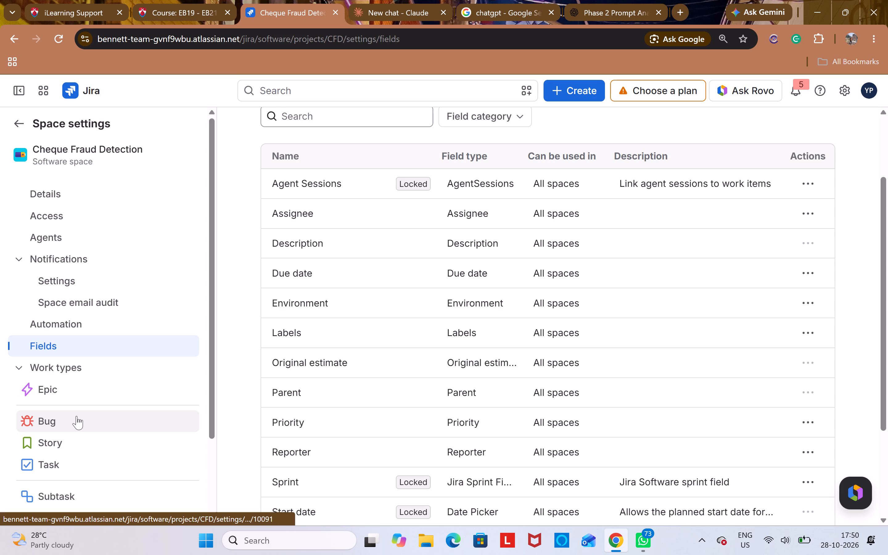
scroll(76, 416, "down", 2)
scroll(63, 243, "up", 2)
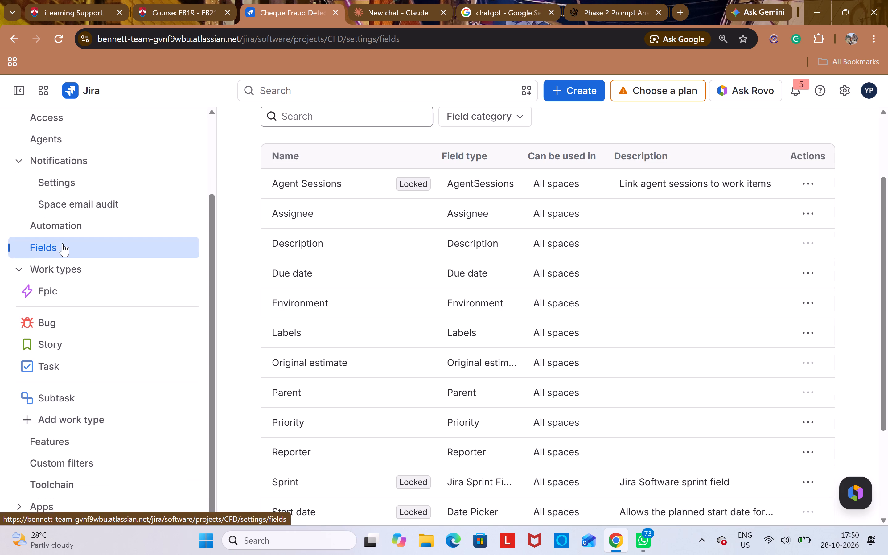
scroll(63, 243, "up", 2)
left_click(22, 127)
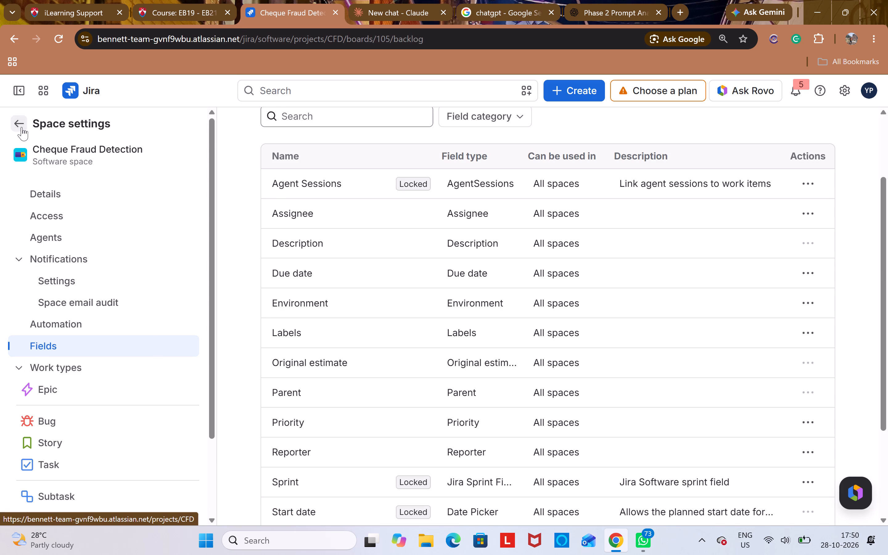
Review the backlog, the board and the Summary page's status, priority and work type breakdowns of the Cheque Fraud Detection space.
scroll(375, 234, "down", 3)
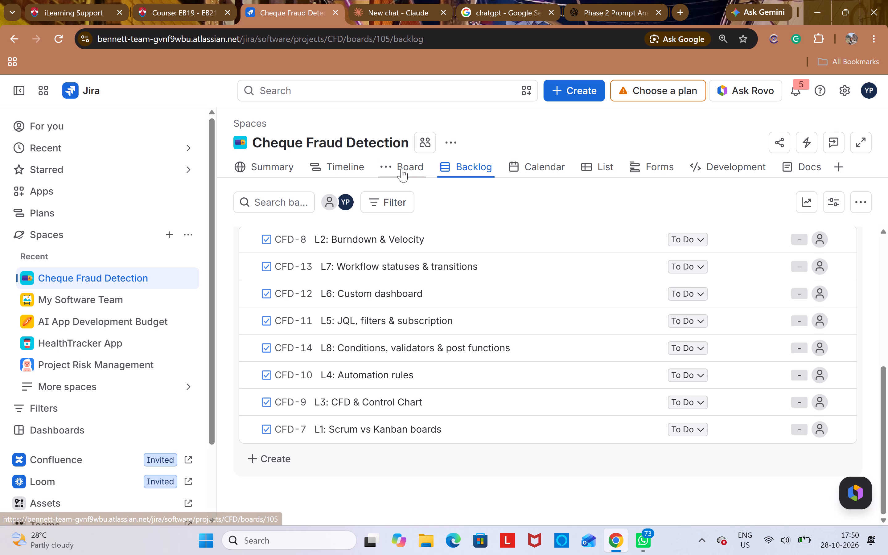
left_click(402, 169)
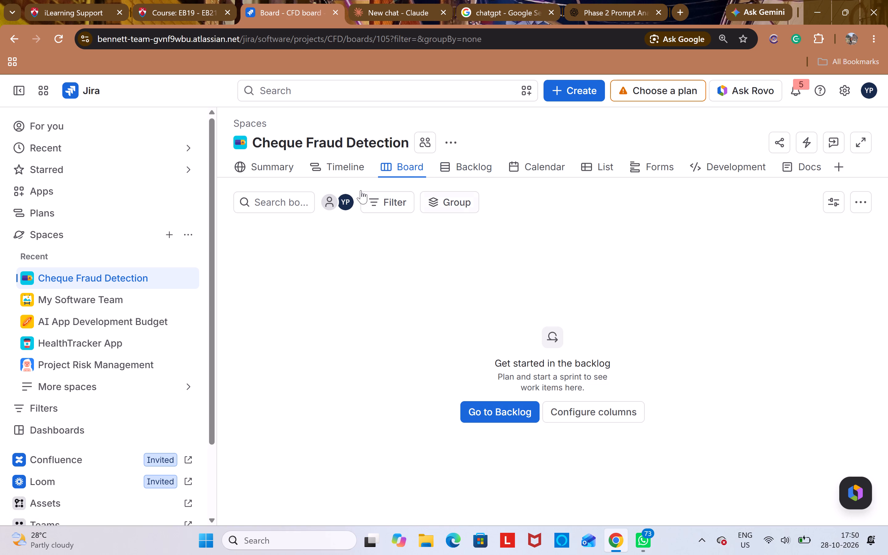
left_click(283, 167)
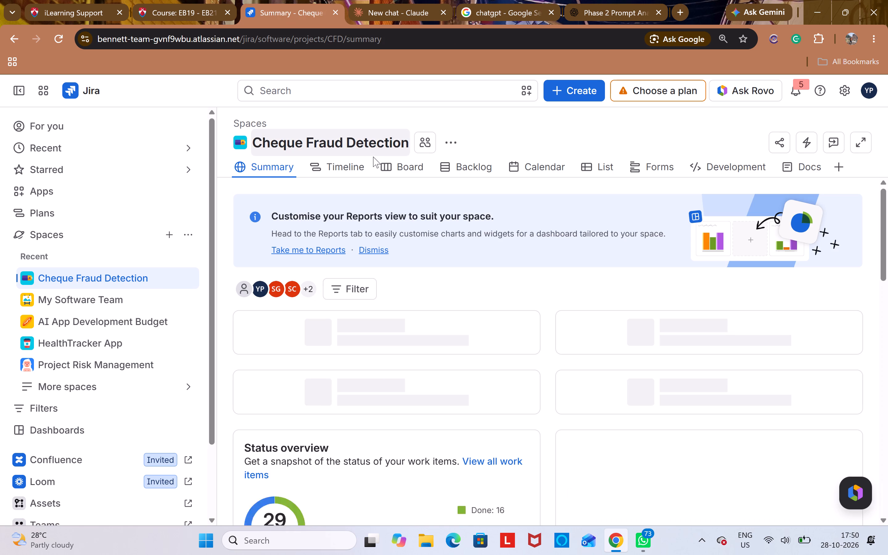
scroll(411, 241, "down", 1)
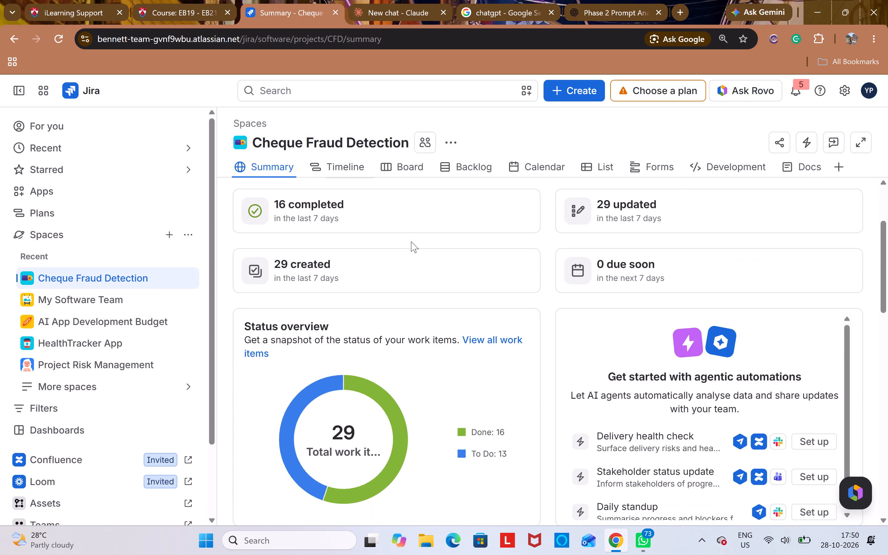
scroll(411, 241, "down", 1)
scroll(411, 241, "up", 4)
scroll(411, 241, "down", 1)
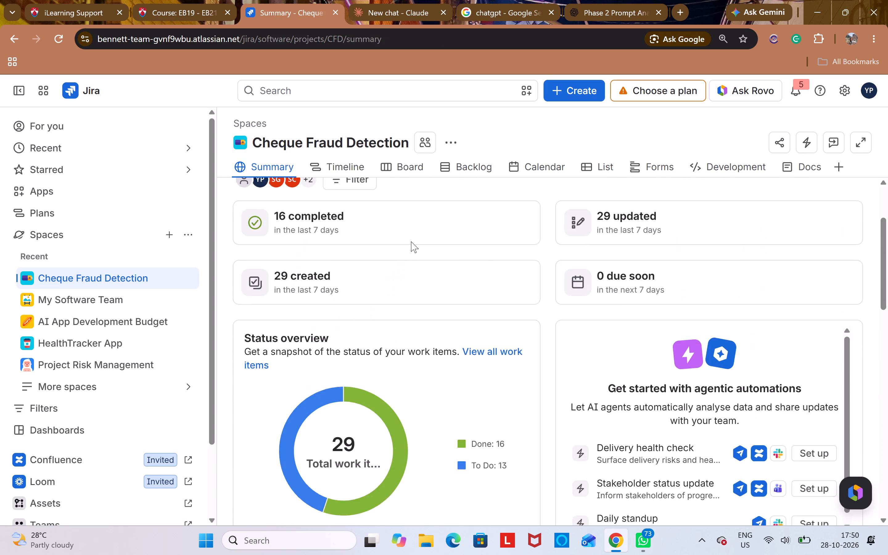
scroll(411, 241, "down", 1)
scroll(411, 241, "up", 3)
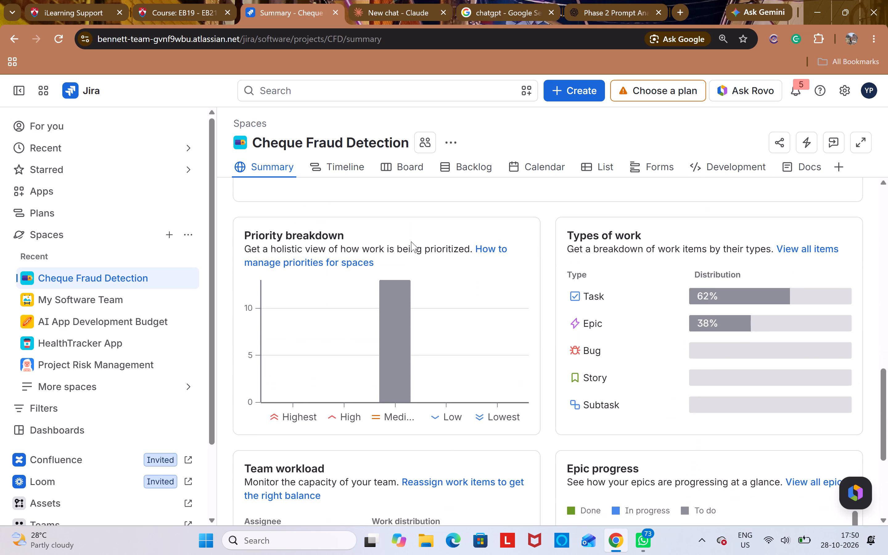
Open the work item list from the Summary's priority breakdown and examine its assignee, reporter, story point, priority and status columns.
left_click(360, 259)
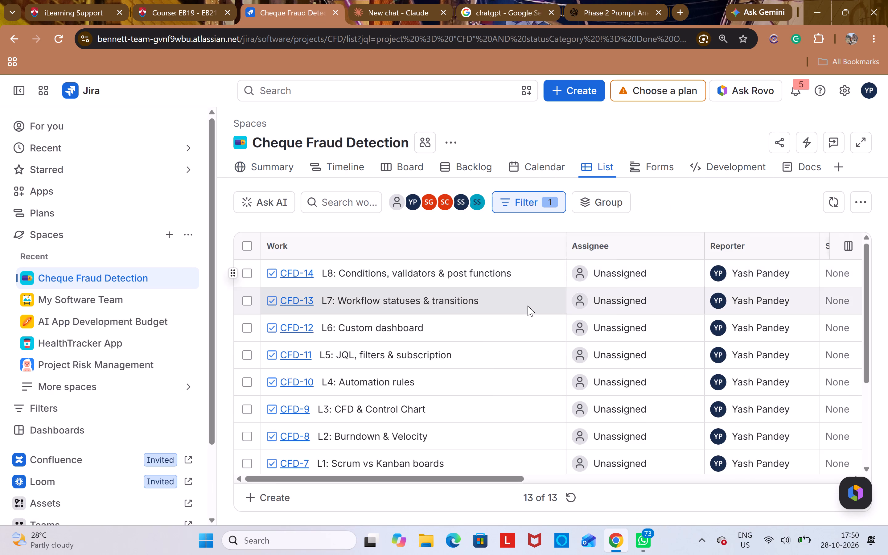
scroll(528, 306, "left", 5)
scroll(675, 312, "right", 3)
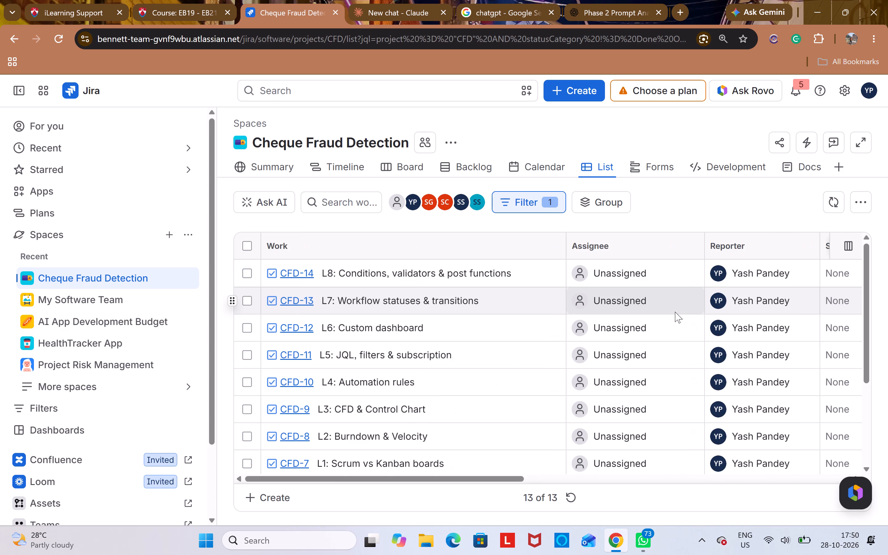
scroll(675, 312, "down", 1)
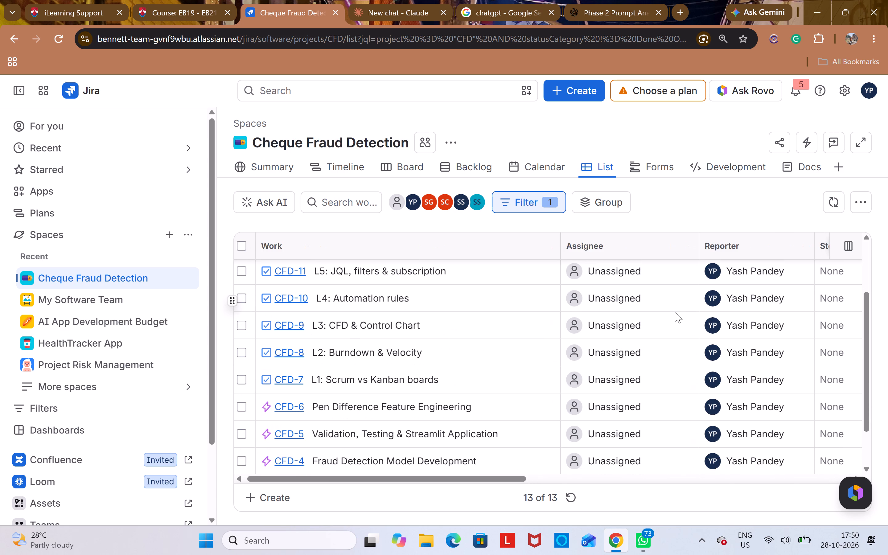
scroll(675, 312, "down", 1)
scroll(675, 312, "left", 4)
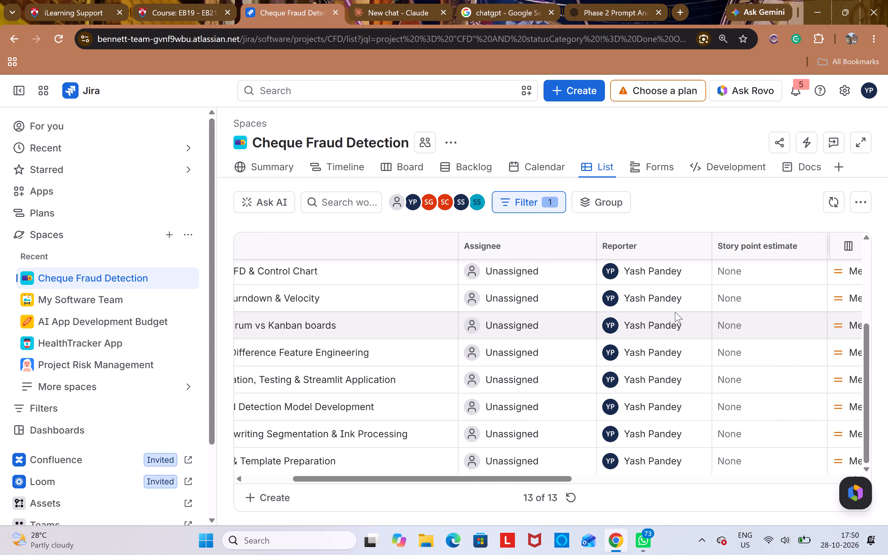
scroll(675, 312, "left", 2)
scroll(636, 328, "up", 2)
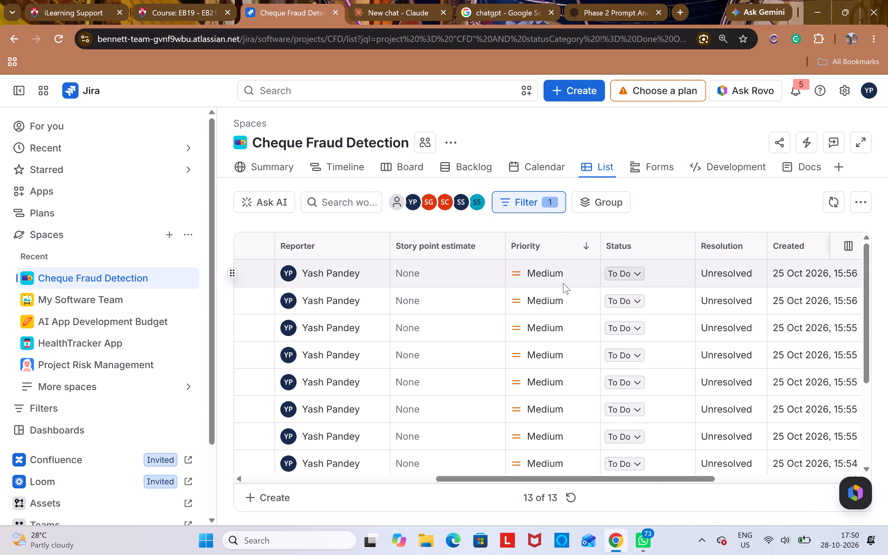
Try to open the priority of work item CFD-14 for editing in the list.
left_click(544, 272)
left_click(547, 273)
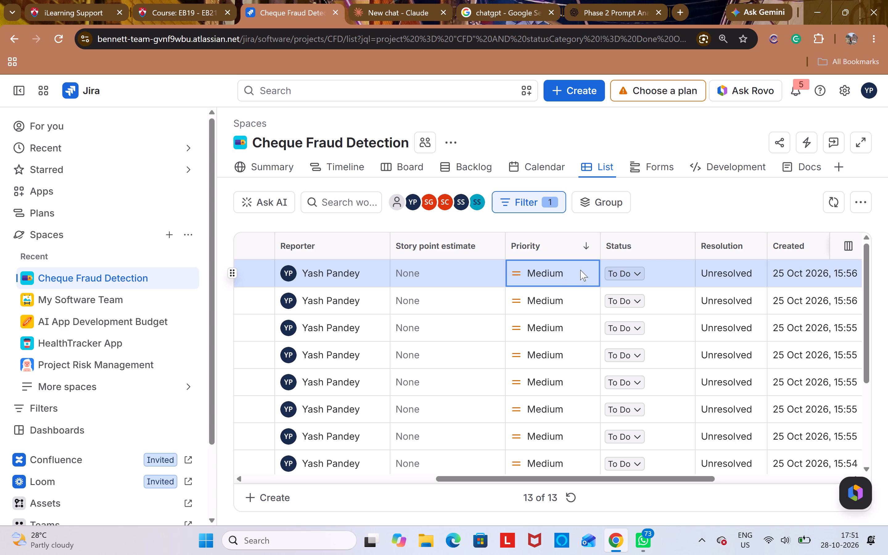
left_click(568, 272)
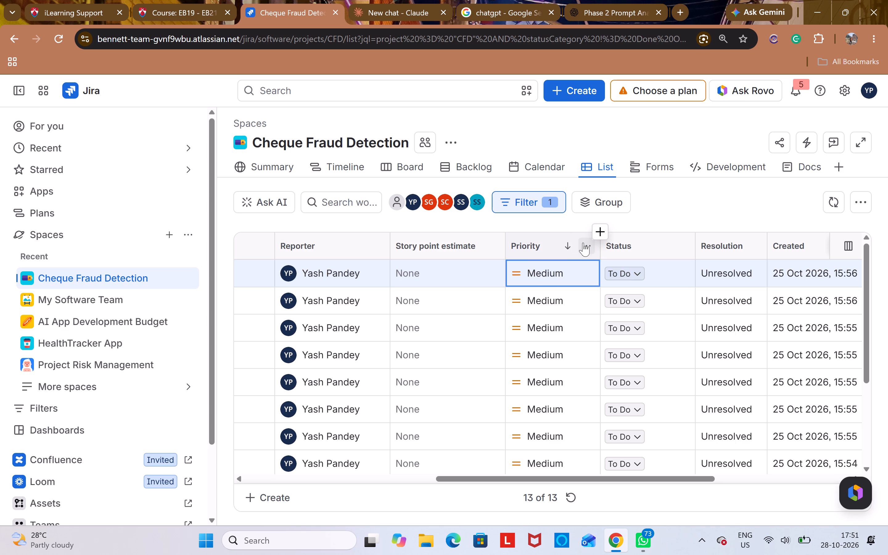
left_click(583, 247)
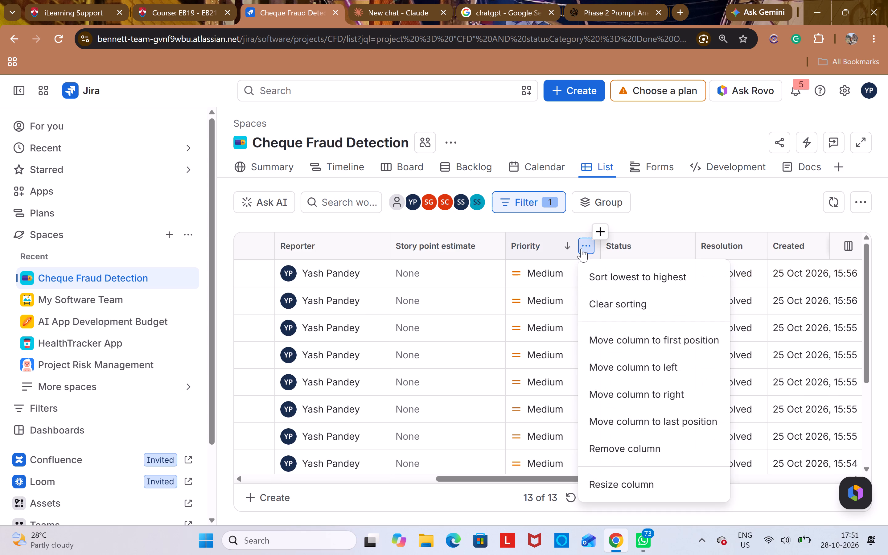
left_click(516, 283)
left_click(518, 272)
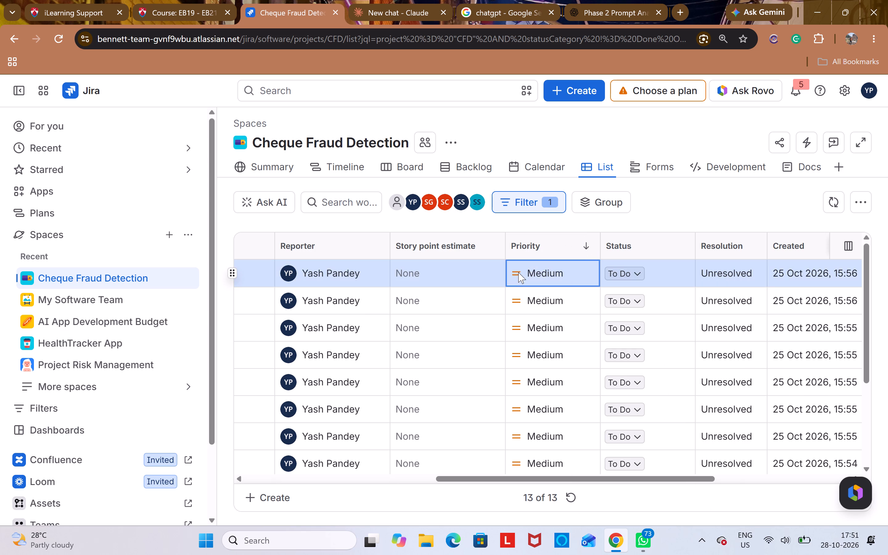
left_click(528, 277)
Open work item CFD-14, examine its details including dates, team and story point estimate, and close it.
scroll(497, 278, "right", 4)
scroll(497, 278, "up", 2)
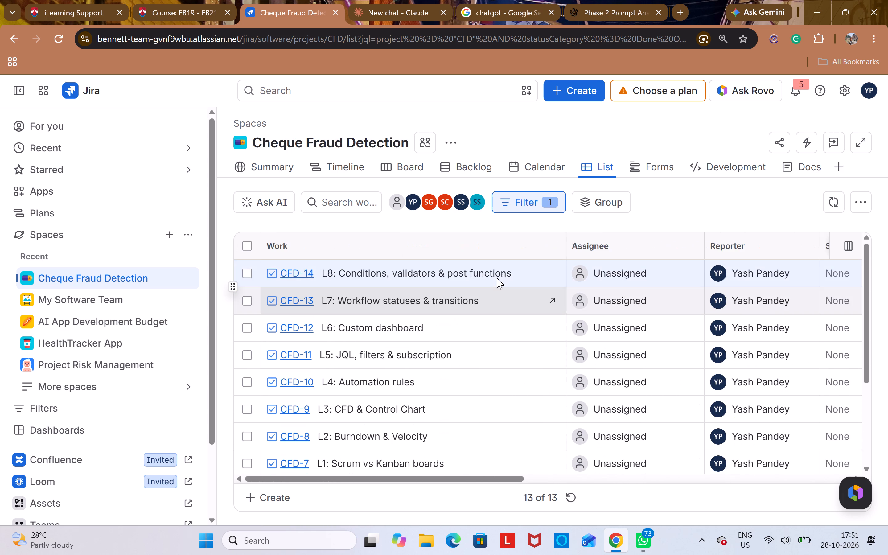
left_click(303, 274)
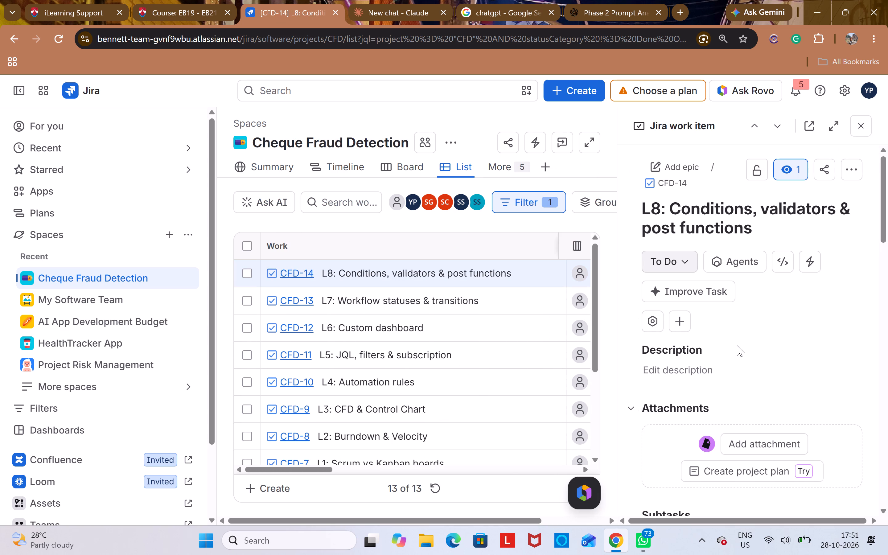
scroll(737, 345, "down", 6)
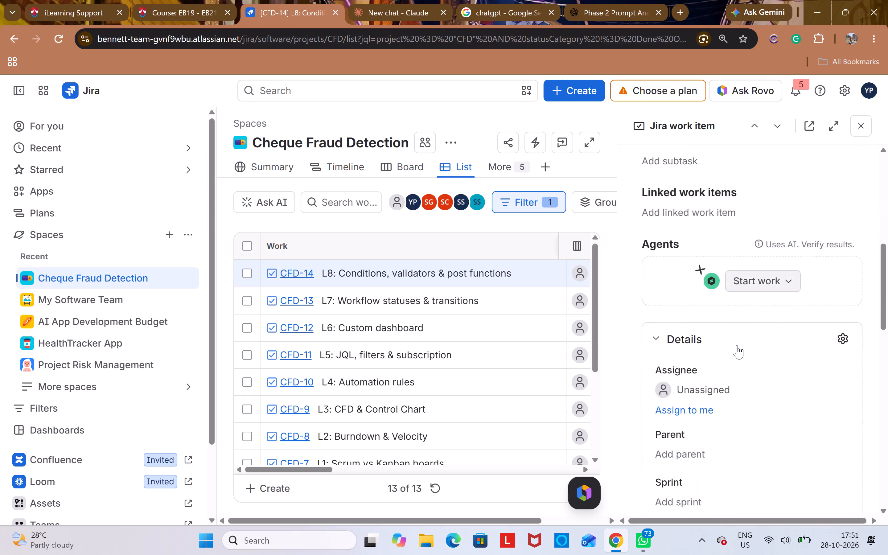
scroll(737, 345, "down", 2)
scroll(691, 453, "down", 3)
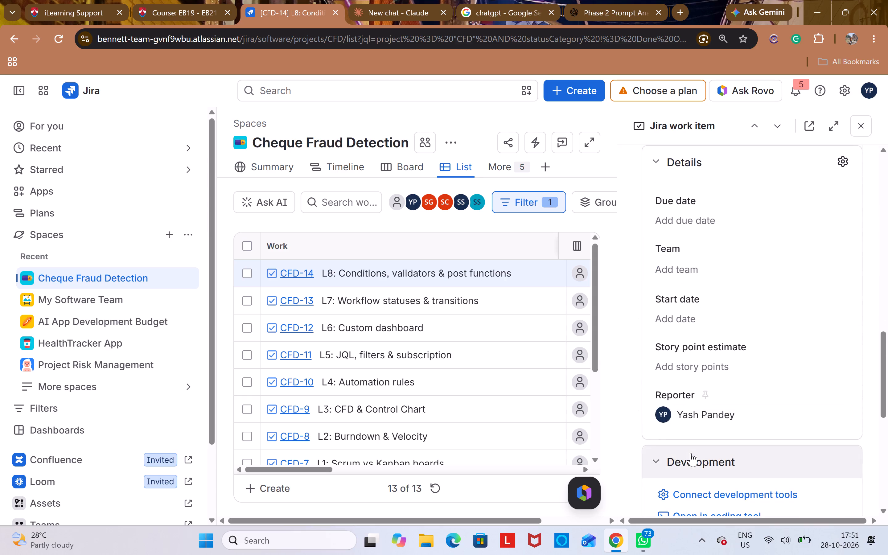
left_click(866, 125)
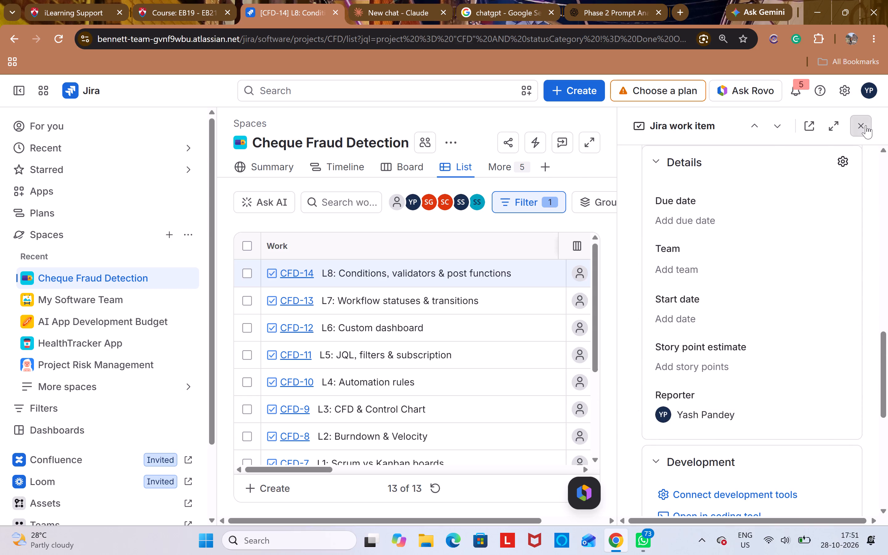
Capture a screenshot of the Jira page with the start of the work item list, CFD-14 to CFD-7.
scroll(713, 271, "right", 2)
scroll(713, 271, "up", 1)
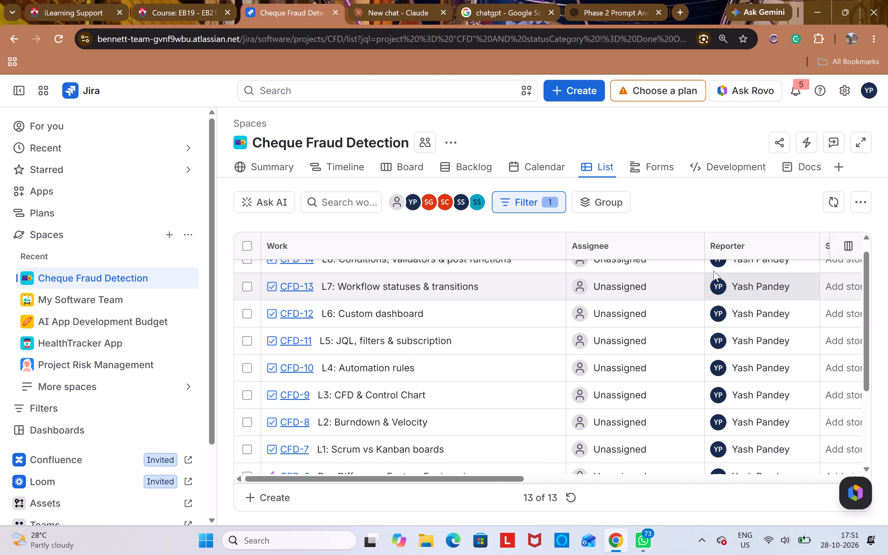
scroll(713, 271, "up", 2)
key("shift+super+s")
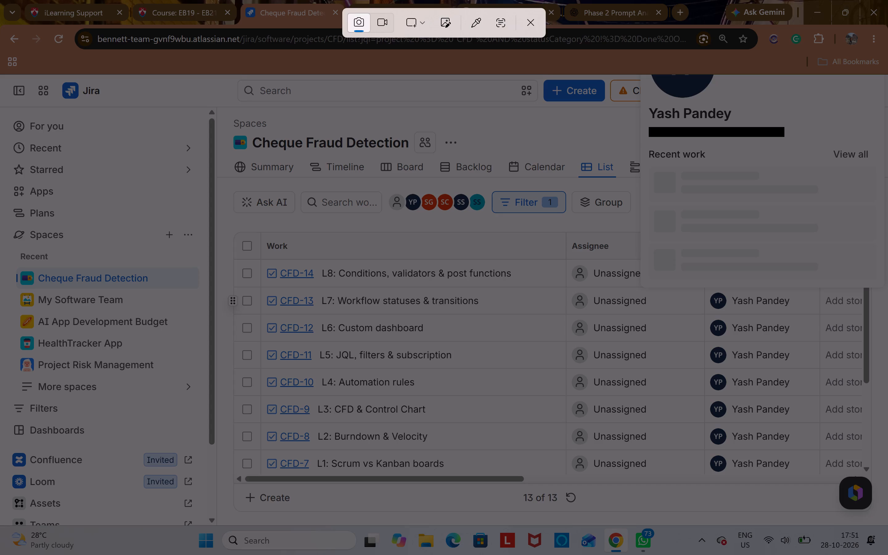
key("Escape")
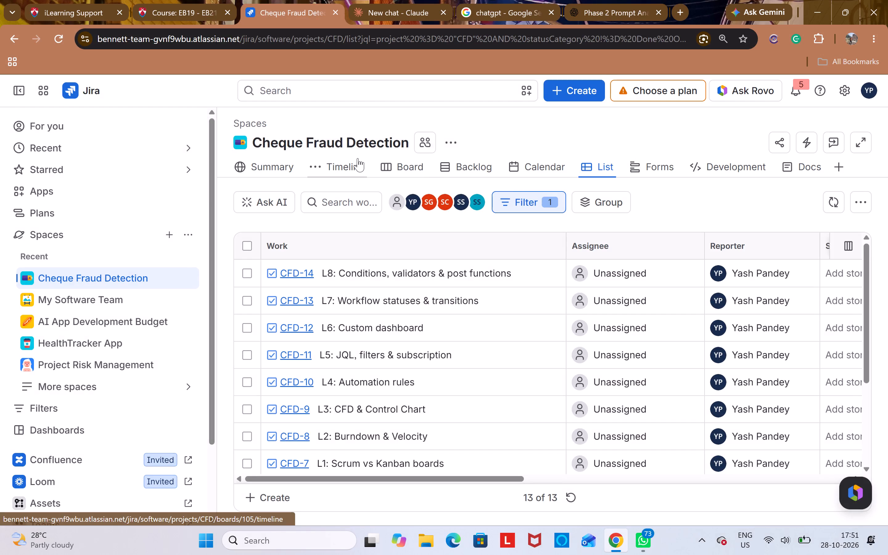
key("shift+super+s")
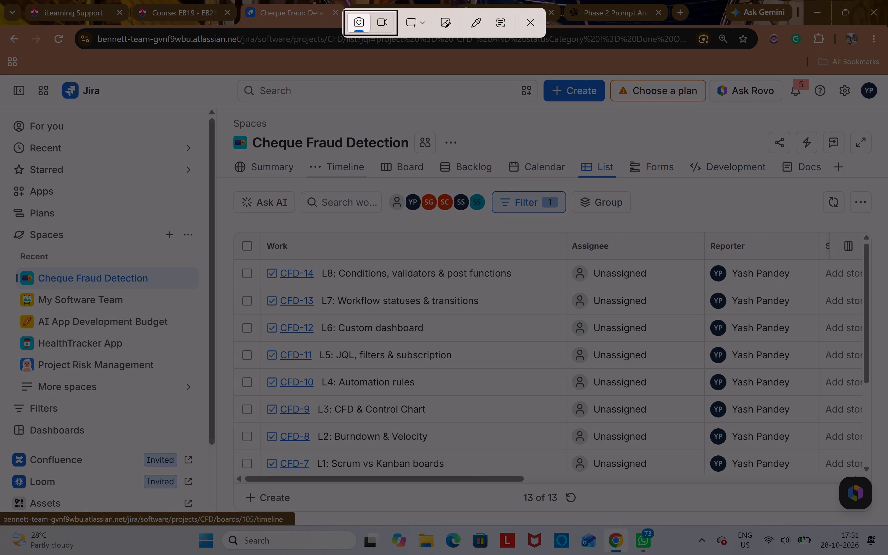
left_click_drag(0, 72, 887, 521)
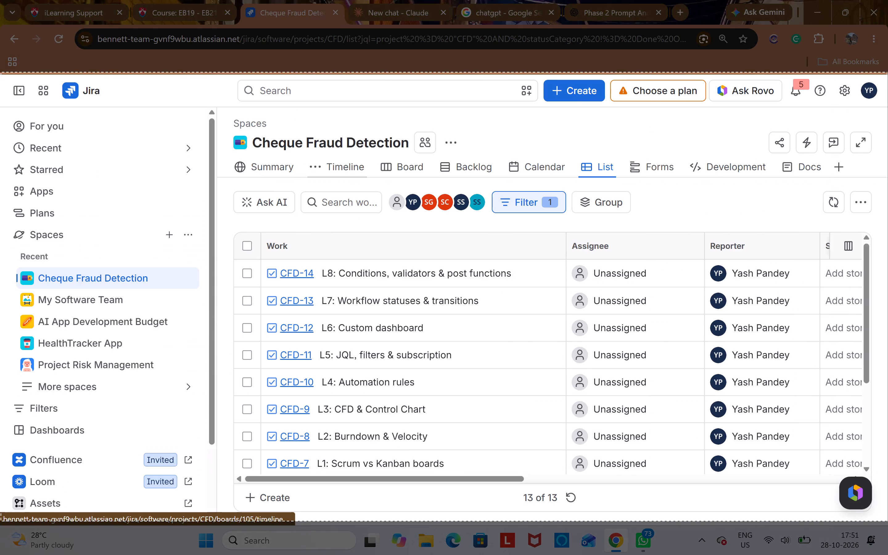
left_click_drag(887, 521, 887, 526)
Capture a screenshot of the Jira window with the end of the work item list, CFD-9 to CFD-1.
scroll(659, 459, "down", 2)
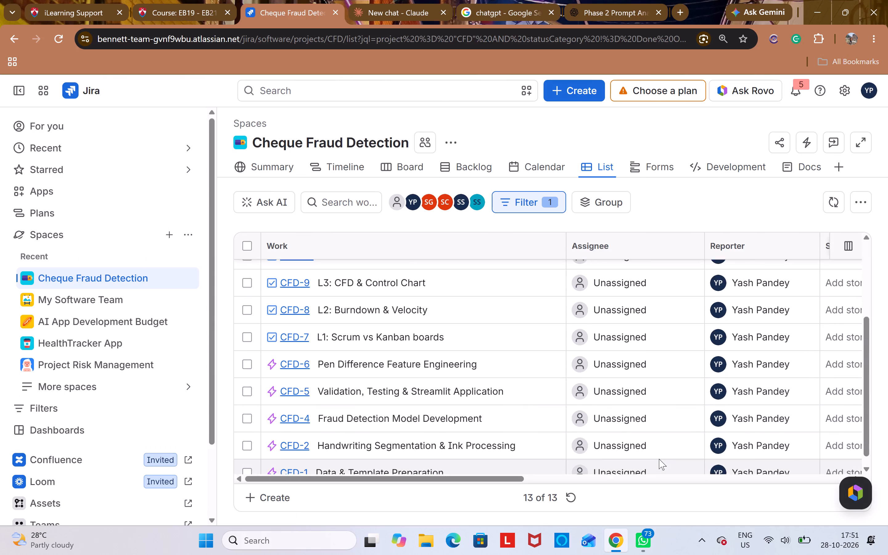
scroll(659, 459, "down", 1)
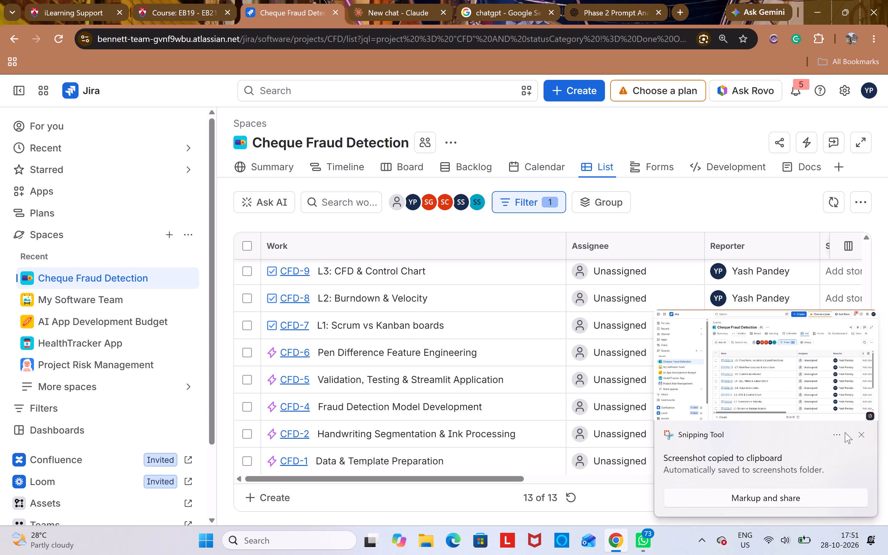
left_click(855, 434)
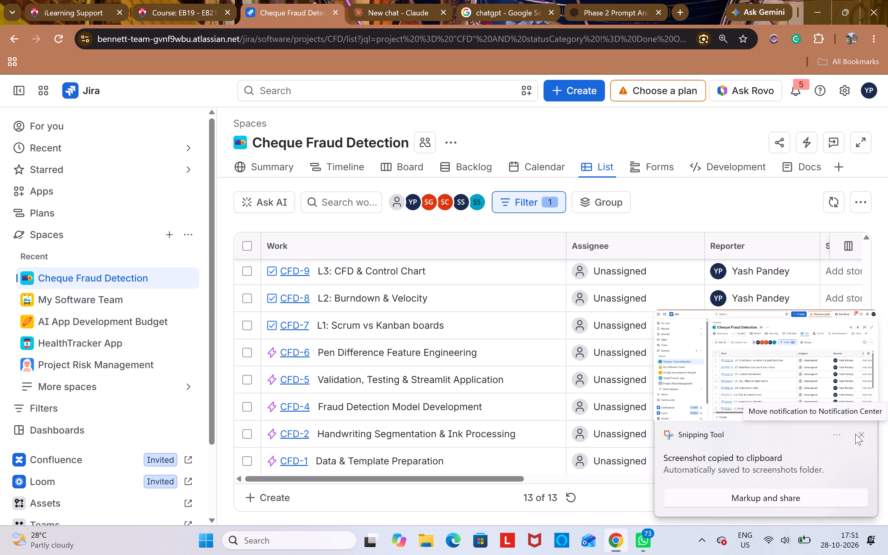
key("shift+super+s")
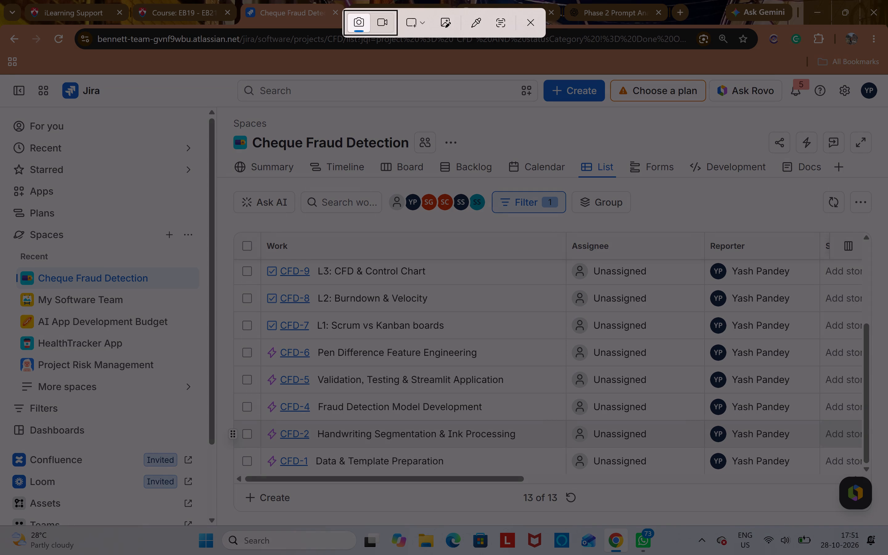
left_click_drag(0, 25, 887, 446)
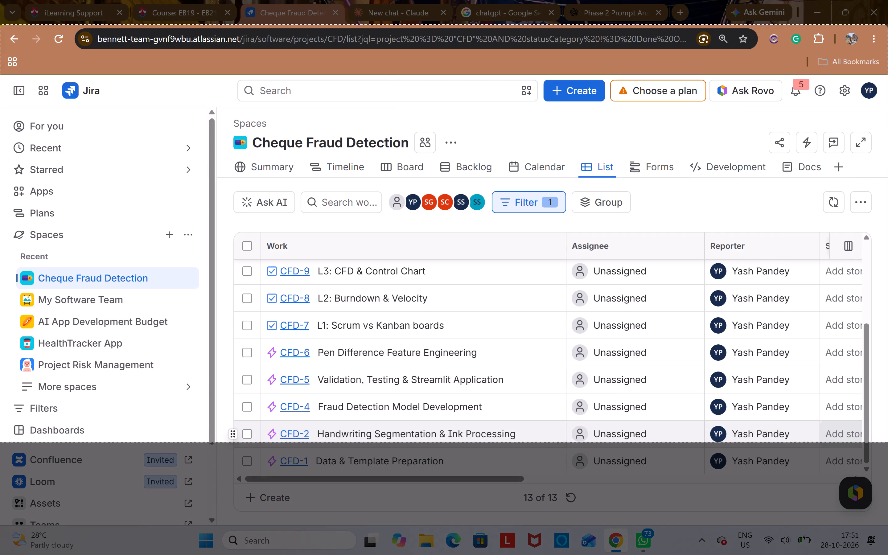
left_click_drag(887, 446, 887, 522)
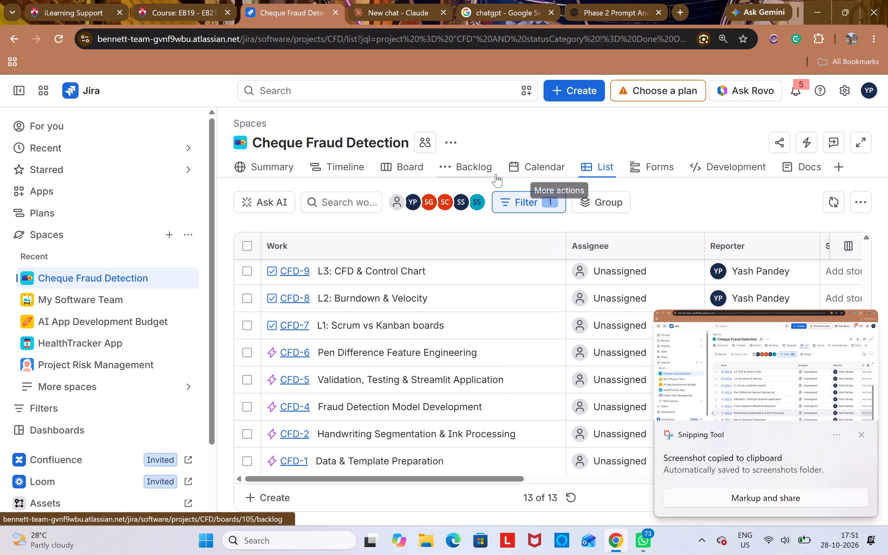
Check the backlog and the board of the Cheque Fraud Detection space, and return to the backlog with Sprint 5.
left_click(485, 173)
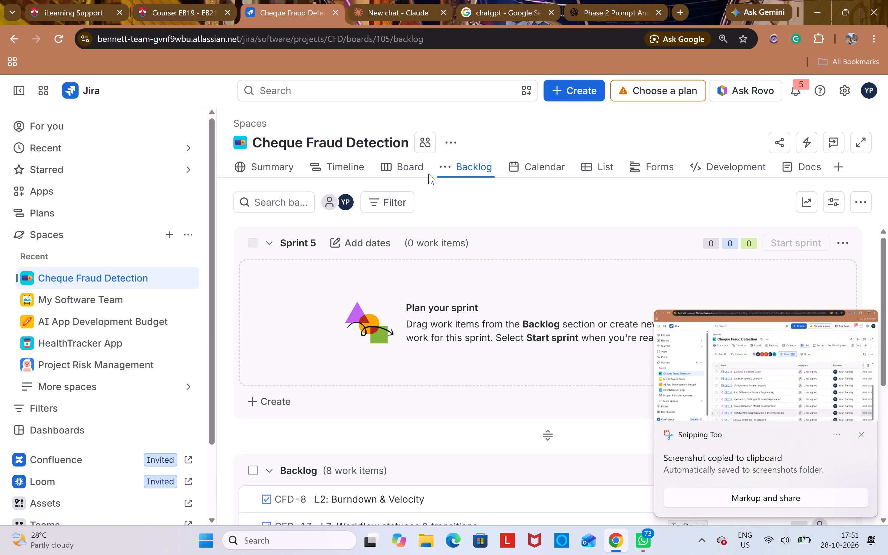
left_click(408, 166)
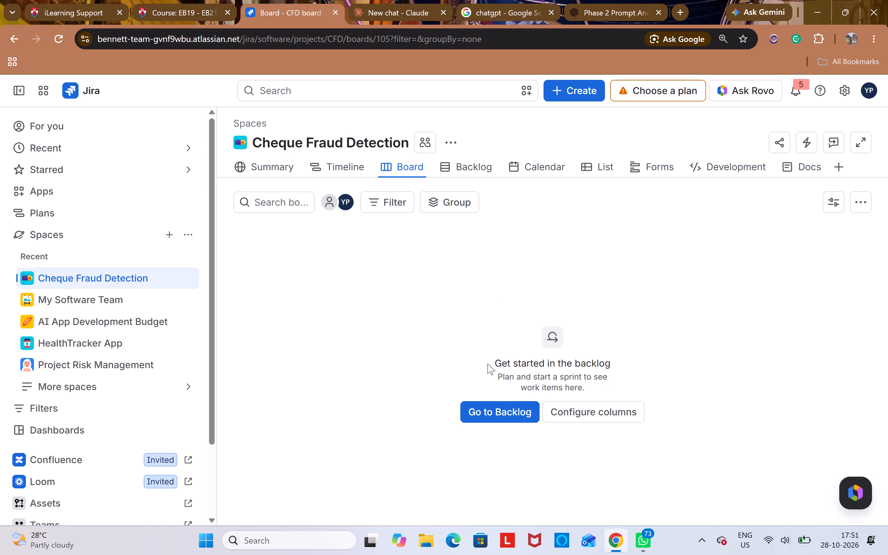
left_click(498, 412)
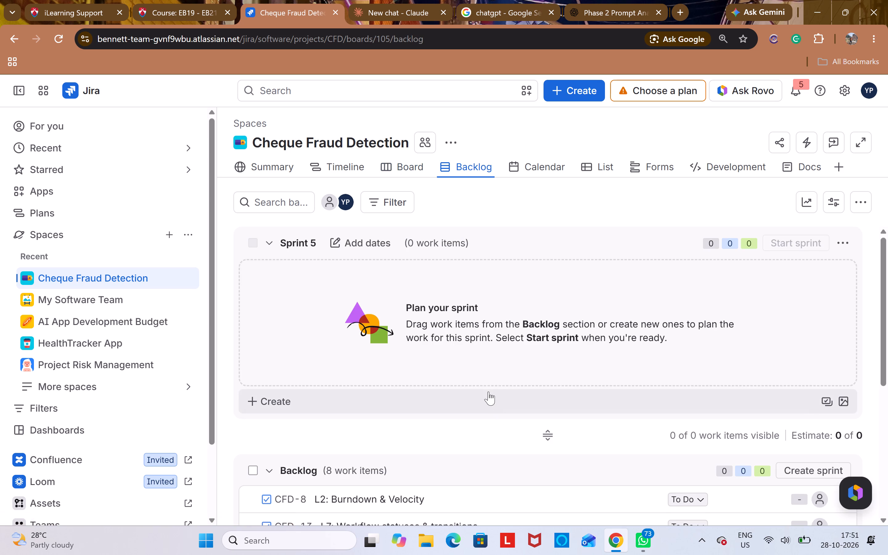
Look through the work items in the Cheque Fraud Detection backlog, recheck the board, and return to the backlog.
scroll(488, 392, "down", 5)
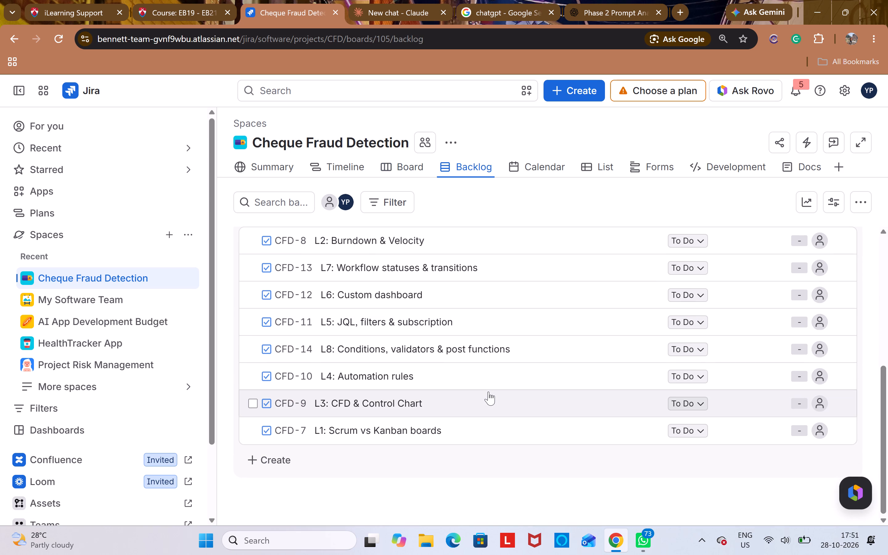
scroll(488, 392, "up", 2)
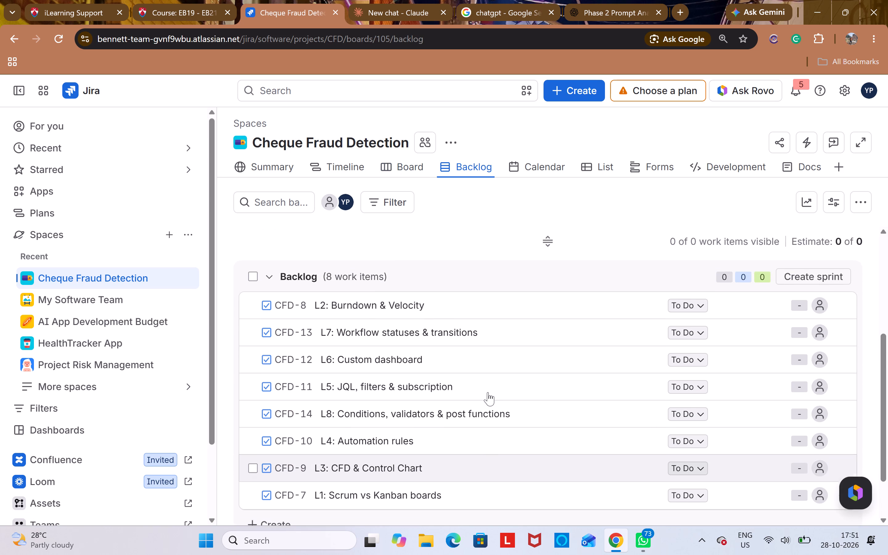
scroll(488, 392, "up", 2)
scroll(403, 250, "up", 1)
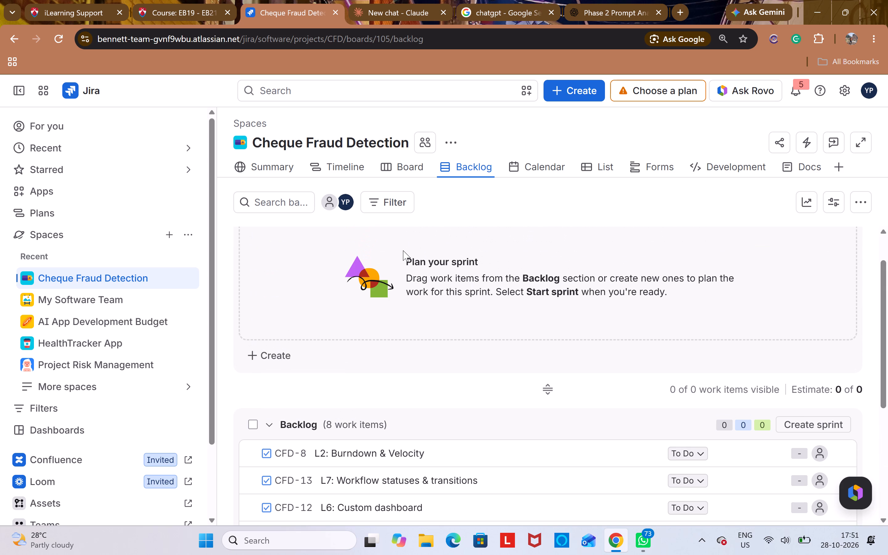
scroll(403, 250, "up", 1)
left_click(407, 158)
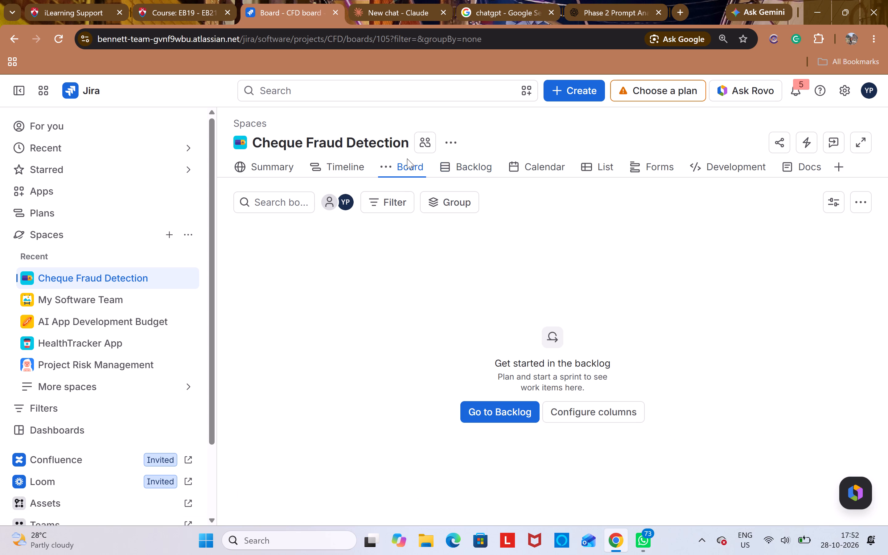
left_click(477, 170)
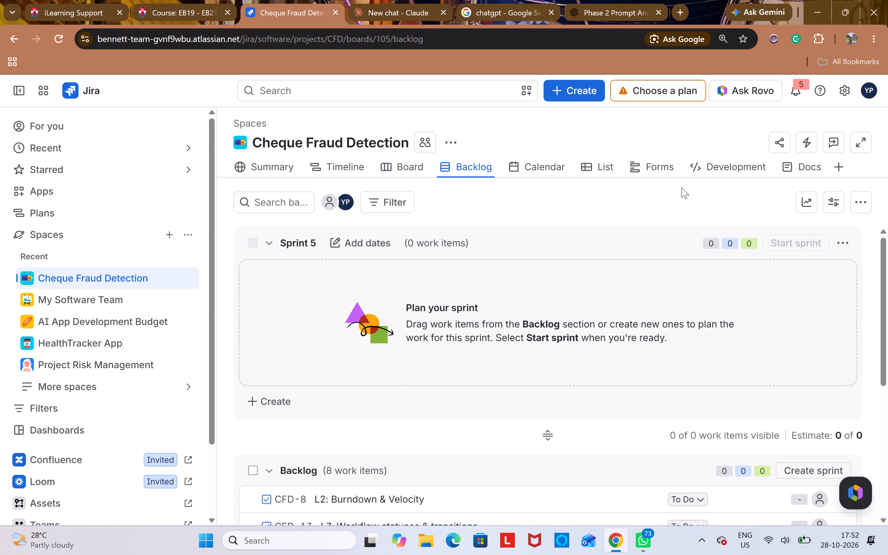
Examine the backlog's additional options, its view settings, and the backlog insights for Sprint 5.
left_click(858, 206)
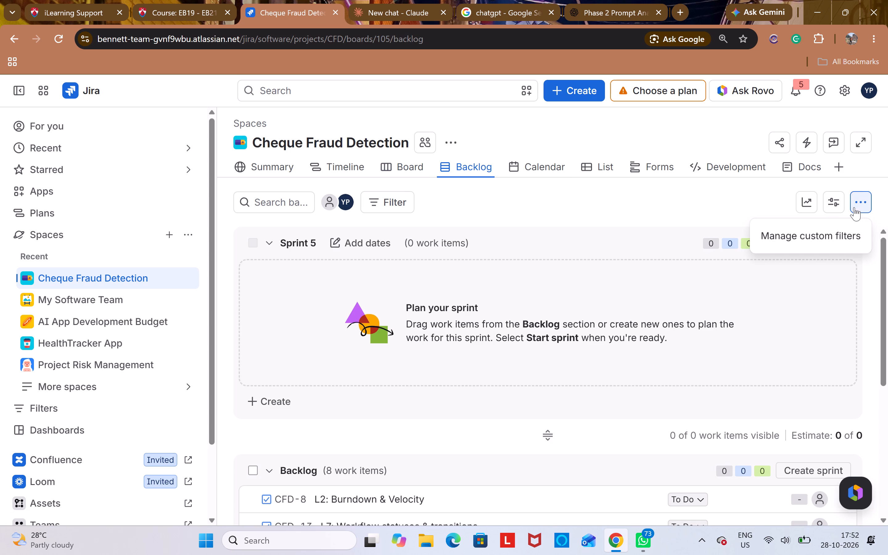
left_click(833, 207)
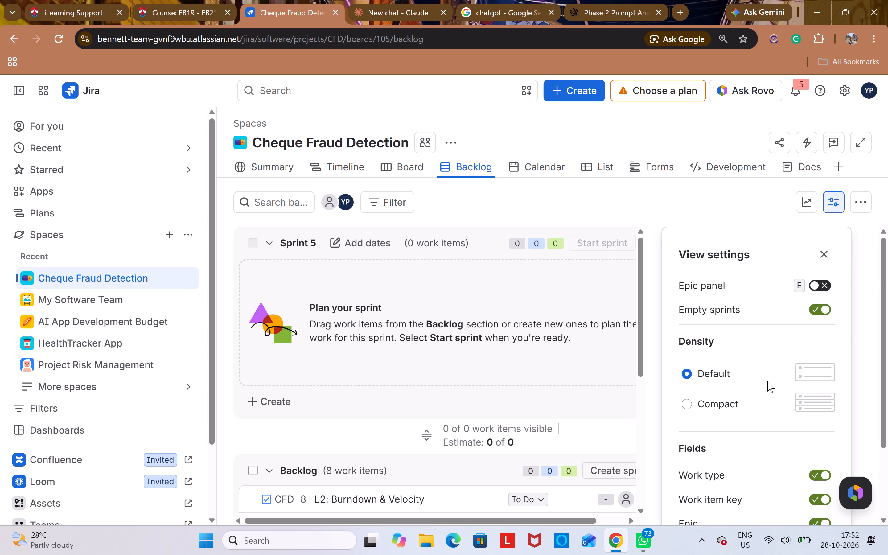
scroll(767, 381, "down", 2)
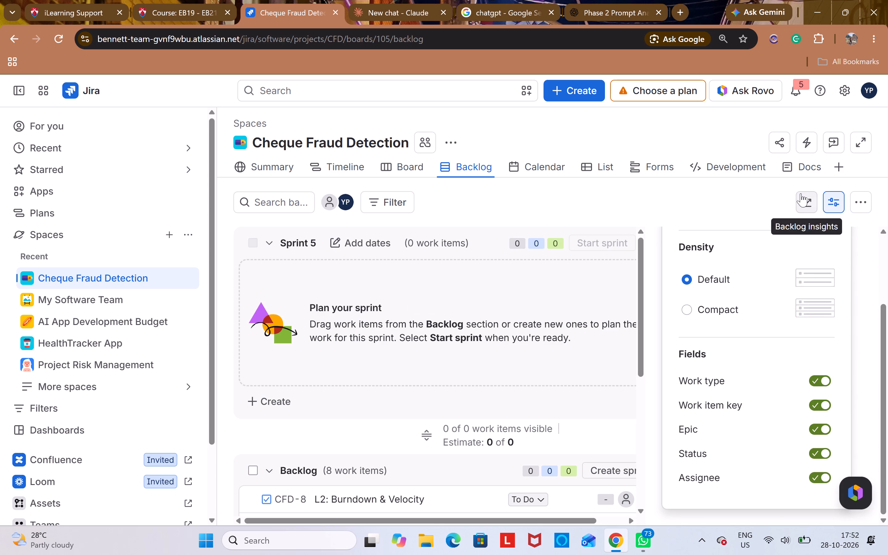
left_click(801, 193)
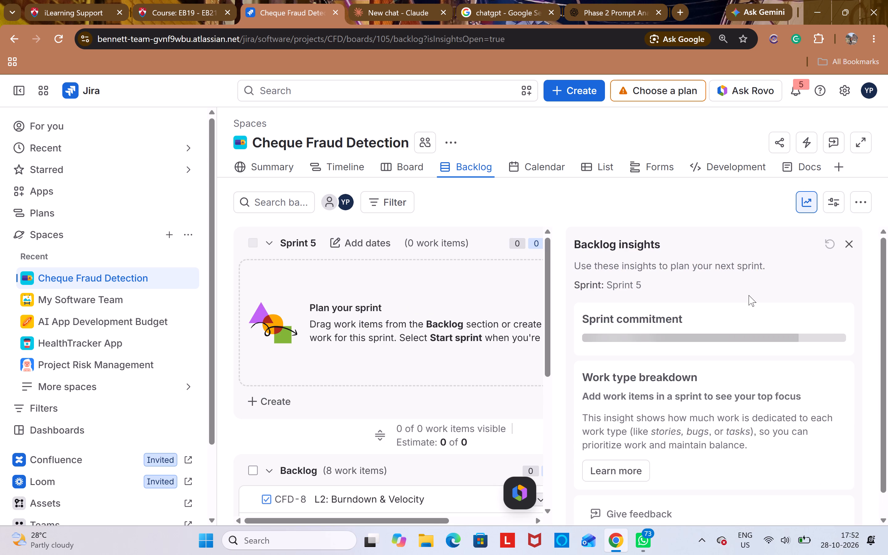
scroll(689, 356, "down", 2)
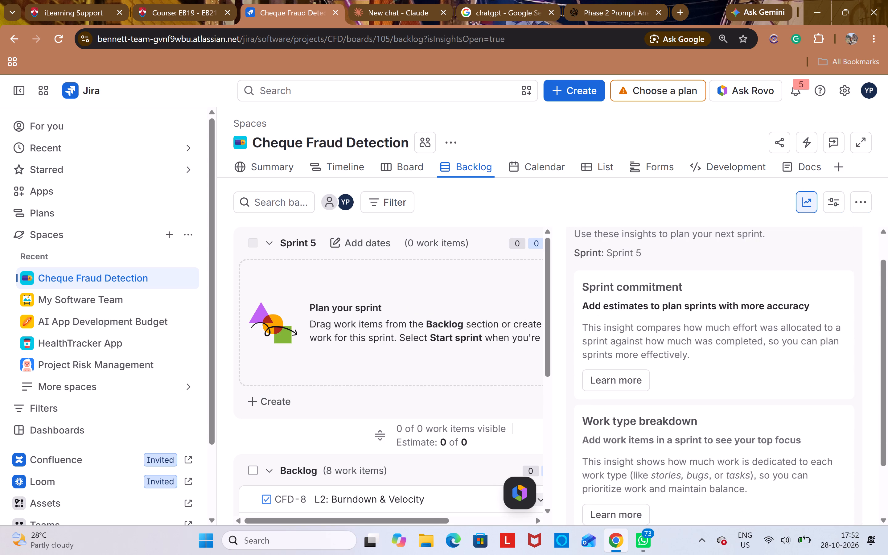
scroll(689, 356, "down", 2)
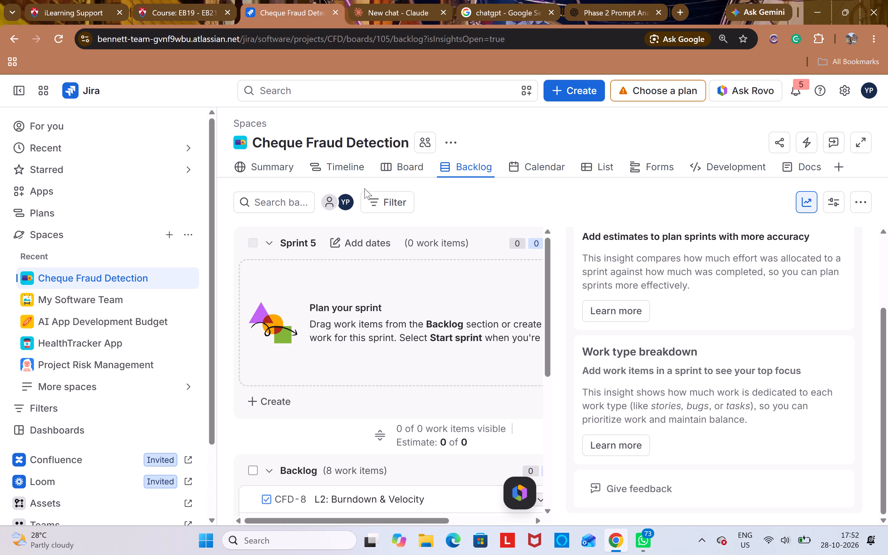
Open the space's timeline and expand epics CFD-1, CFD-2, CFD-5, CFD-4 and CFD-6 to examine their child work items.
left_click(364, 177)
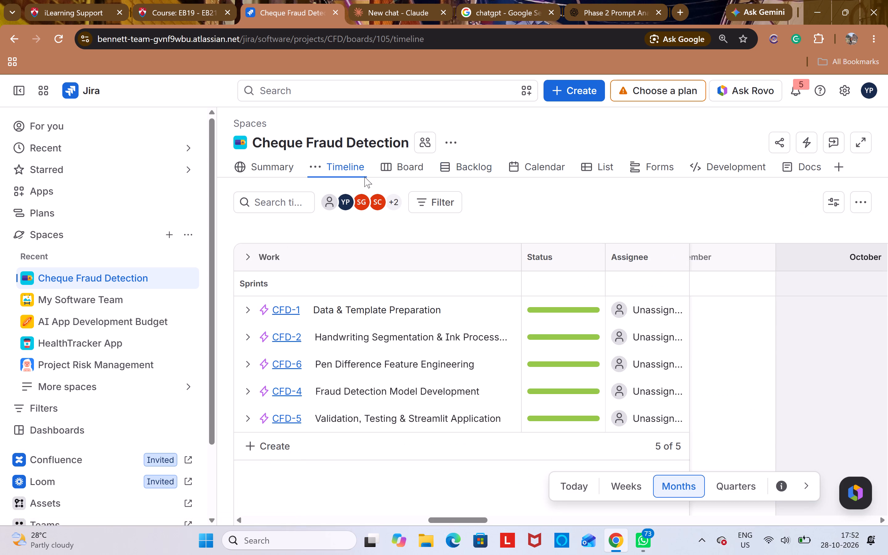
scroll(438, 366, "down", 1)
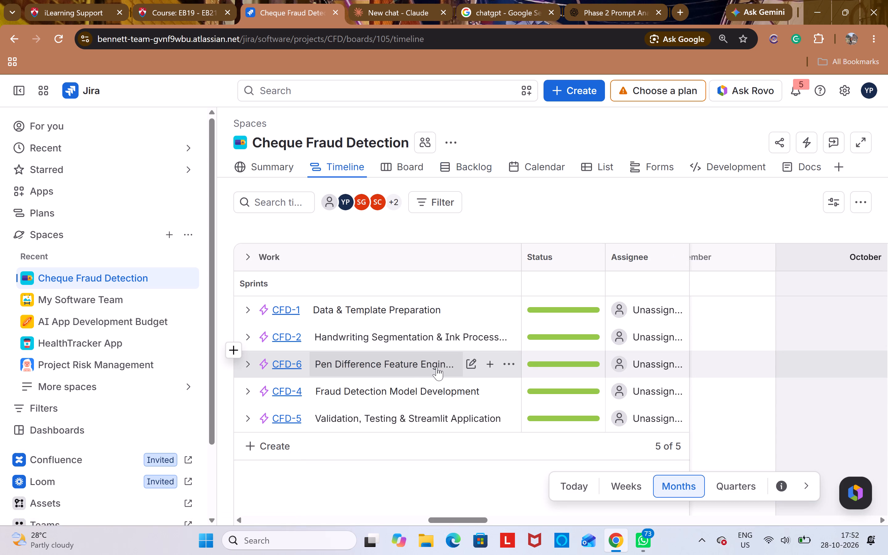
left_click(248, 313)
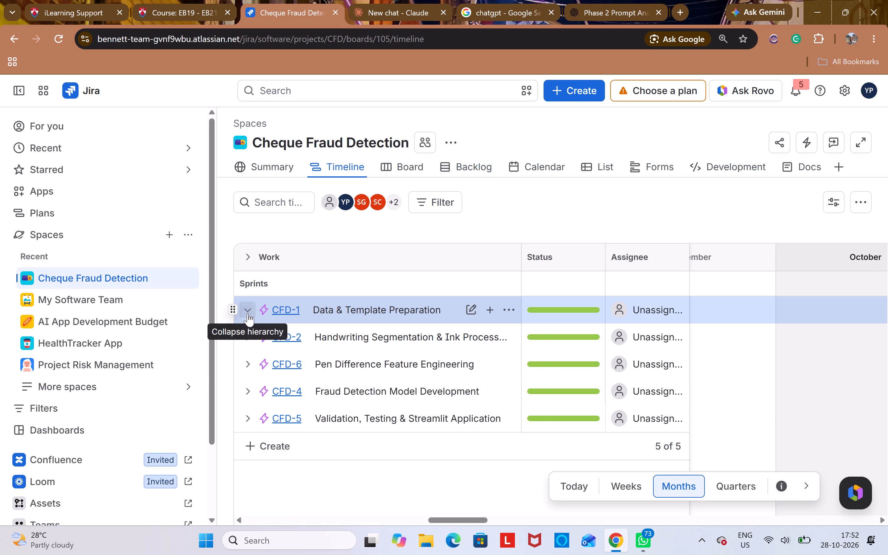
scroll(293, 355, "right", 1)
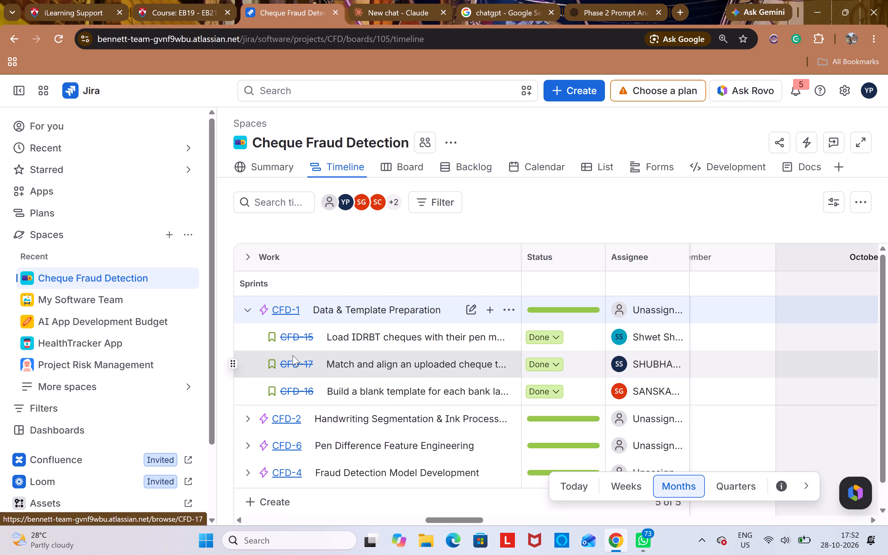
key("shift+super+s")
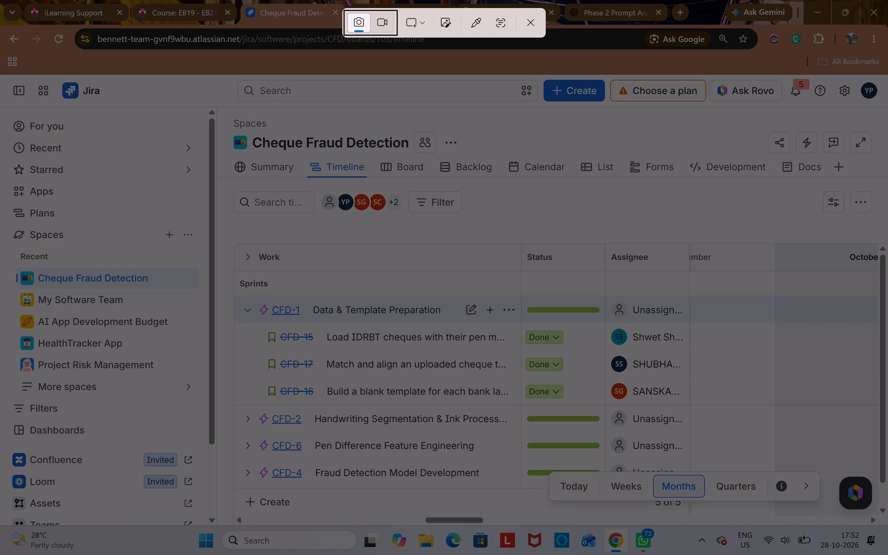
left_click(530, 27)
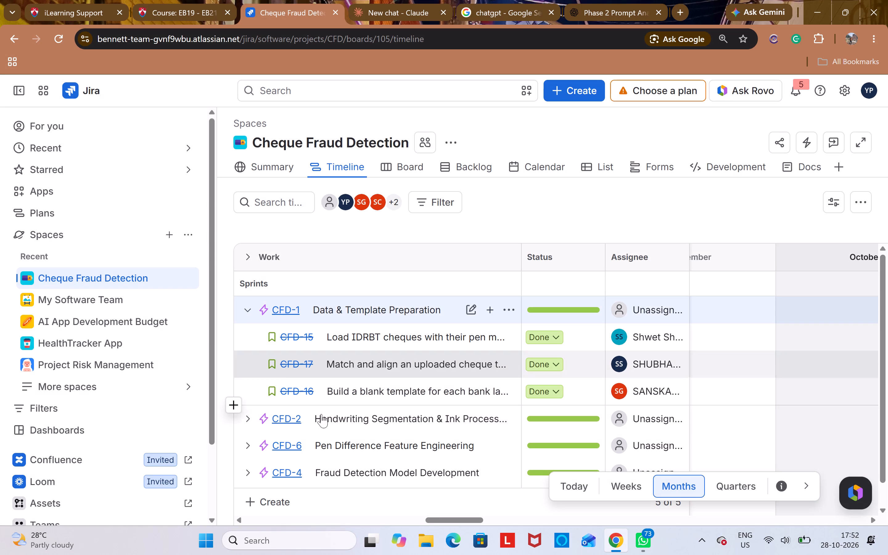
left_click(252, 425)
scroll(248, 439, "down", 2)
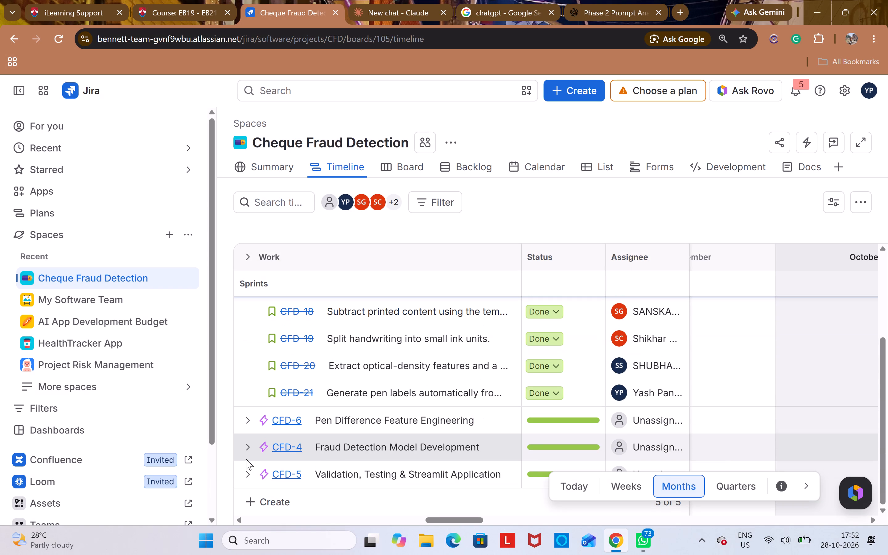
left_click(246, 482)
scroll(326, 416, "down", 1)
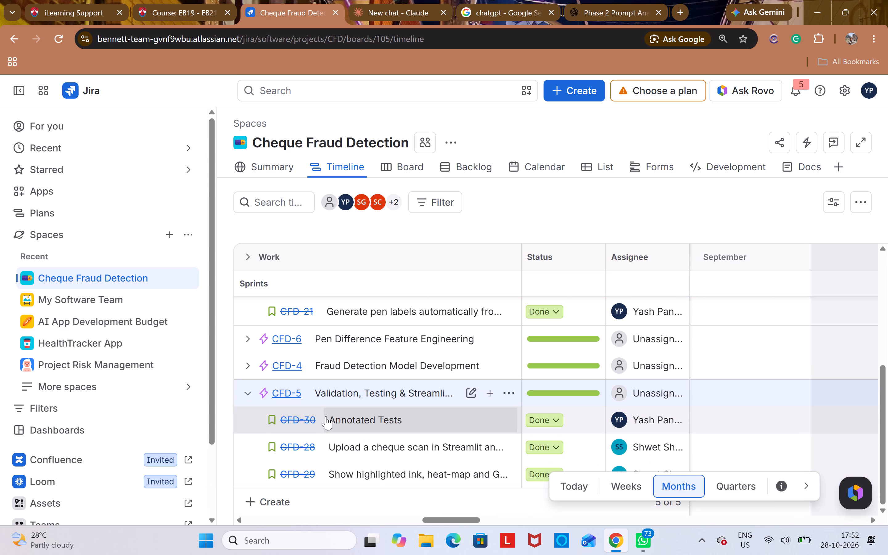
scroll(326, 416, "down", 1)
left_click(248, 368)
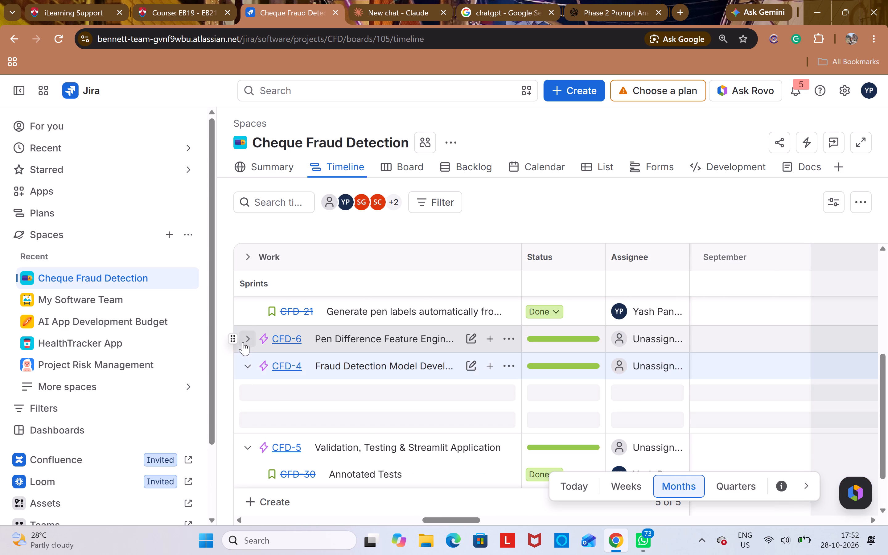
left_click(243, 342)
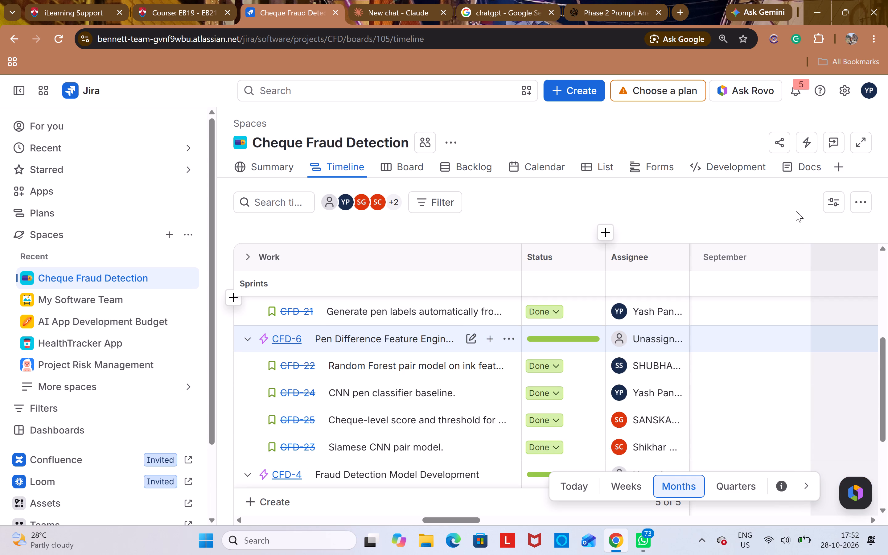
Export the Cheque Fraud Detection timeline as a spreadsheet (.csv).
left_click(862, 199)
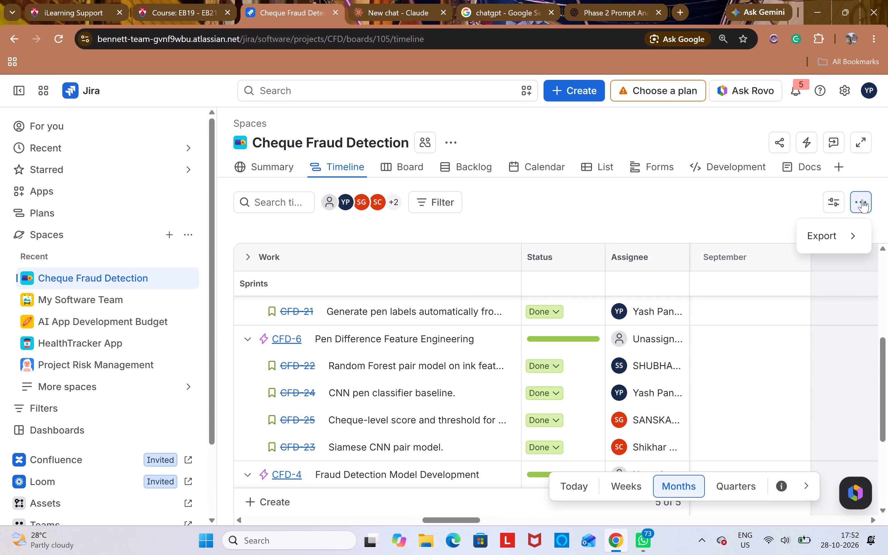
left_click(837, 232)
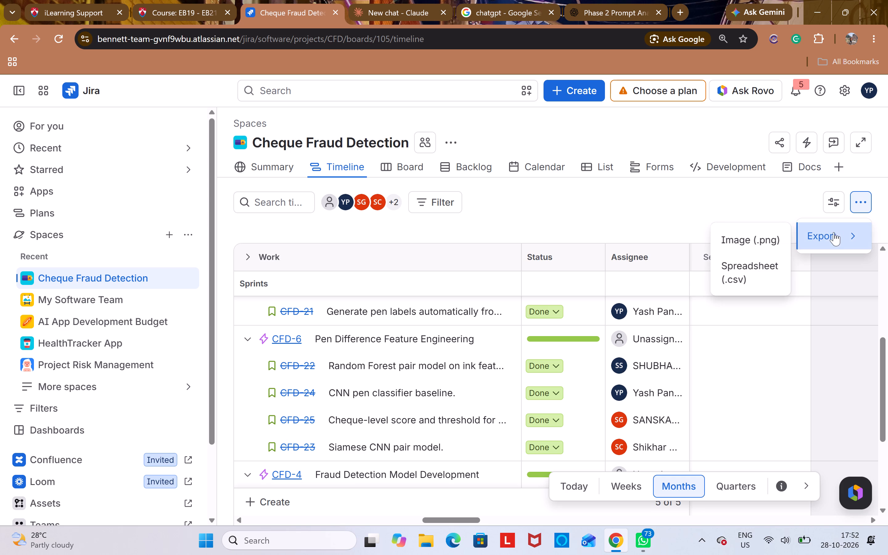
left_click(760, 269)
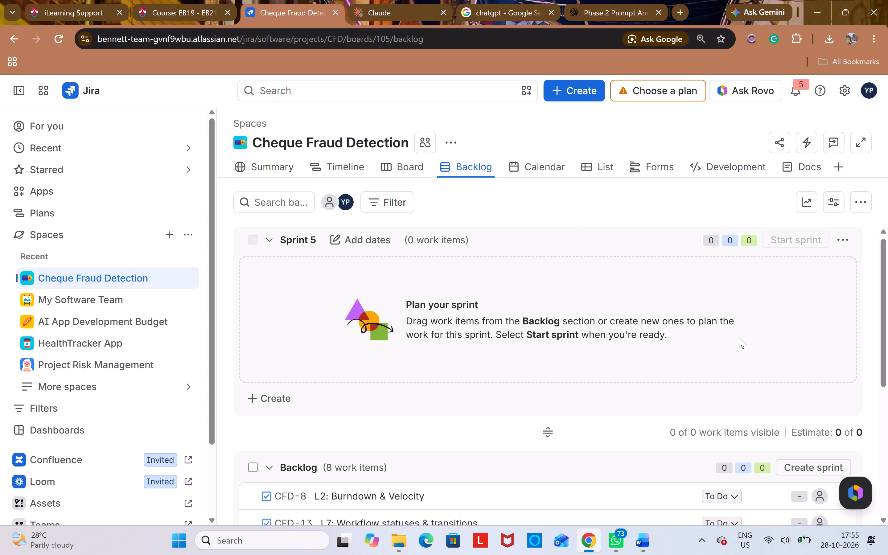
scroll(747, 318, "right", 1)
scroll(753, 309, "up", 2)
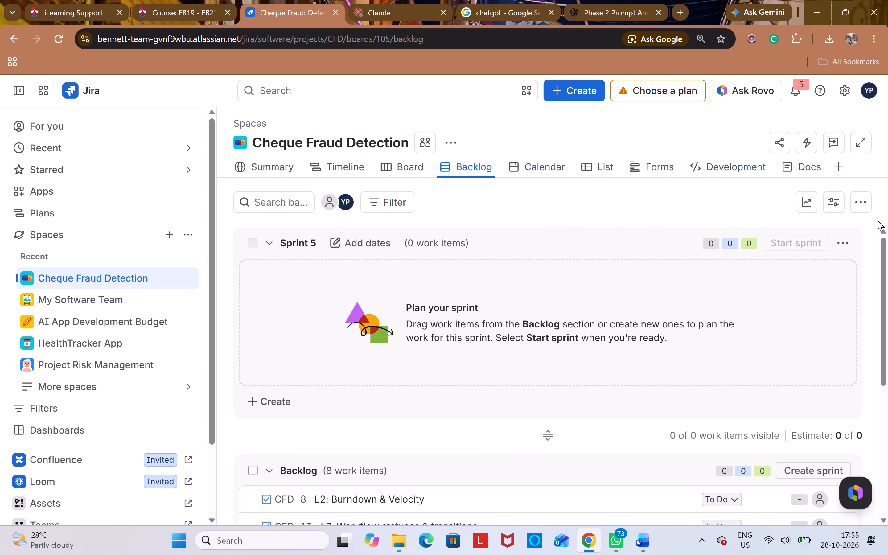
left_click(843, 245)
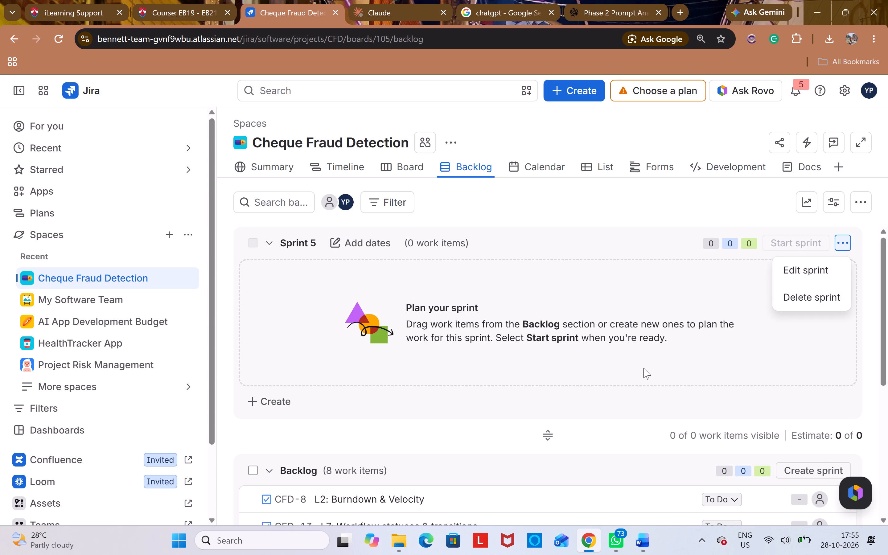
left_click(390, 204)
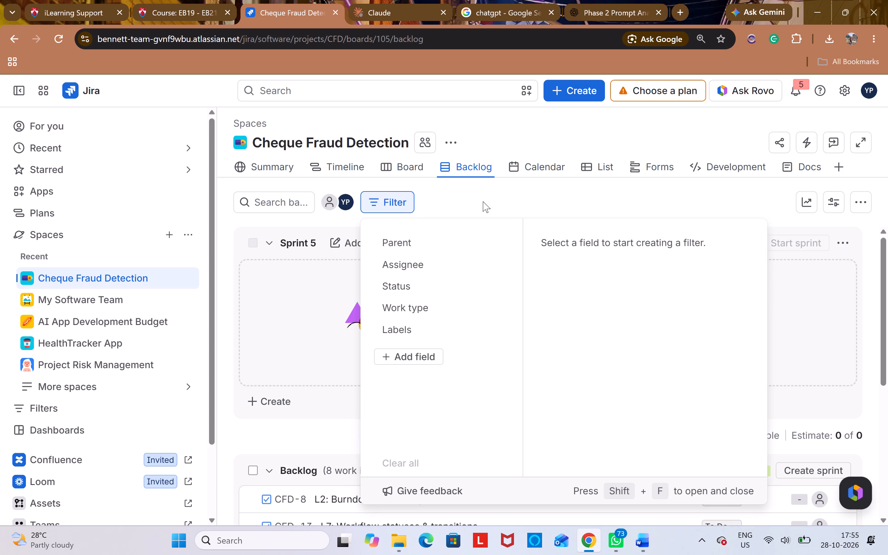
left_click(483, 201)
scroll(535, 415, "down", 5)
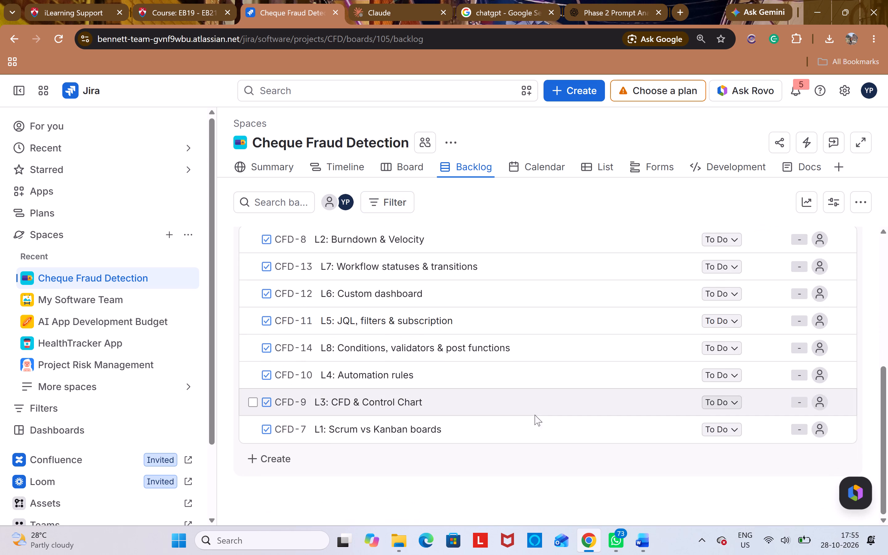
scroll(527, 430, "up", 6)
scroll(527, 430, "left", 2)
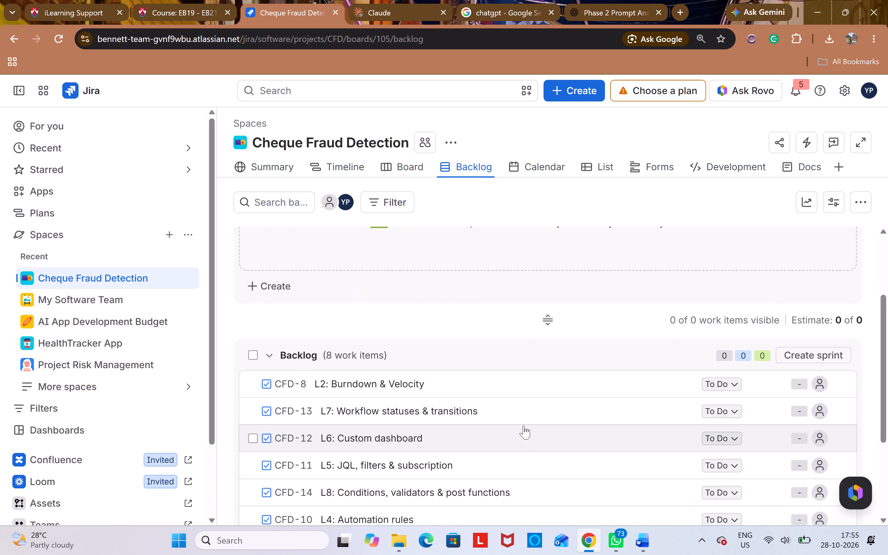
Search the backlog for "sprint" and clear the search.
left_click(270, 207)
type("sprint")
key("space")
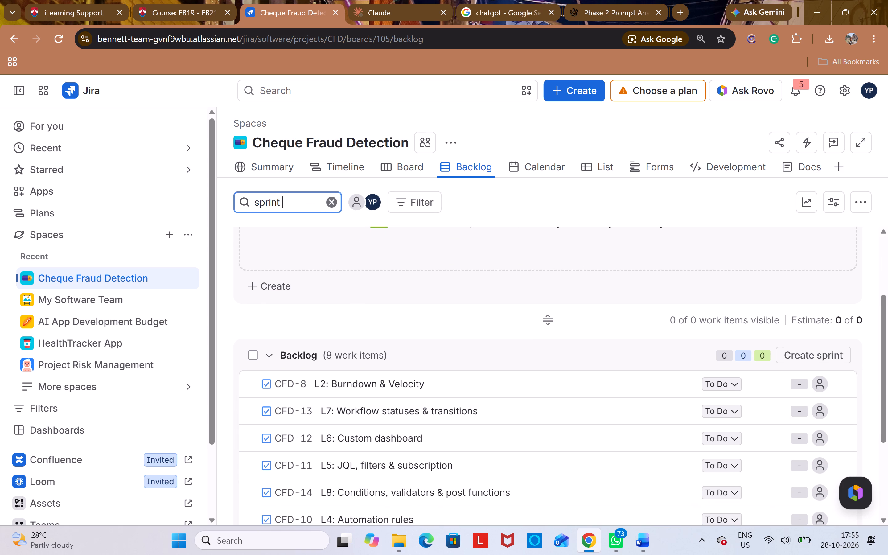
scroll(270, 207, "up", 1)
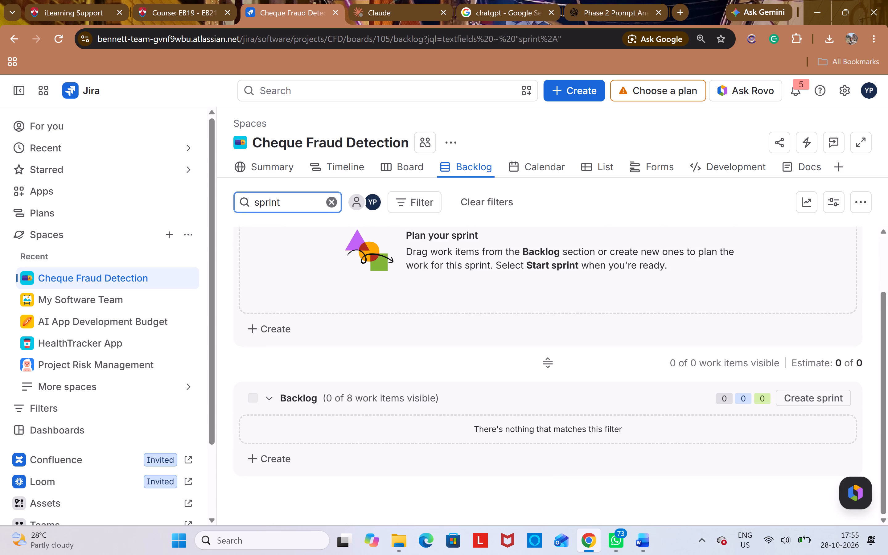
scroll(270, 207, "up", 2)
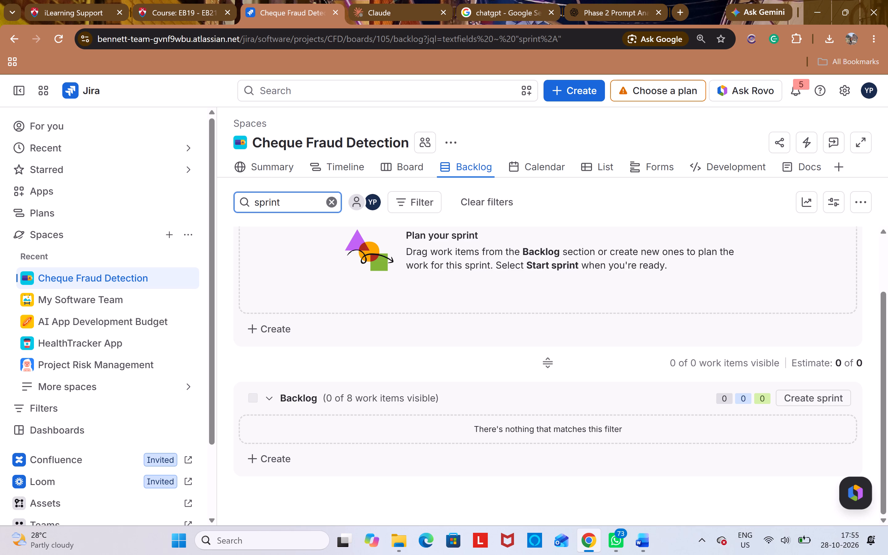
triple_click(266, 207)
key("BackSpace")
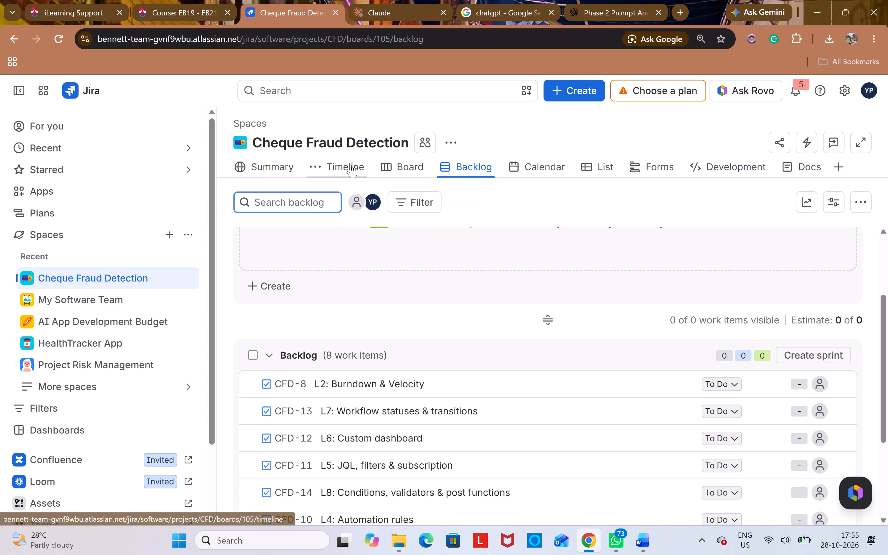
Return to the project timeline and expand all epics to show their child work items.
left_click(351, 164)
scroll(490, 346, "down", 1)
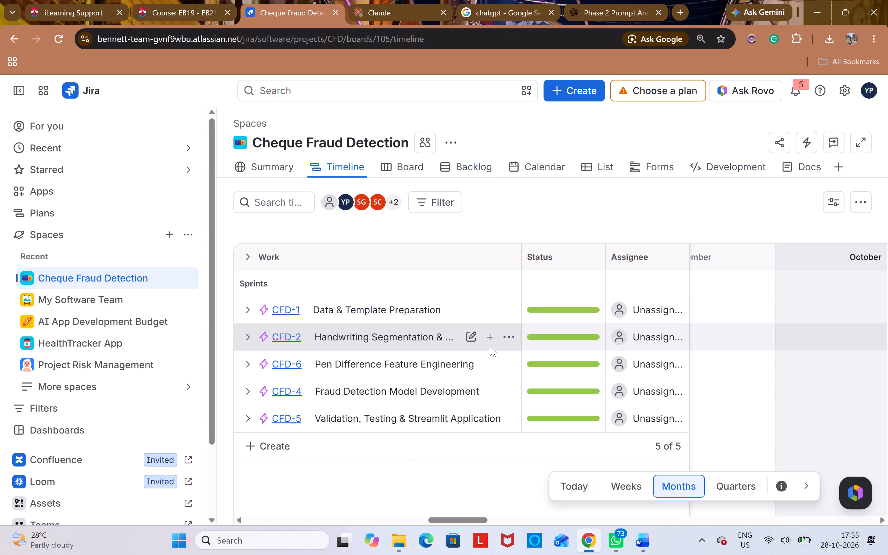
scroll(490, 346, "down", 1)
scroll(520, 434, "down", 1)
scroll(420, 451, "down", 1)
scroll(517, 426, "up", 2)
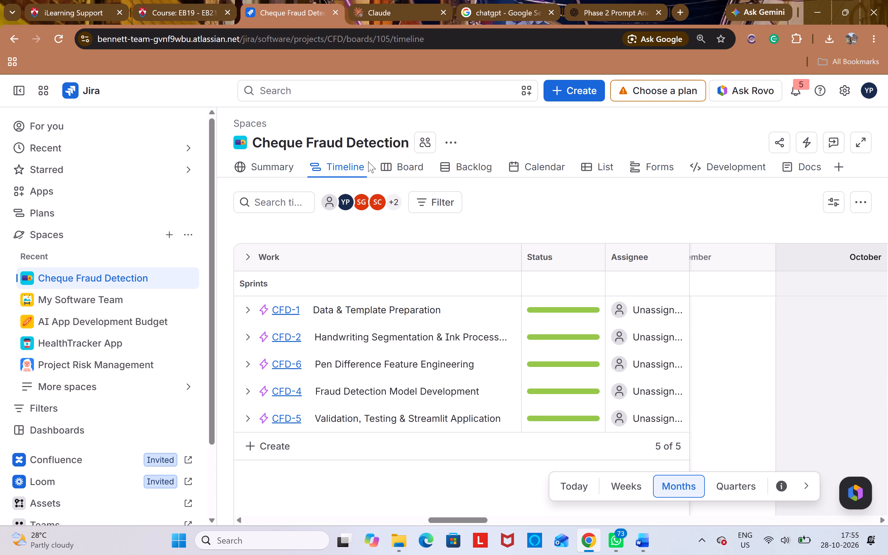
left_click_drag(423, 192, 255, 280)
left_click(244, 254)
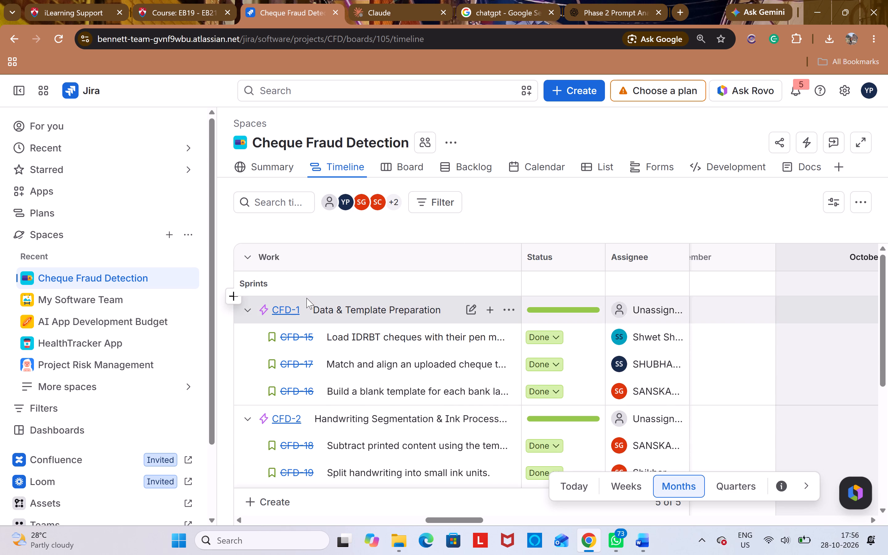
Examine the timeline's additional options, view settings and the work items under the lower epics for sprint information.
scroll(306, 298, "up", 1)
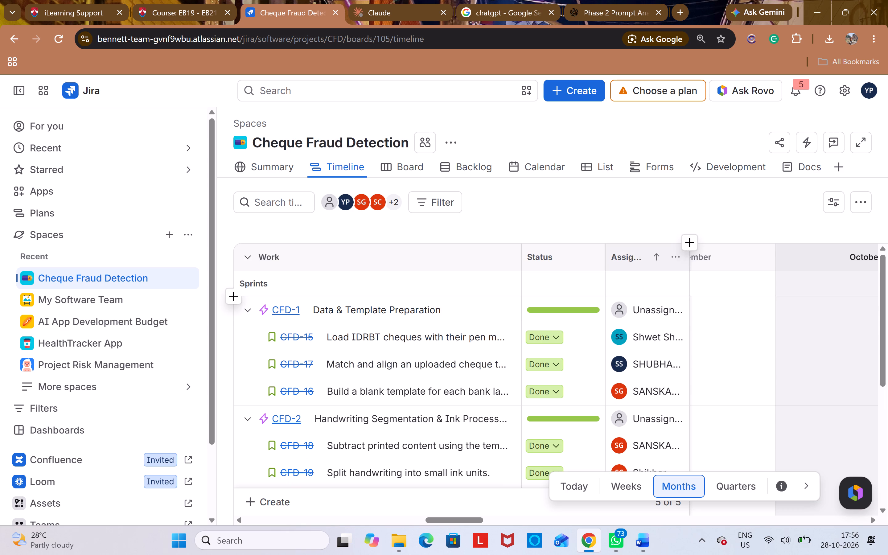
left_click(857, 200)
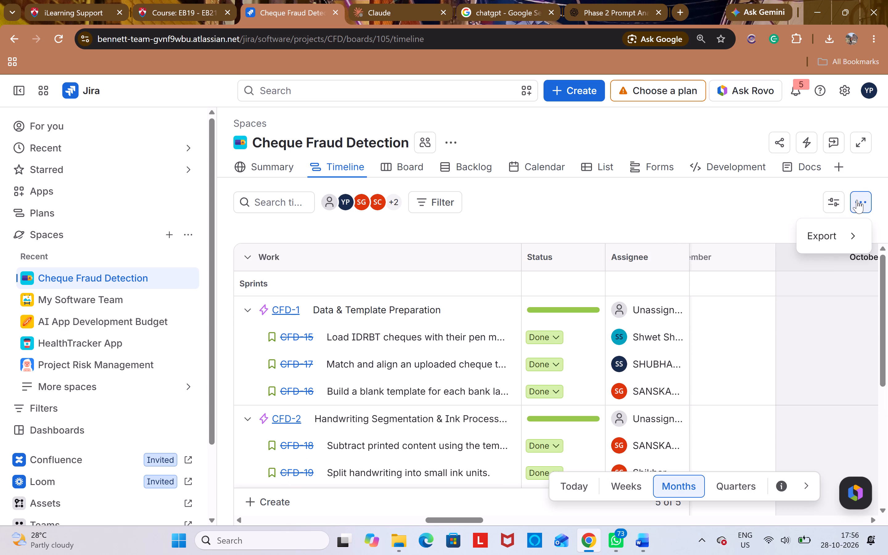
left_click(832, 202)
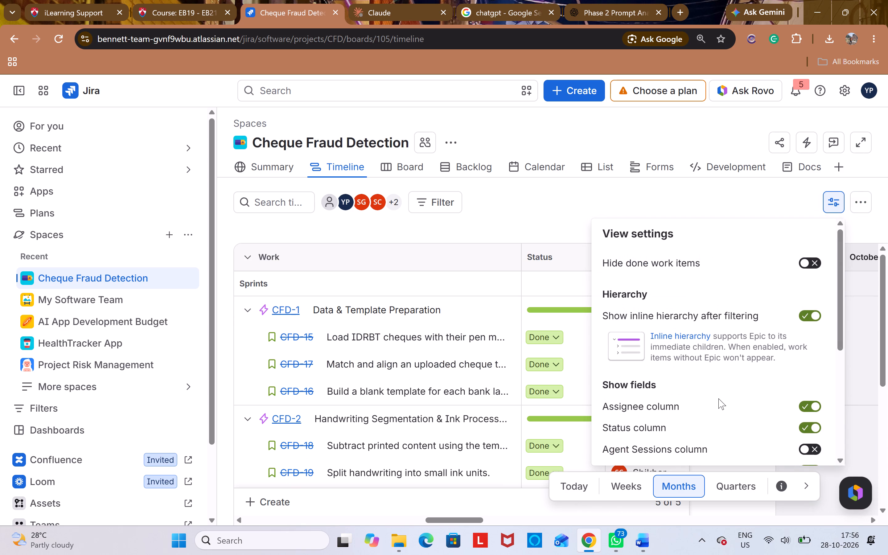
scroll(718, 398, "down", 3)
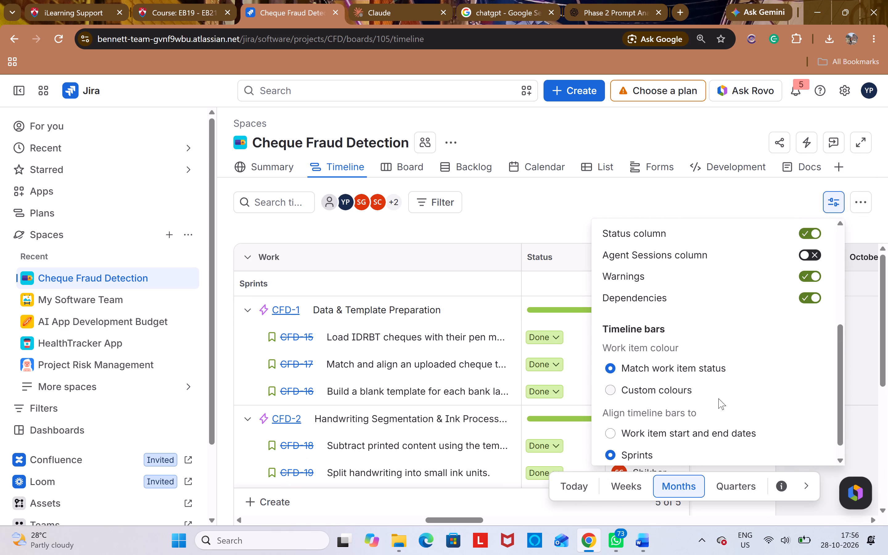
scroll(718, 398, "down", 1)
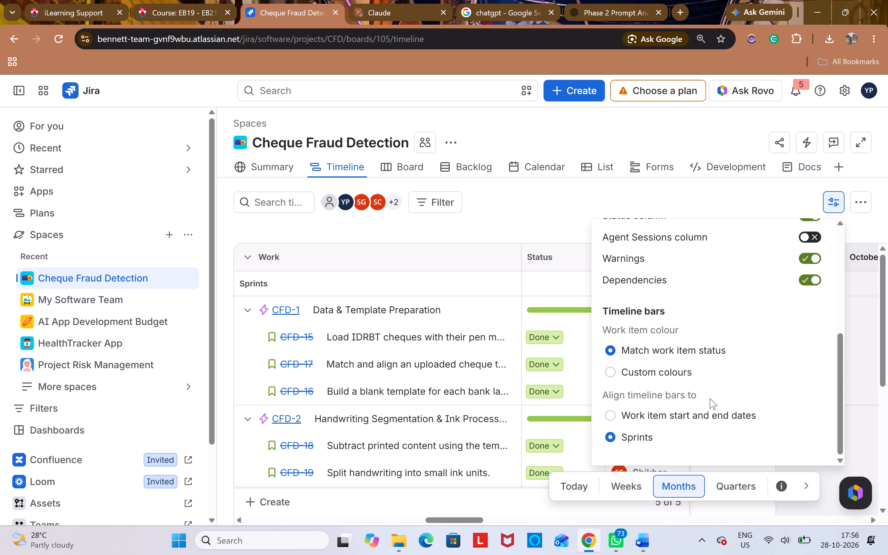
scroll(494, 409, "down", 3)
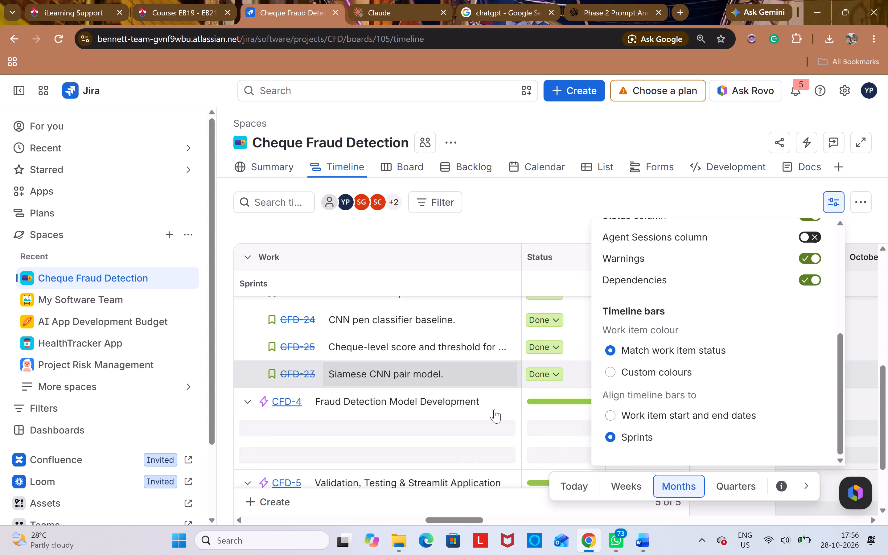
scroll(494, 409, "down", 2)
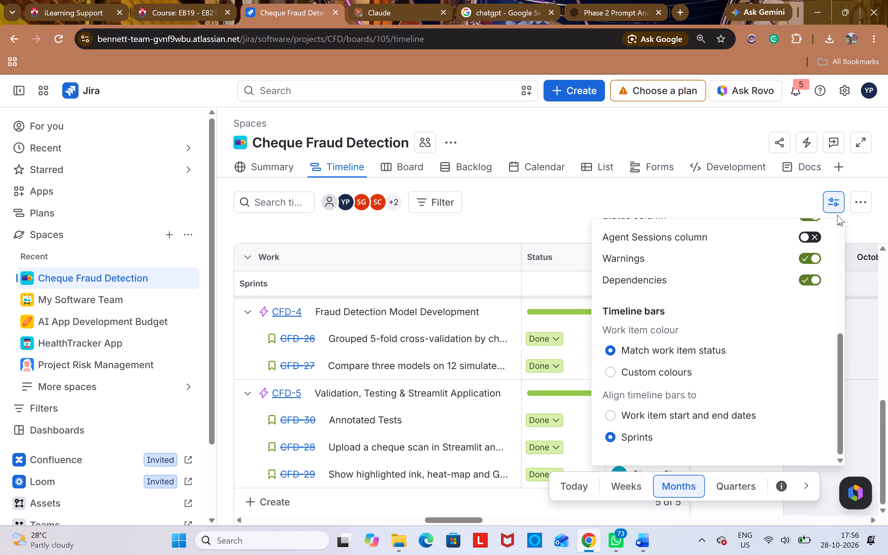
left_click(834, 194)
scroll(701, 460, "down", 3)
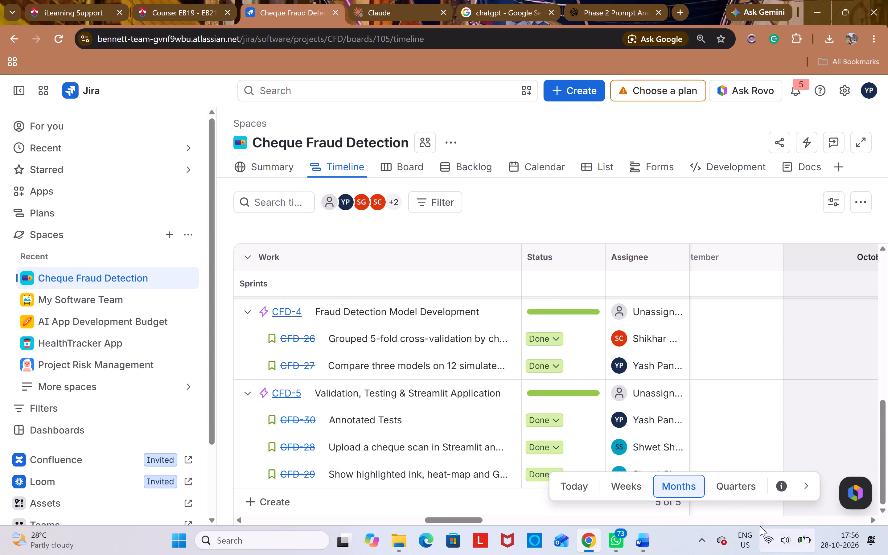
Set the timeline scale to weeks and bring the start of the CFD-5 bar, Oct 28, 2026, into view.
left_click(629, 494)
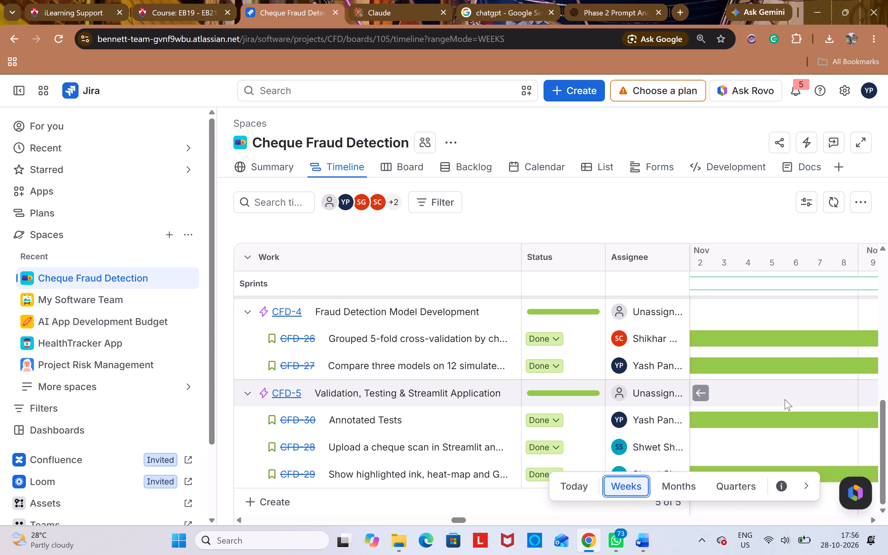
left_click(697, 387)
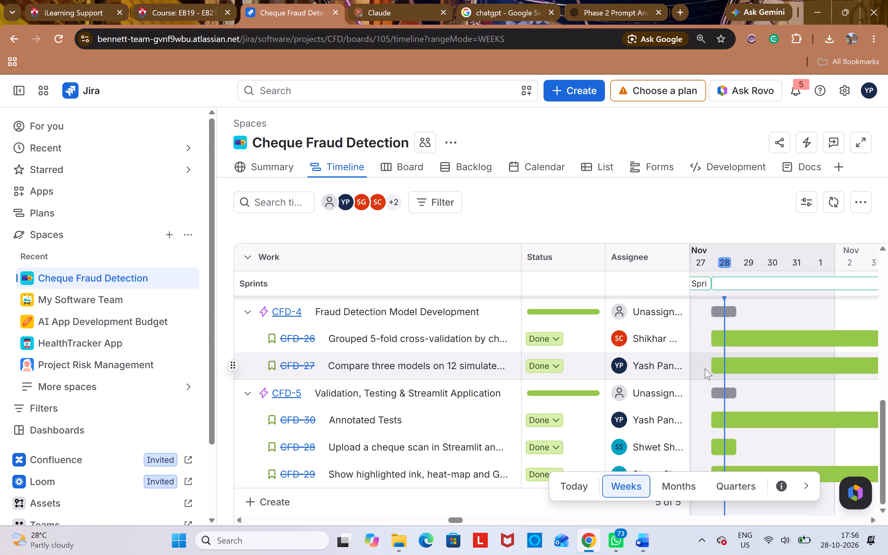
left_click(795, 477)
left_click(802, 487)
left_click(802, 487)
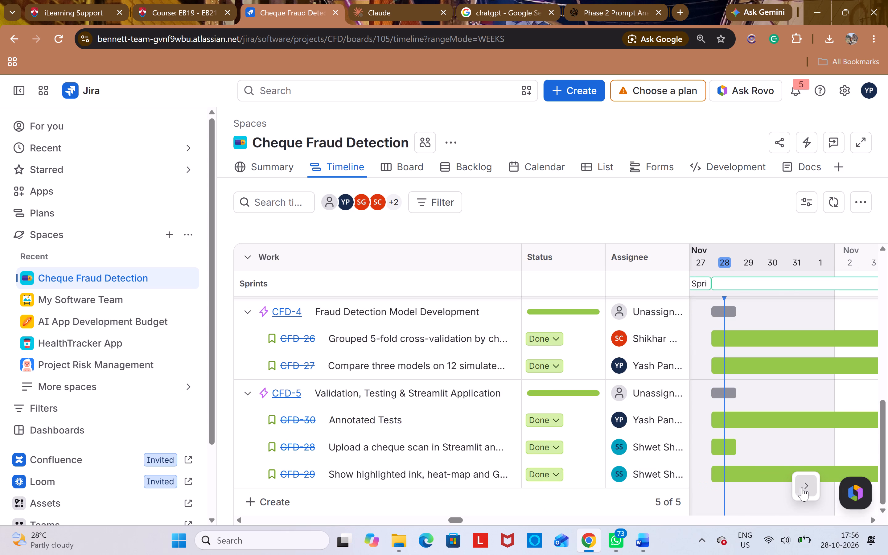
scroll(767, 417, "down", 1)
scroll(679, 380, "down", 1)
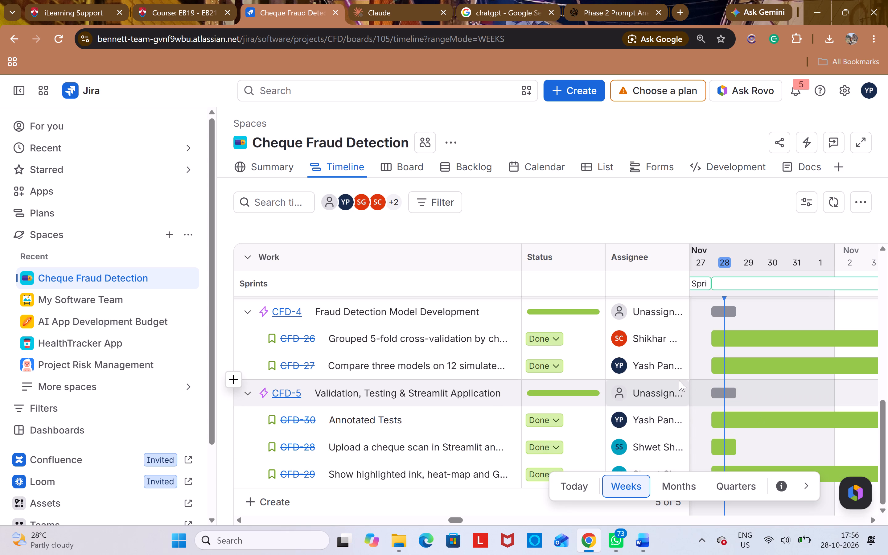
View the details of the Oct 27 sprint shown in the timeline's Sprints row.
scroll(679, 380, "down", 1)
scroll(554, 215, "down", 1)
scroll(552, 335, "down", 1)
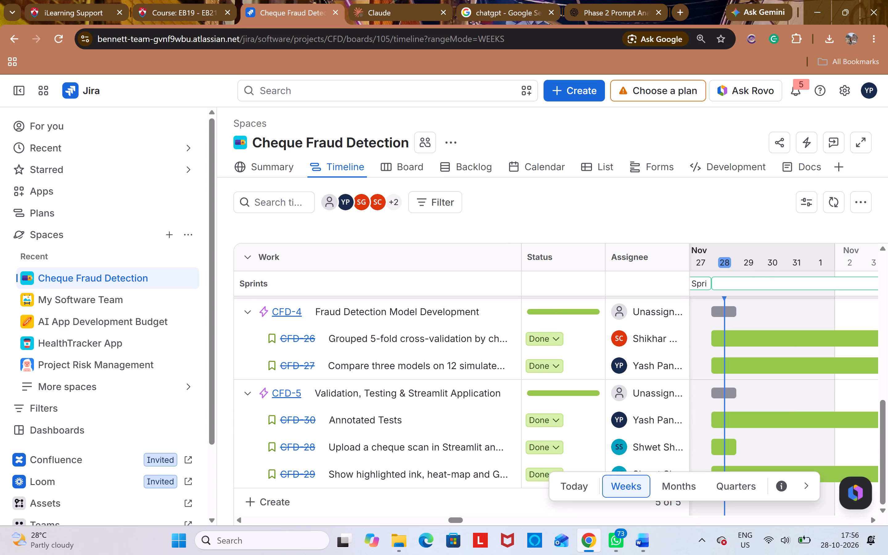
left_click(705, 287)
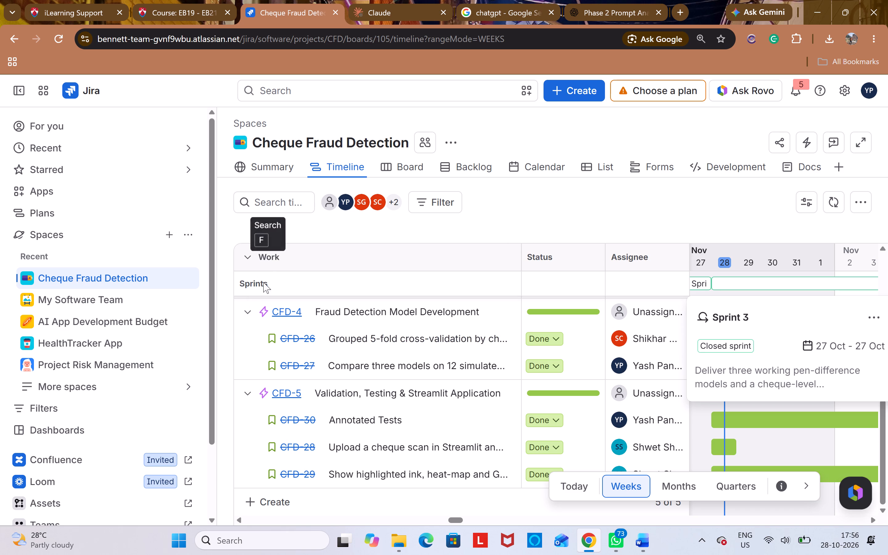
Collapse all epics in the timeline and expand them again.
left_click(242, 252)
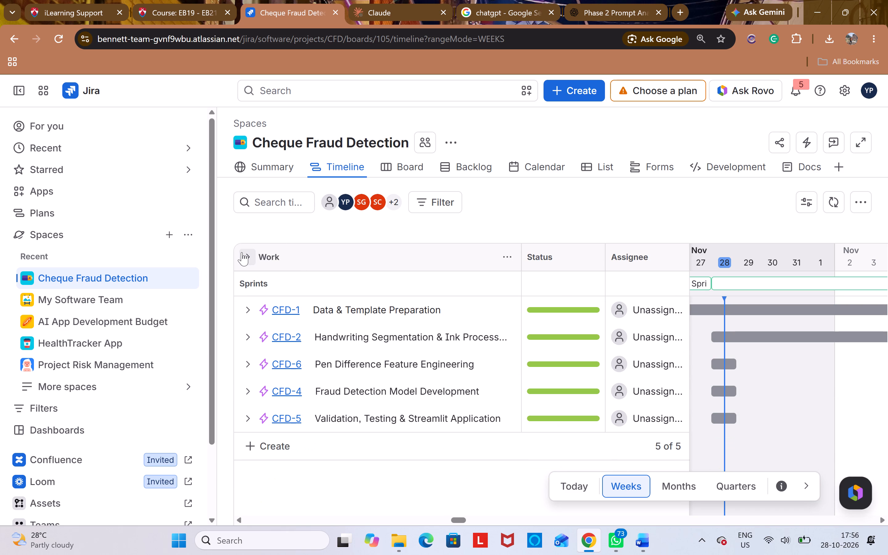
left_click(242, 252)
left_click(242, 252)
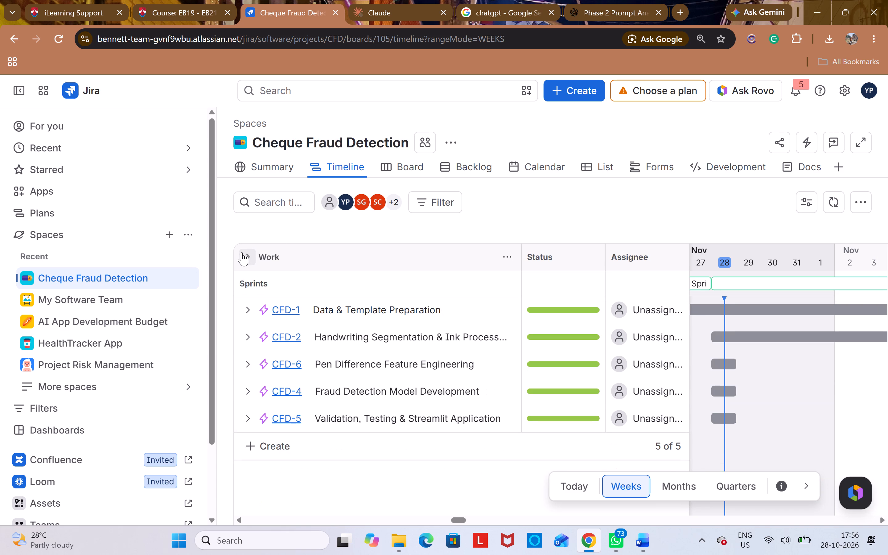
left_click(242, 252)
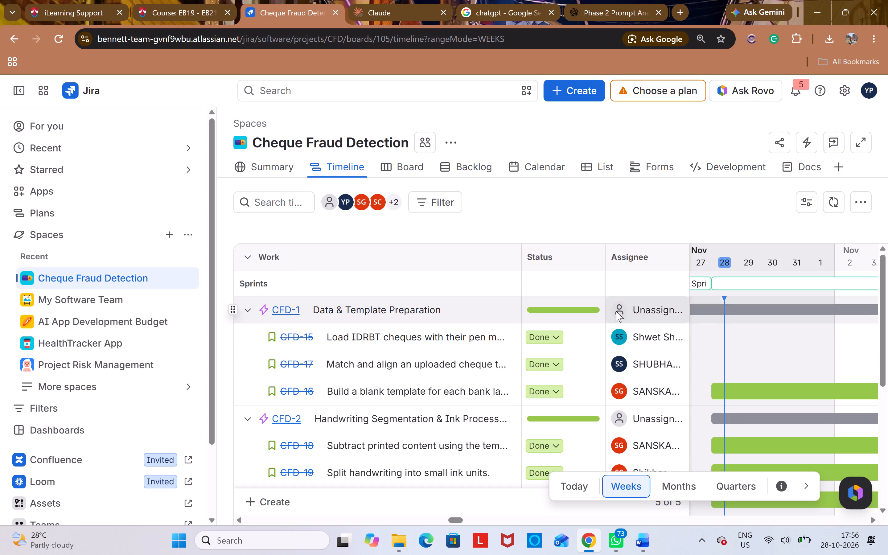
Turn off inline hierarchy after filtering, the Assignee column and the Status column in the timeline's view settings.
left_click(857, 208)
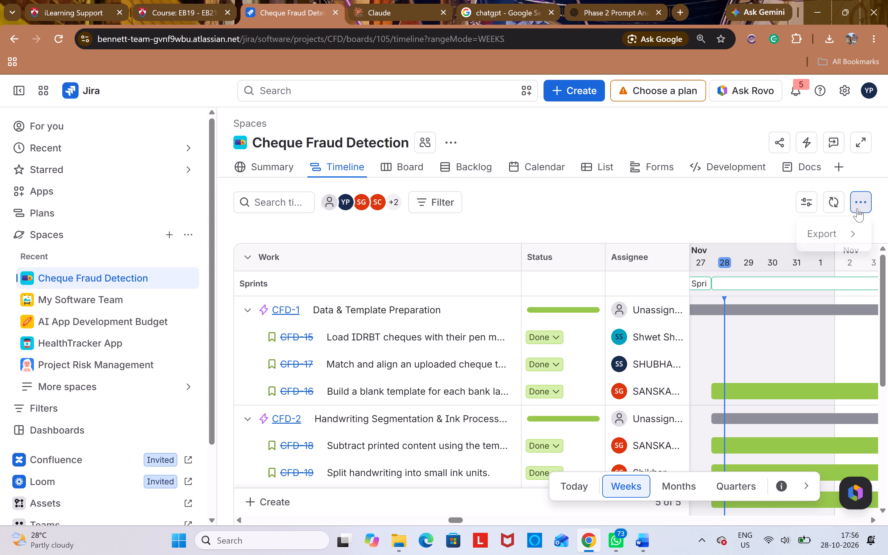
left_click(833, 207)
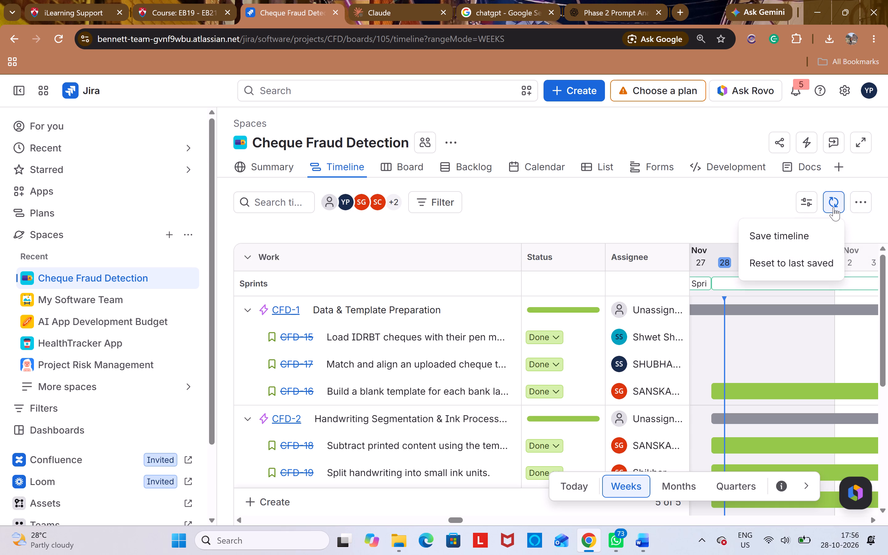
left_click(814, 203)
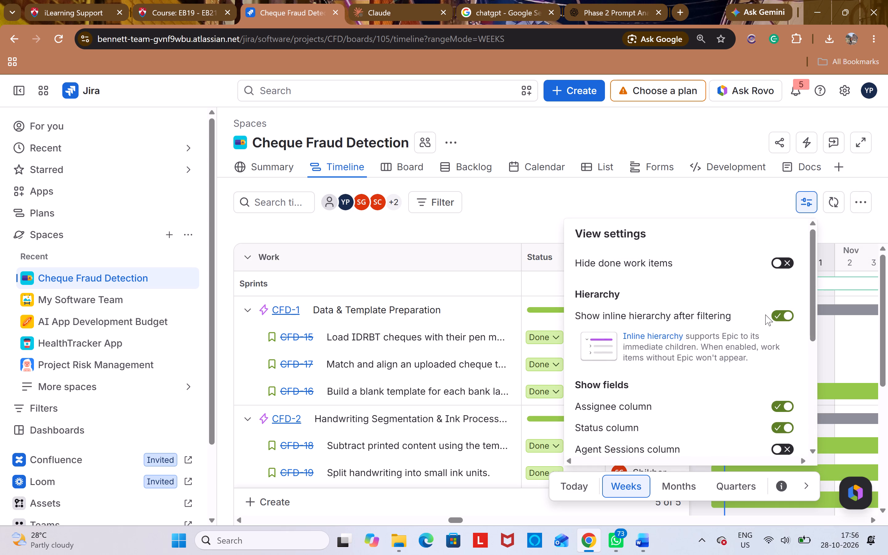
left_click(777, 315)
left_click(785, 403)
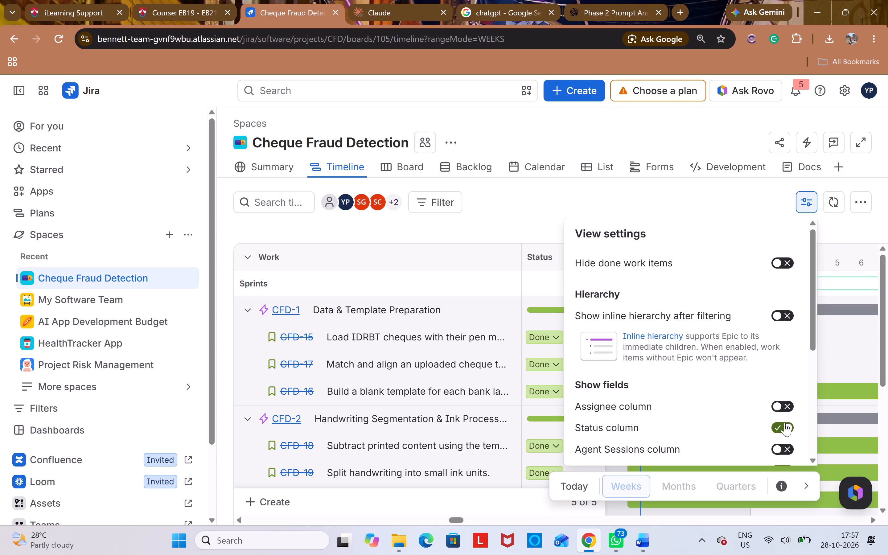
left_click(784, 423)
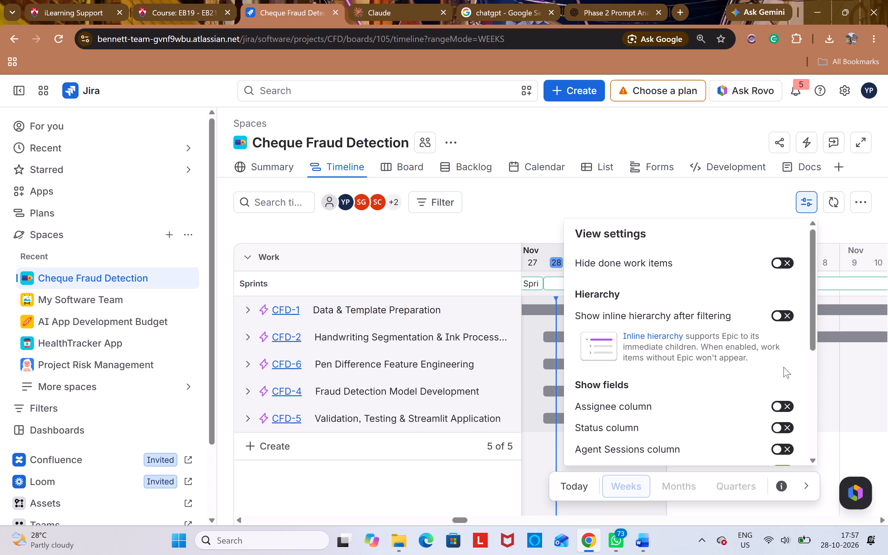
double_click(725, 184)
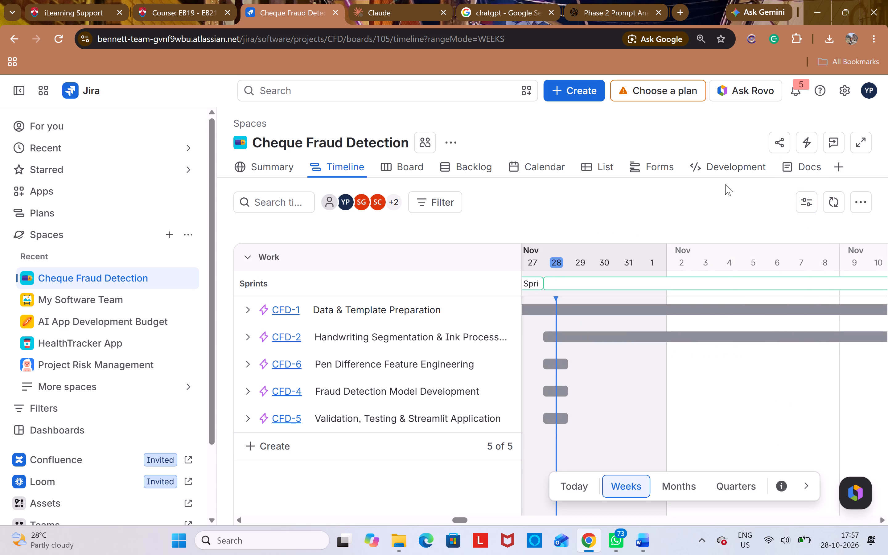
View the details of the Oct 25 sprint shown in the timeline's Sprints row.
scroll(625, 333, "right", 2)
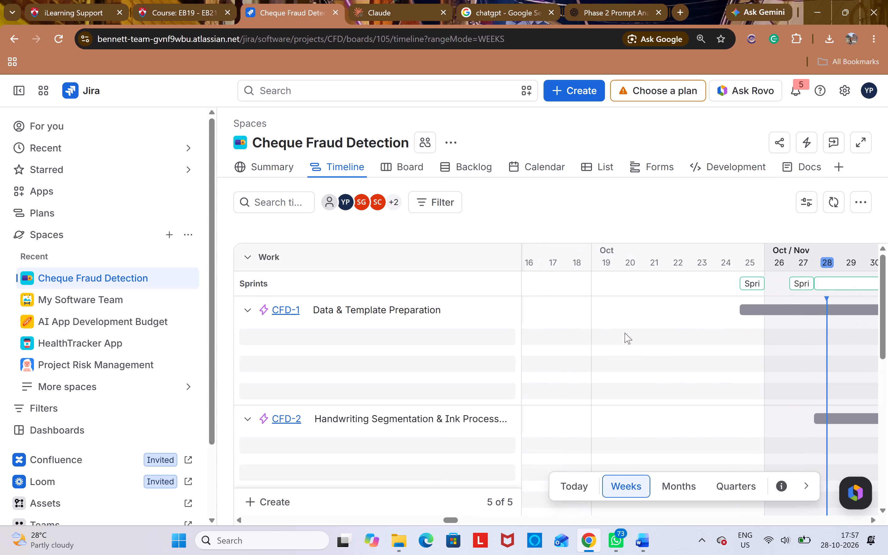
scroll(625, 333, "right", 1)
scroll(625, 333, "left", 1)
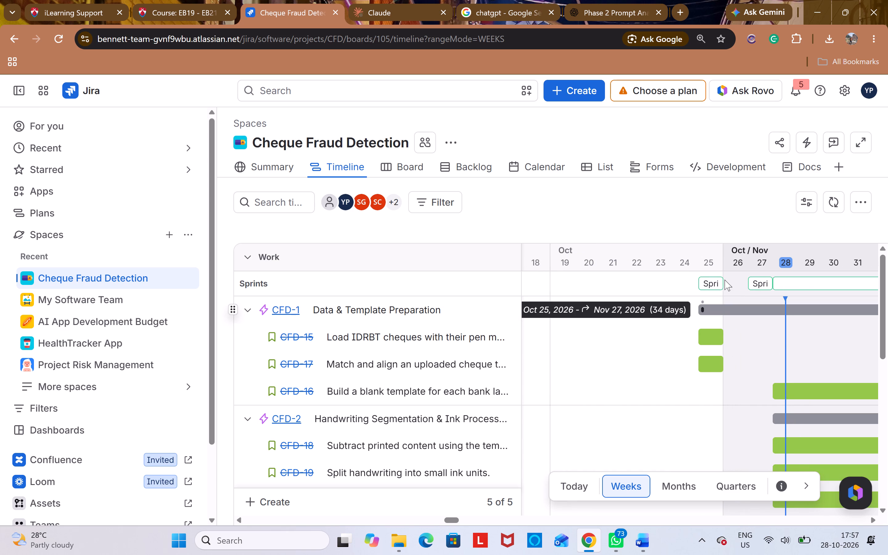
left_click(713, 276)
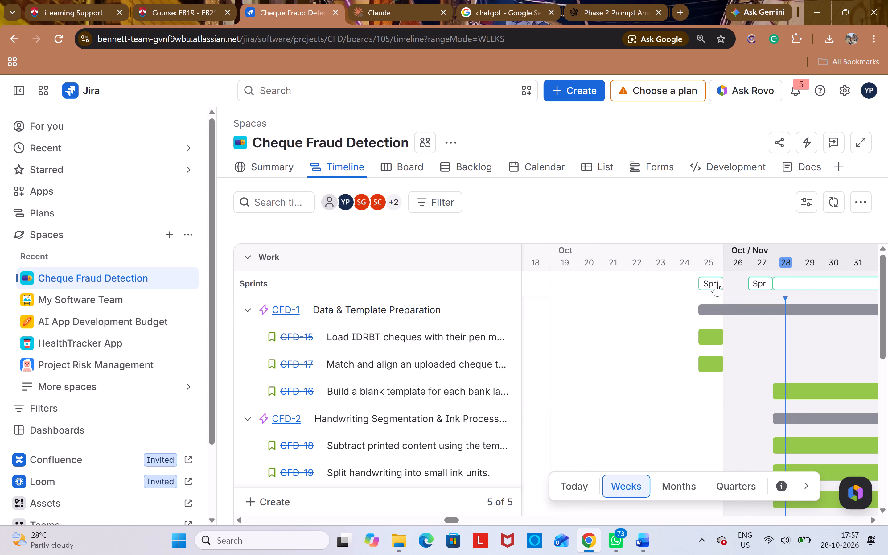
left_click(712, 286)
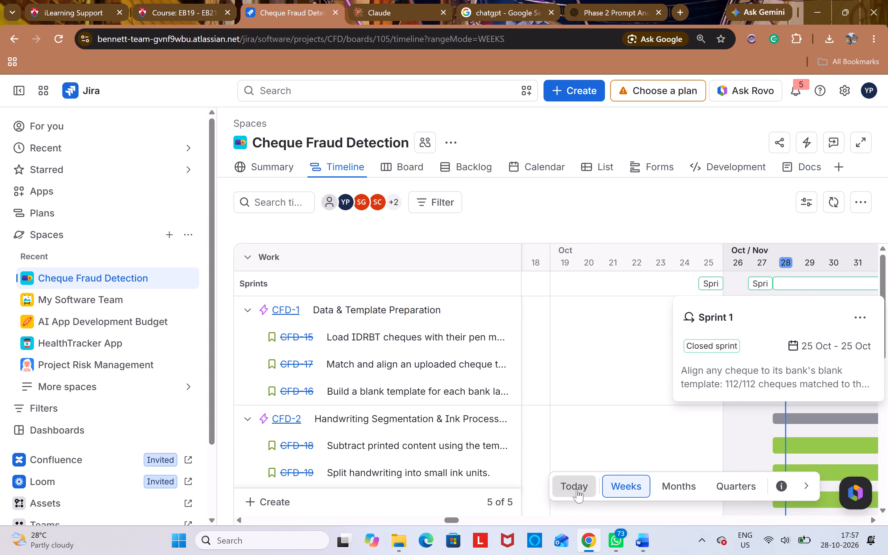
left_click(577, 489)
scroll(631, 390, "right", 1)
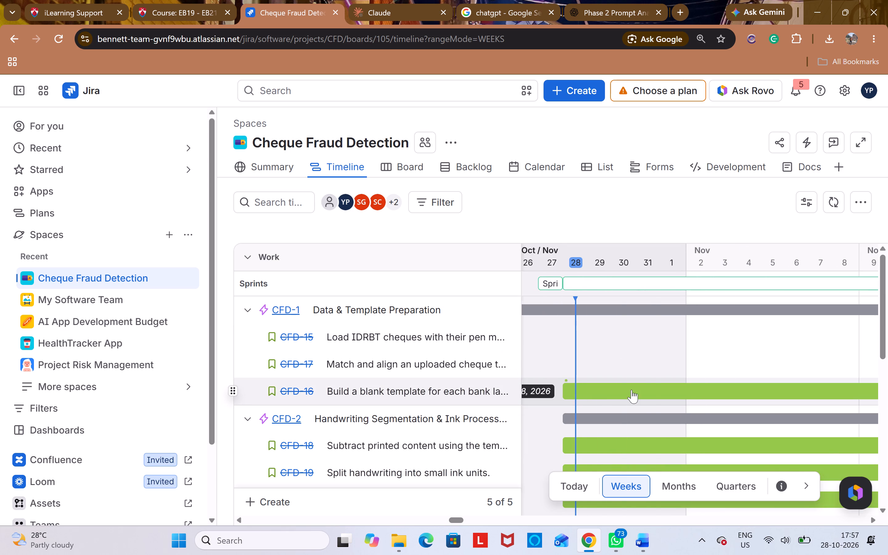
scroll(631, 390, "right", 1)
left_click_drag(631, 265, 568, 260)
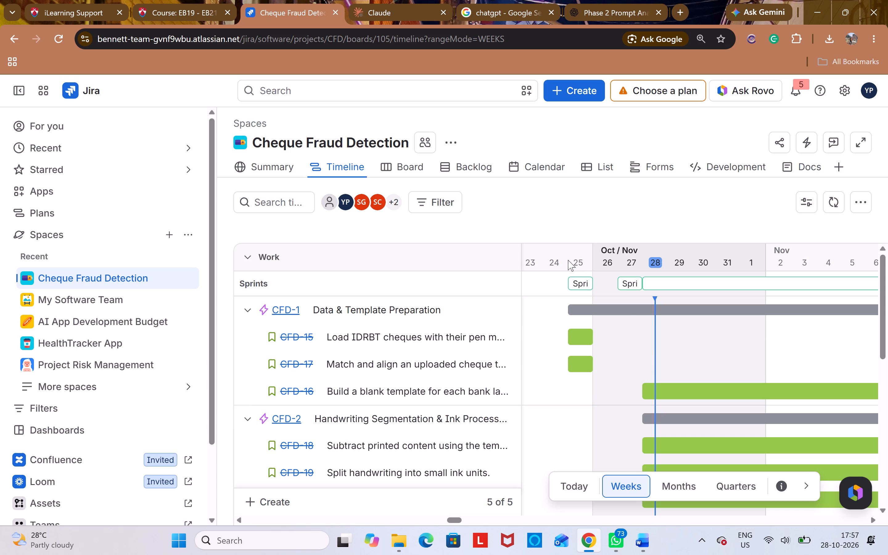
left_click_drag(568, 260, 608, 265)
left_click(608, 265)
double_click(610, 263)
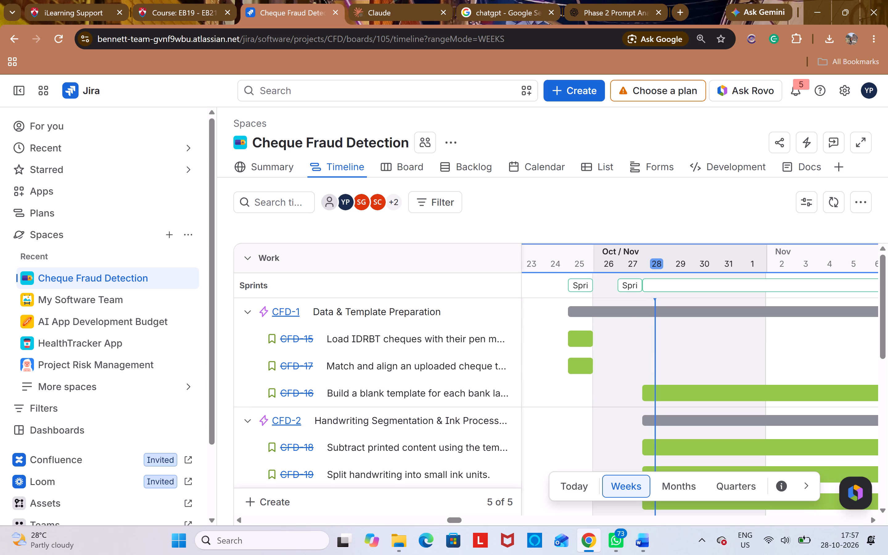
Reopen the Oct 25 sprint's details and examine its status, dates, goal and available options.
left_click(585, 284)
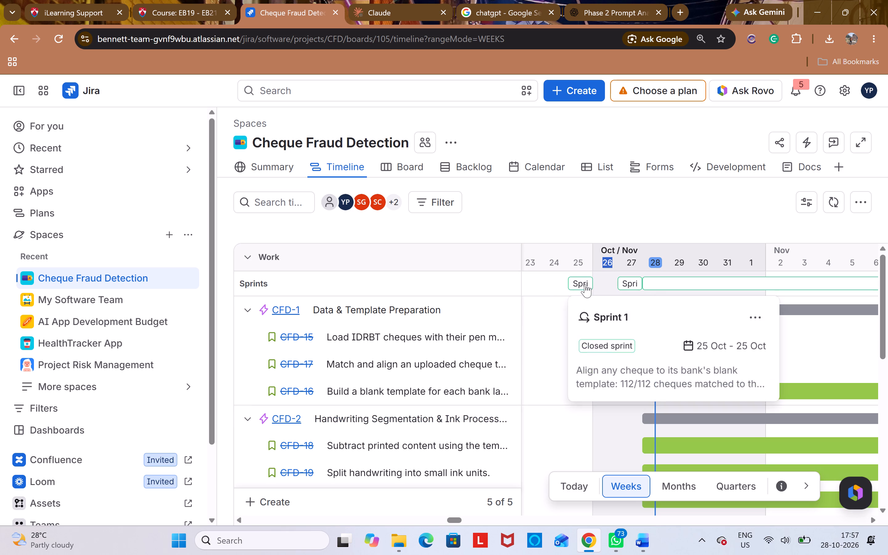
left_click_drag(610, 348, 759, 332)
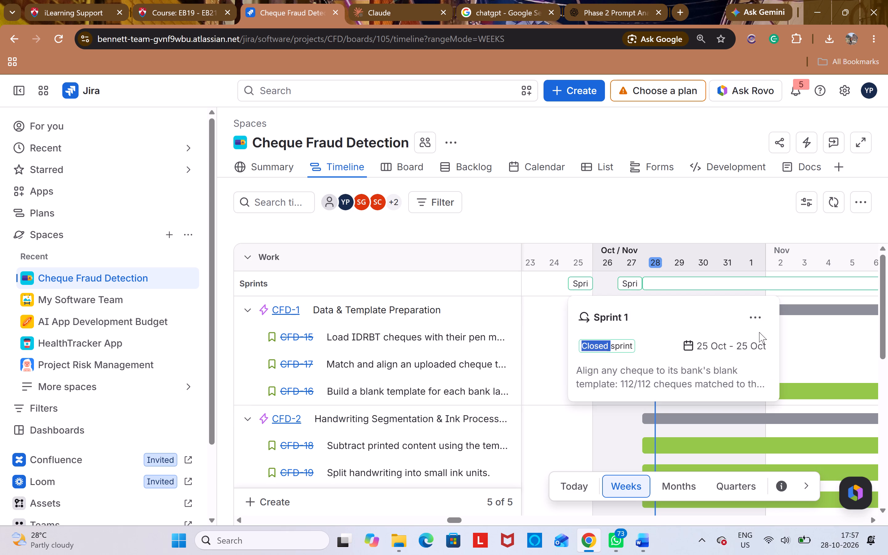
left_click_drag(759, 332, 760, 323)
left_click(760, 323)
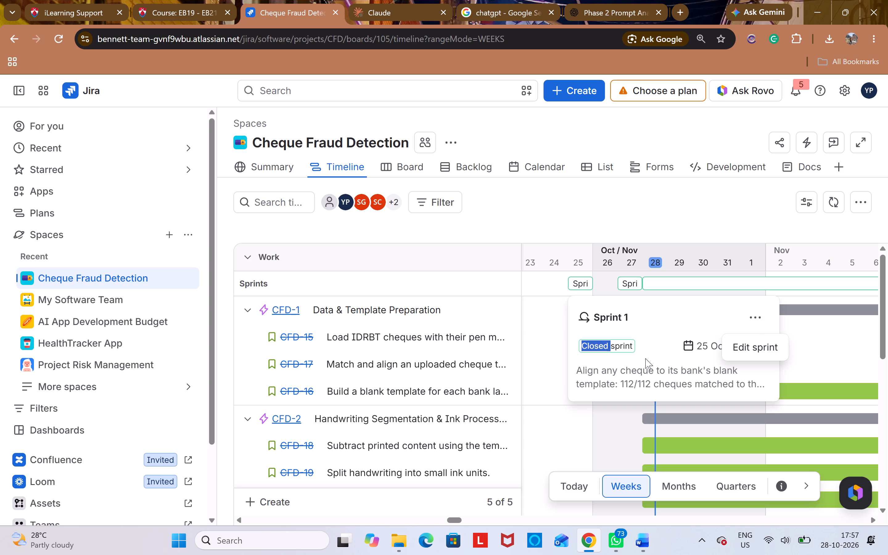
left_click(645, 360)
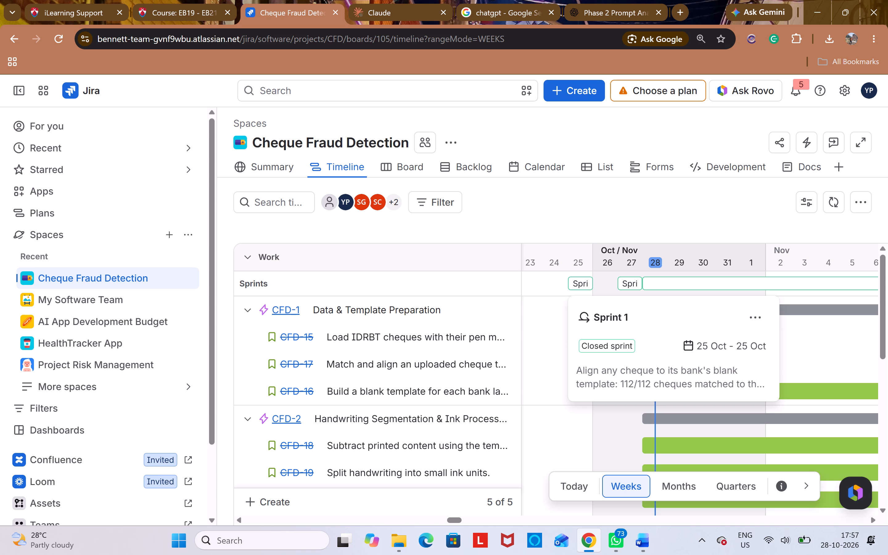
left_click(607, 314)
left_click(582, 282)
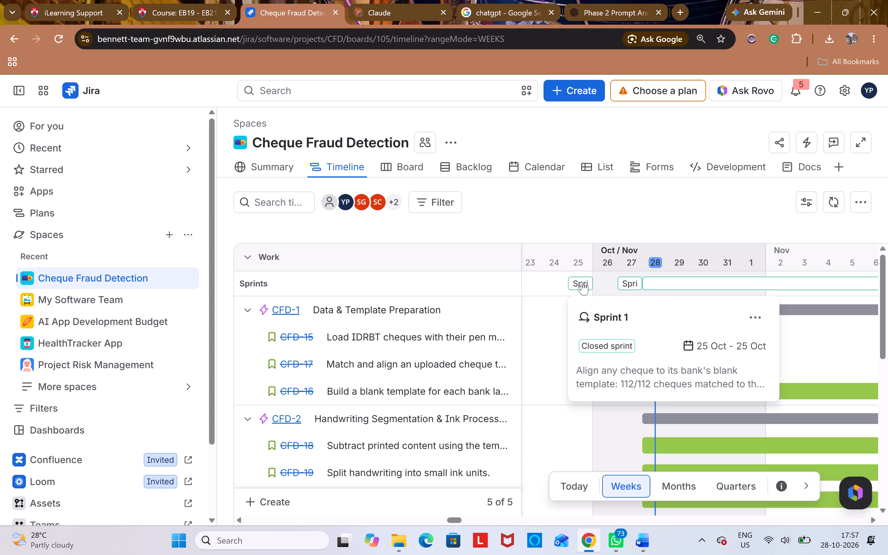
left_click(582, 282)
scroll(610, 264, "right", 1)
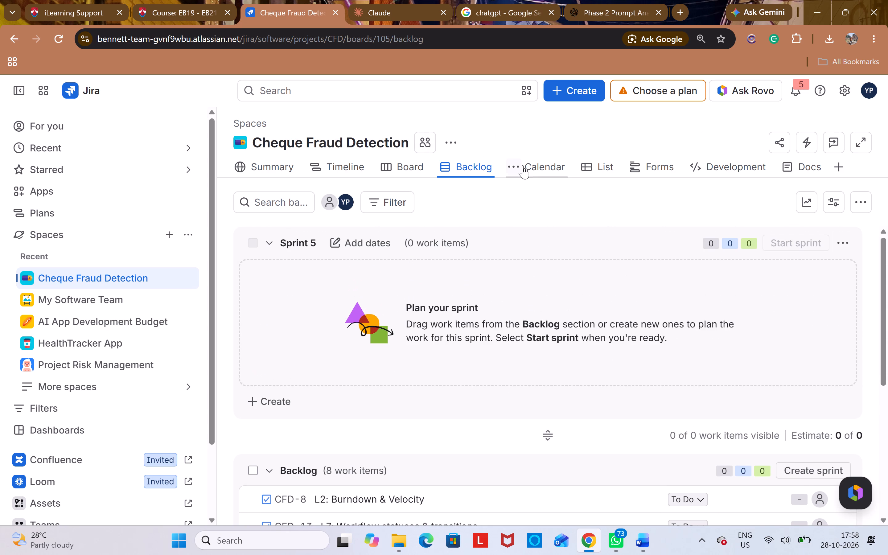
Hide the unscheduled work in the project's October 2026 calendar, and examine Sprint 3's status, dates, goal and options.
left_click(535, 165)
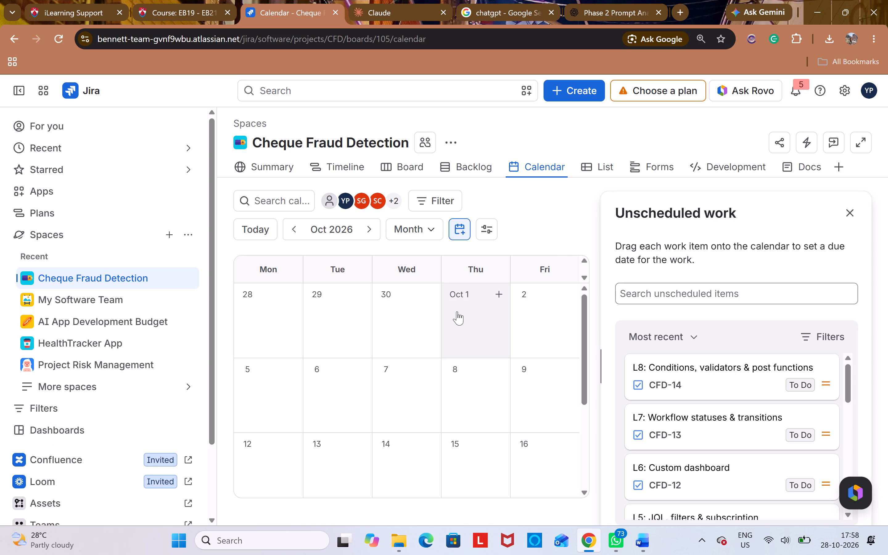
scroll(653, 393, "down", 2)
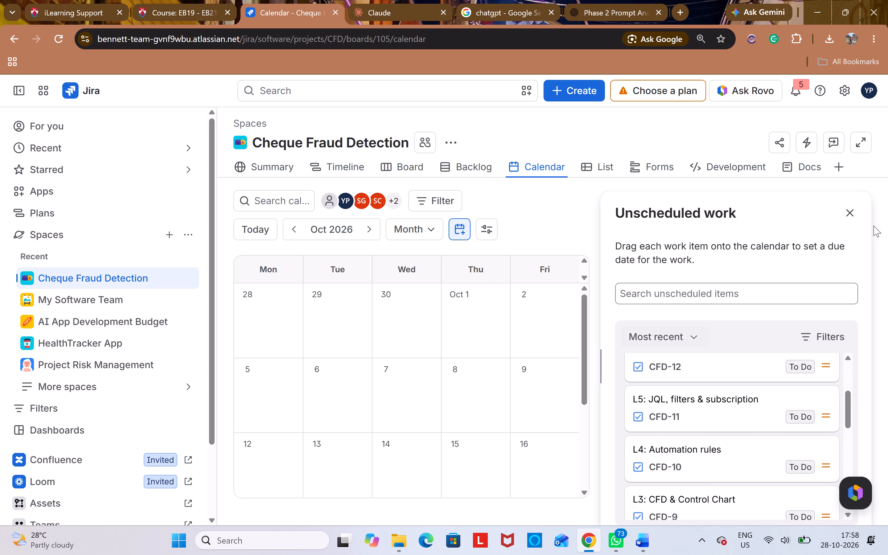
left_click(854, 214)
scroll(630, 446, "down", 1)
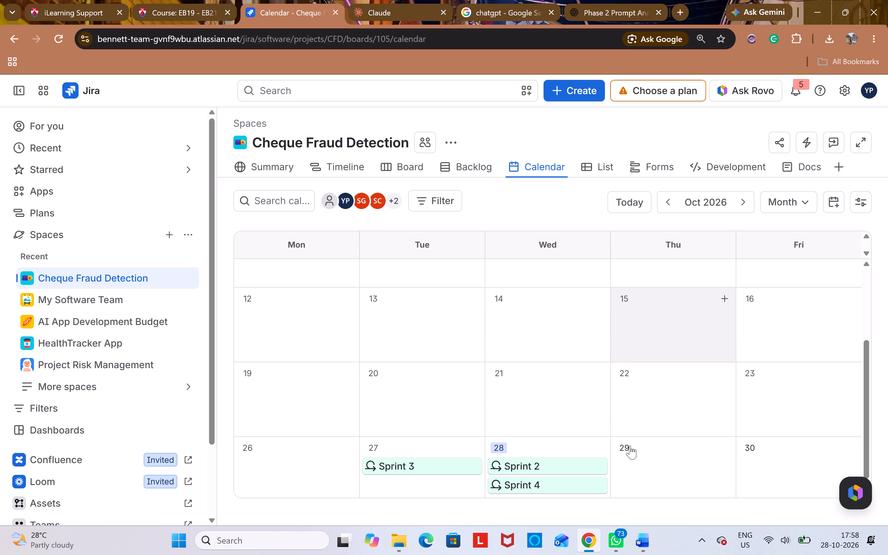
scroll(630, 446, "down", 2)
scroll(630, 446, "left", 1)
left_click(432, 452)
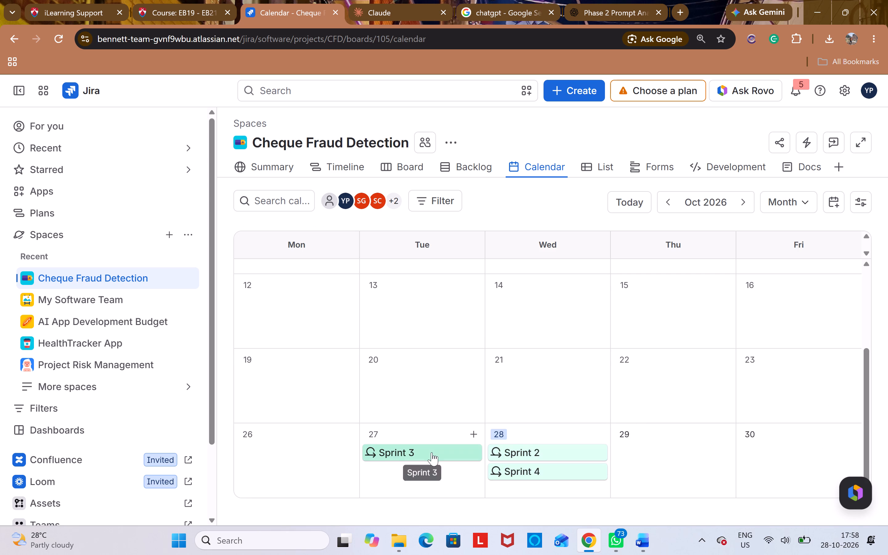
left_click(494, 402)
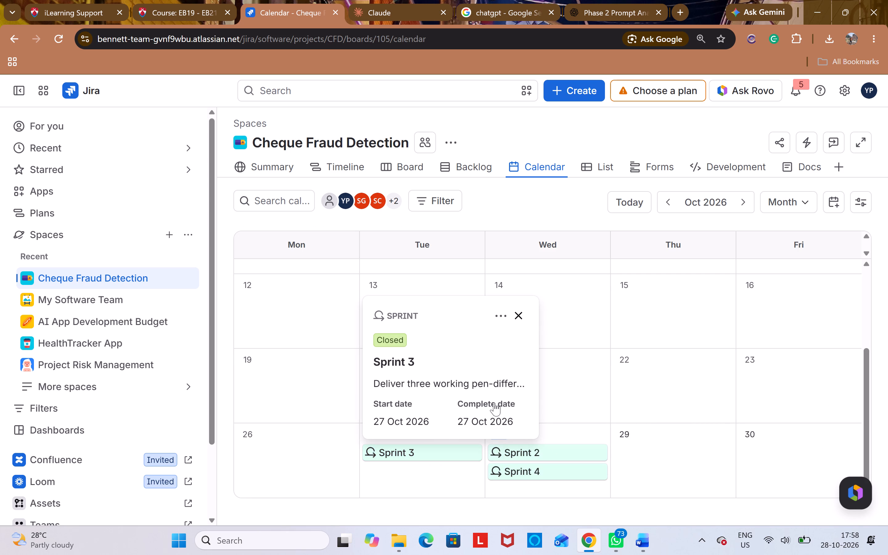
left_click(498, 315)
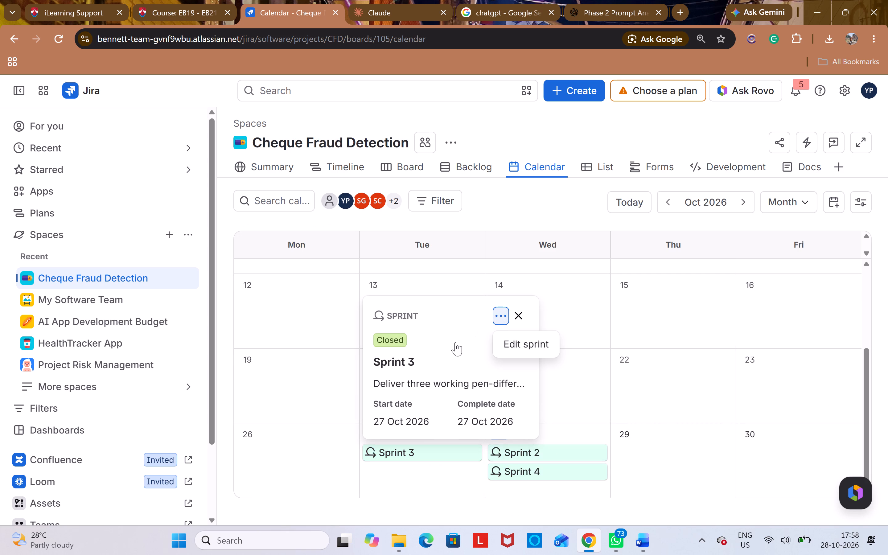
left_click(388, 344)
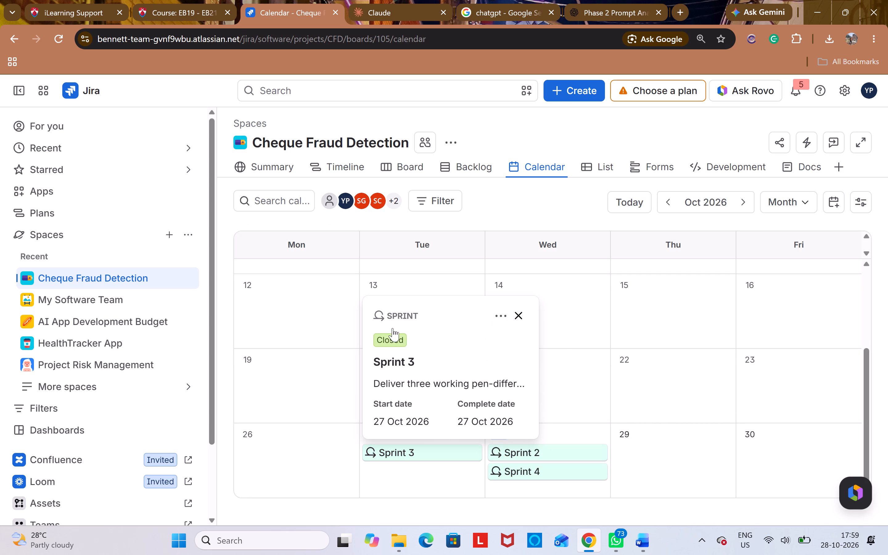
left_click(401, 316)
scroll(471, 442, "down", 1)
Examine Sprint 2's details in the October calendar, and dismiss any blank work item entries without creating anything.
left_click(562, 460)
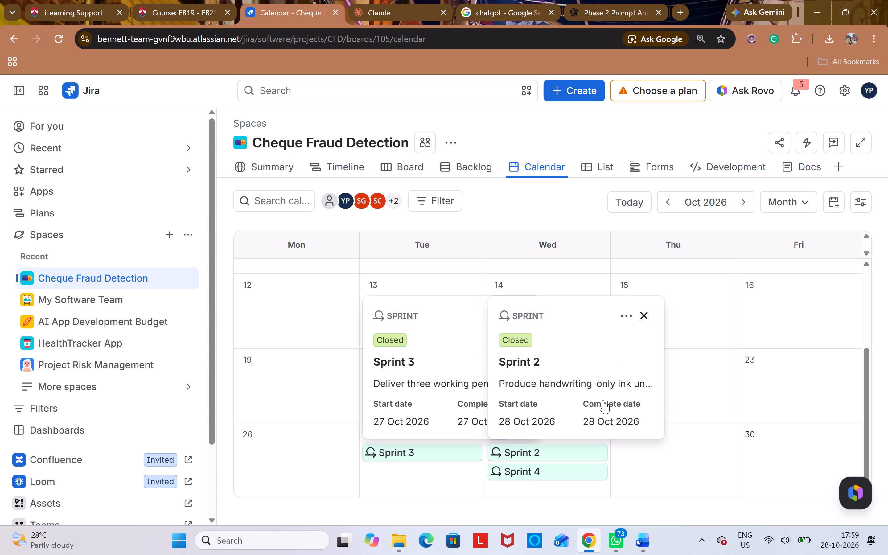
left_click(327, 467)
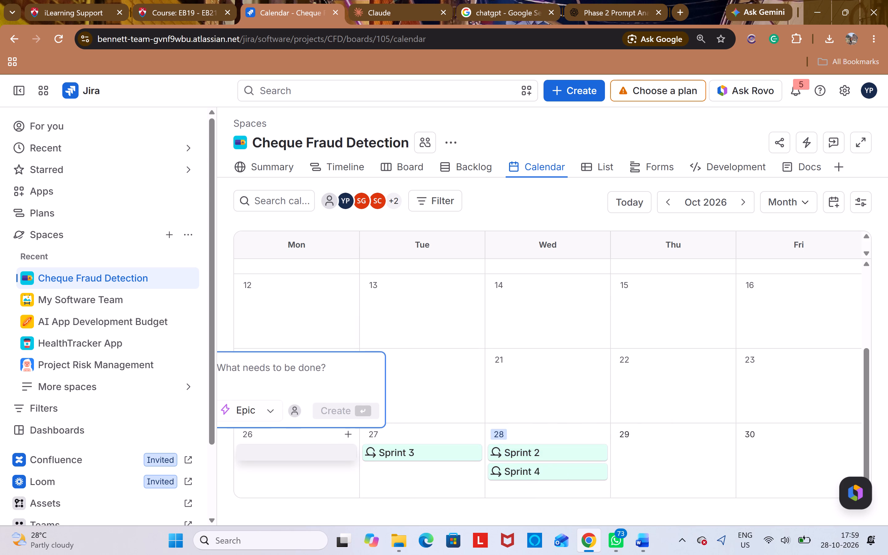
left_click(417, 376)
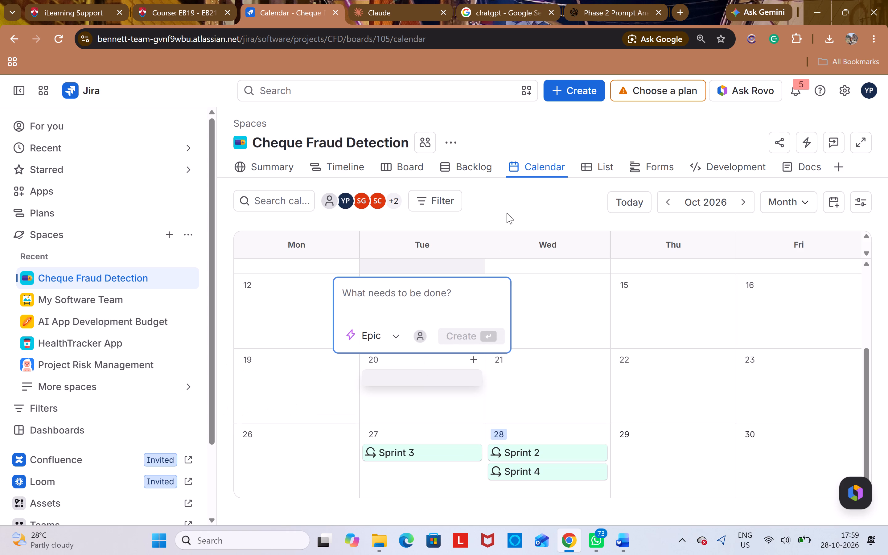
left_click(507, 209)
Look through the project's board, backlog, calendar and work item list for completed sprint evidence.
left_click(409, 174)
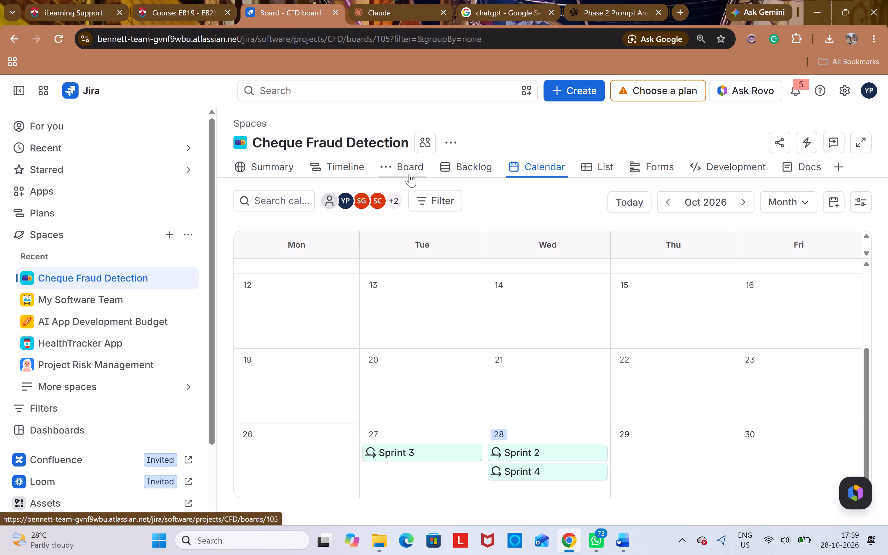
left_click(464, 166)
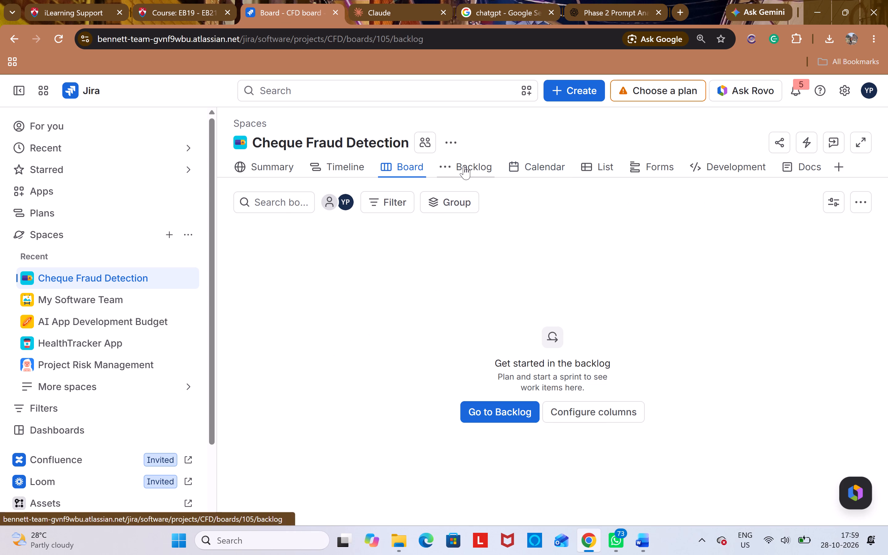
scroll(521, 265, "down", 1)
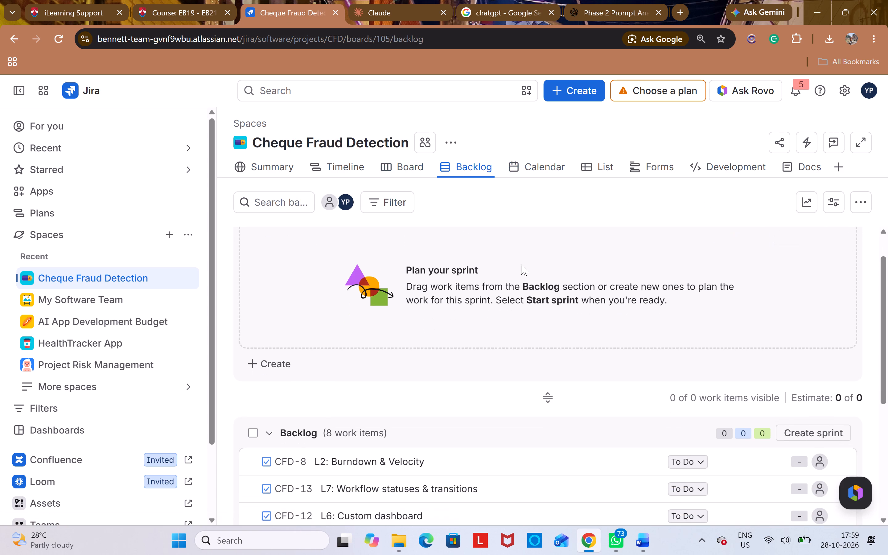
scroll(521, 265, "down", 2)
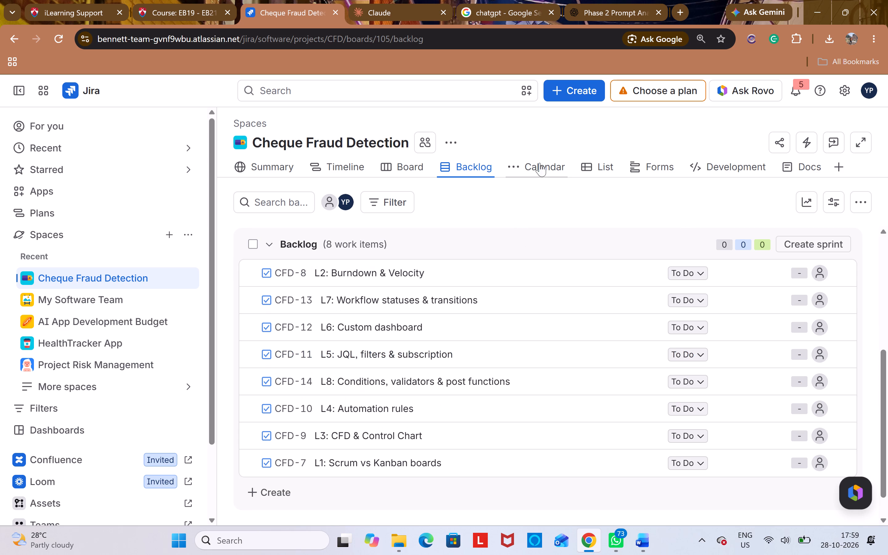
left_click(538, 171)
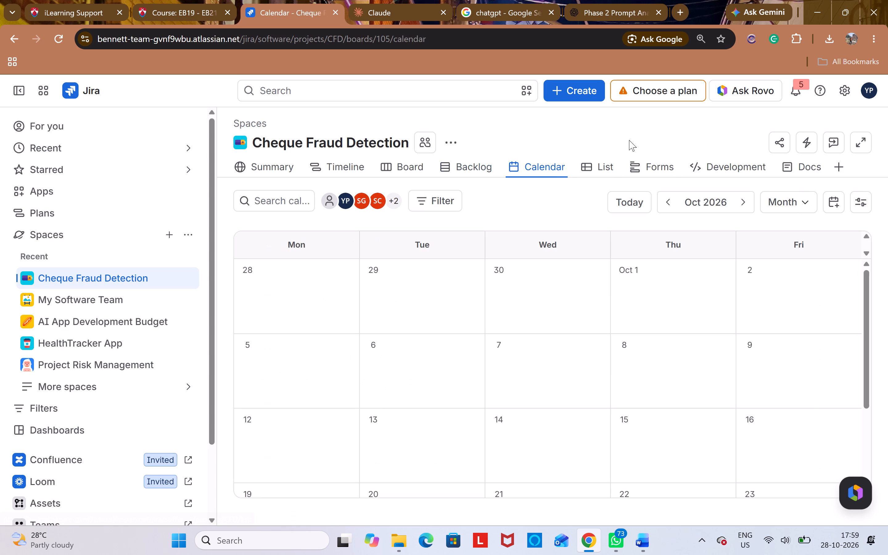
left_click(614, 159)
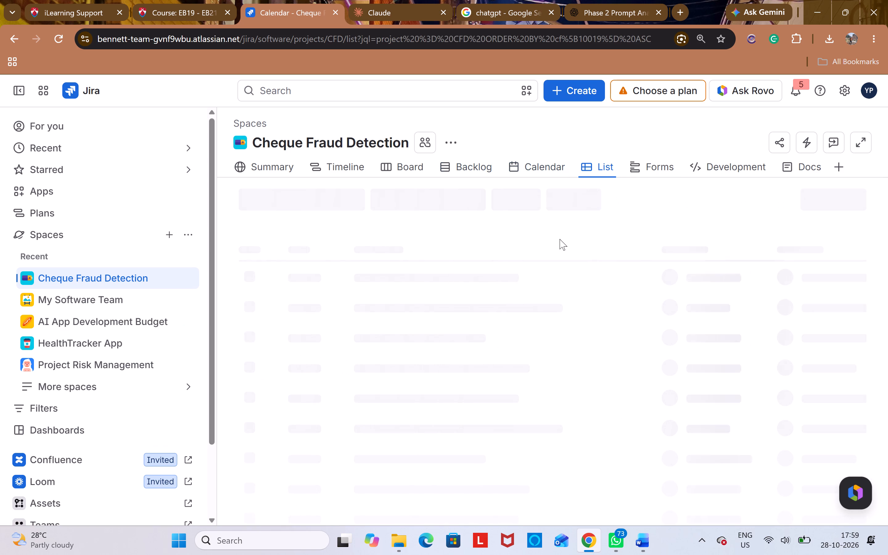
scroll(560, 239, "down", 1)
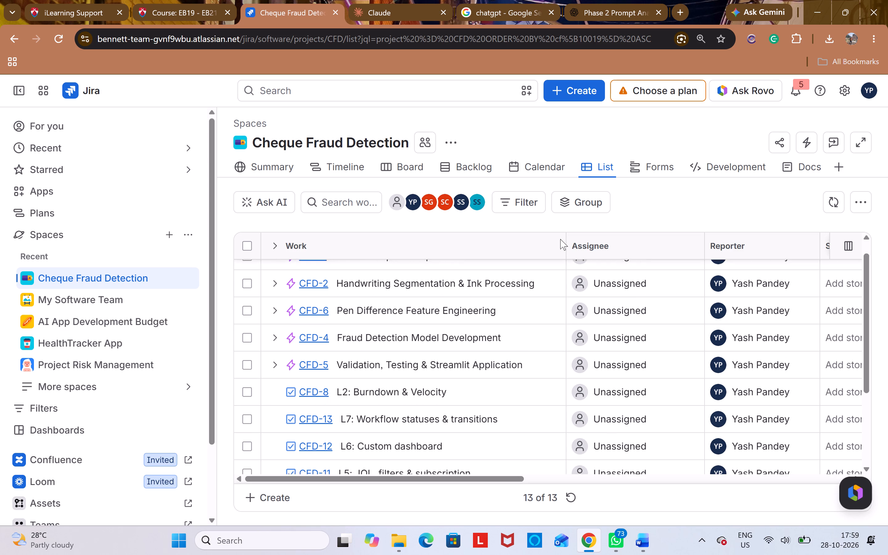
scroll(560, 239, "down", 3)
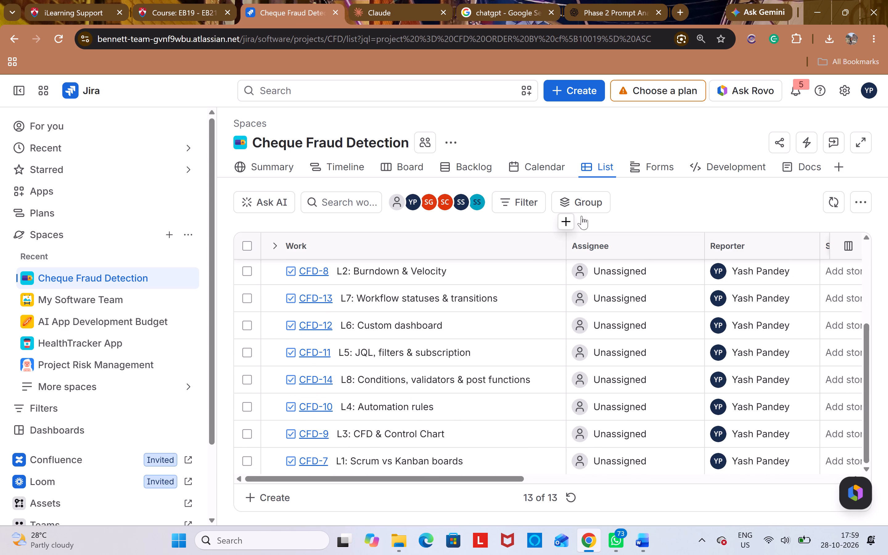
Check the project's forms, calendar, board, backlog and timeline for evidence of completed sprints.
left_click(659, 161)
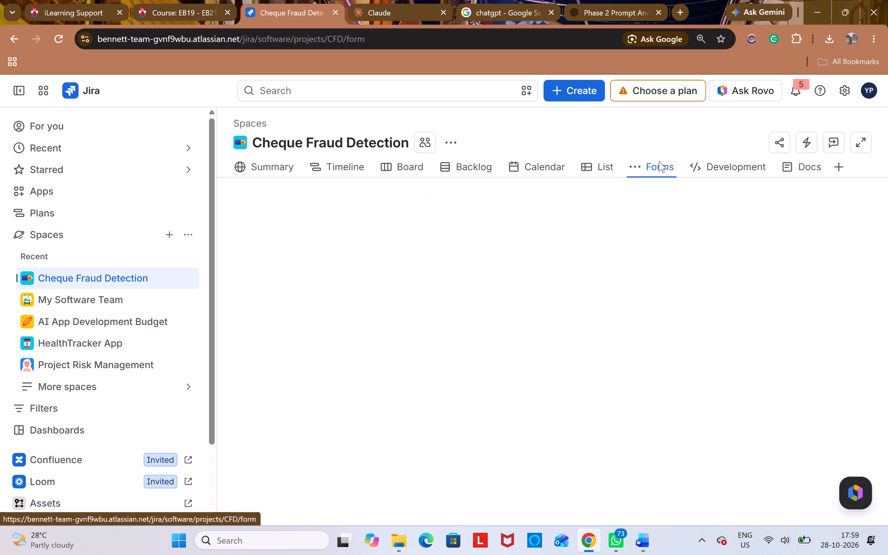
left_click(552, 174)
left_click(476, 164)
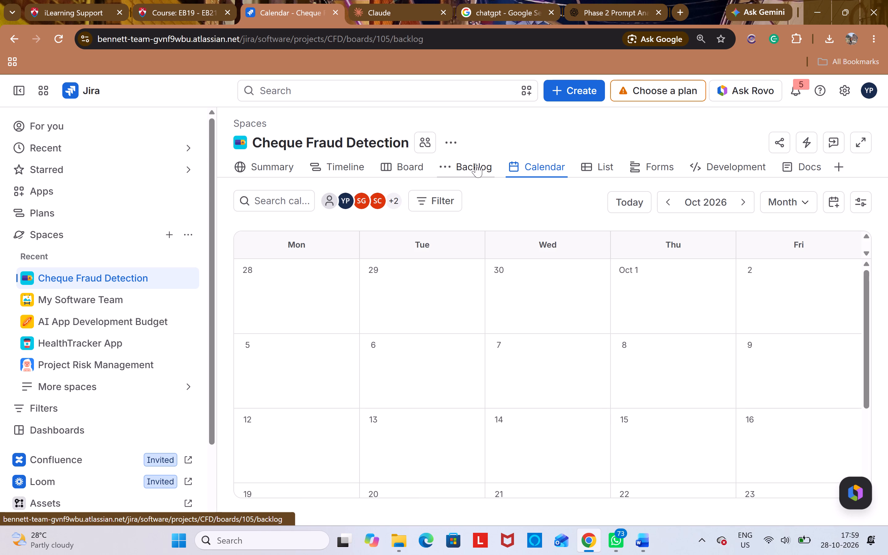
left_click(420, 165)
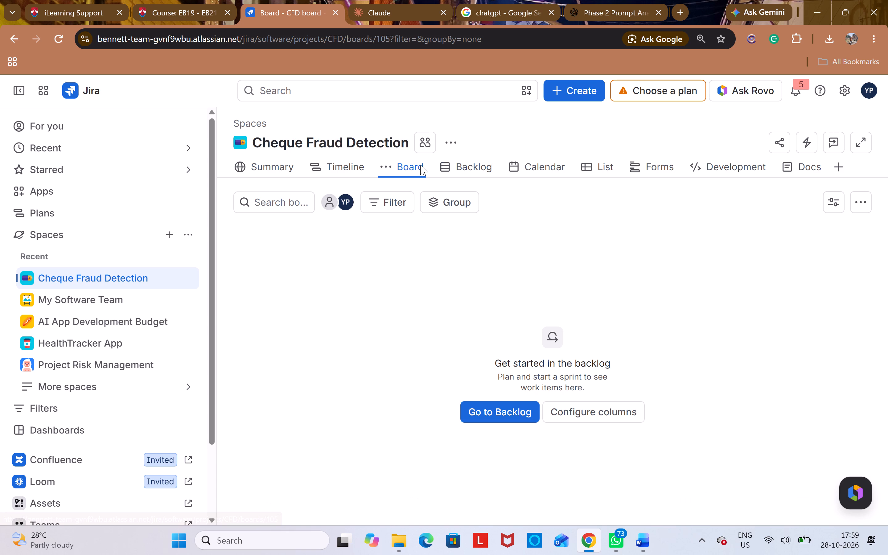
left_click(500, 421)
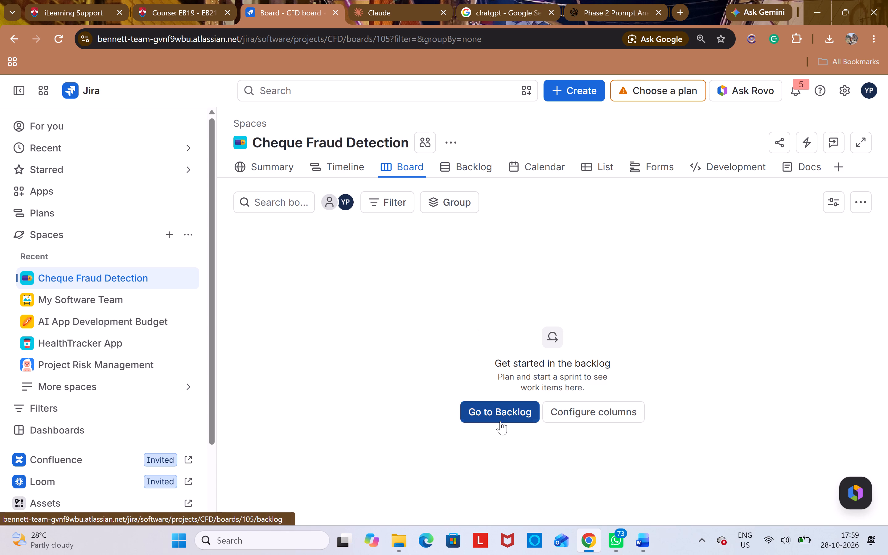
scroll(502, 422, "down", 4)
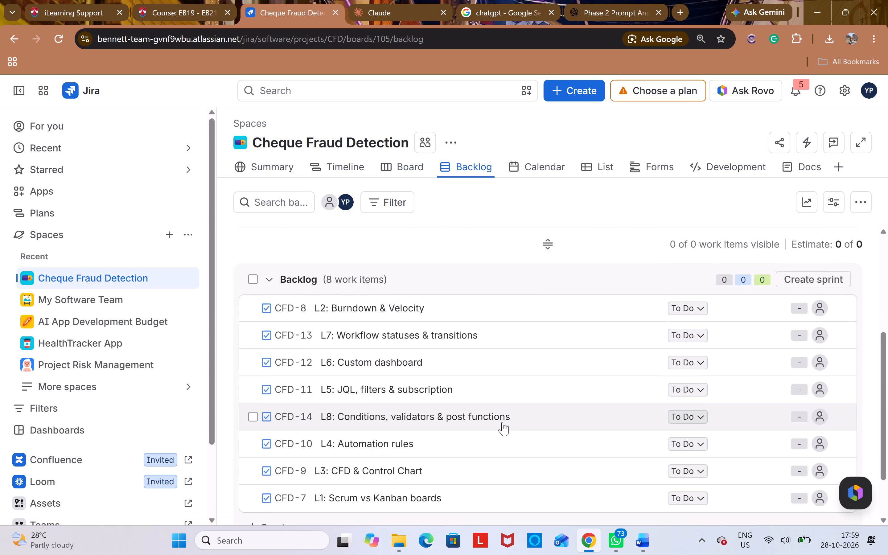
scroll(502, 422, "down", 1)
scroll(502, 422, "up", 3)
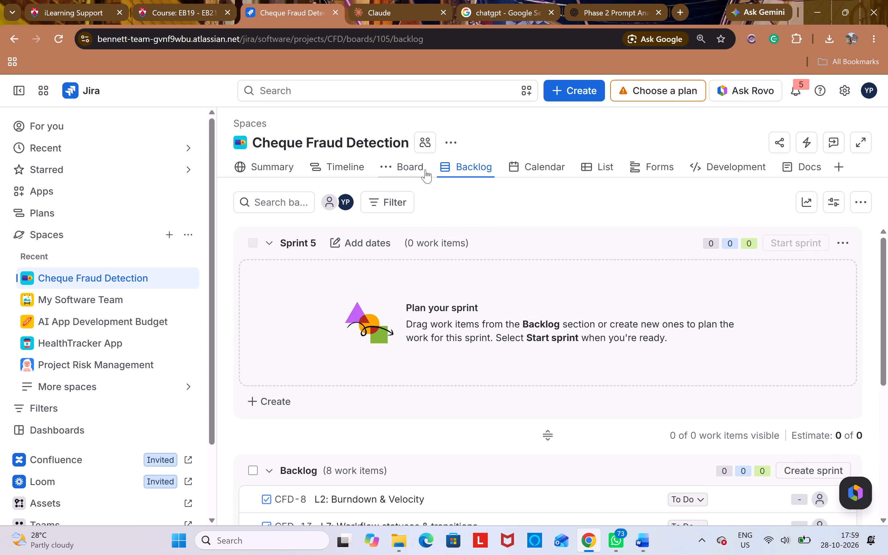
left_click(415, 170)
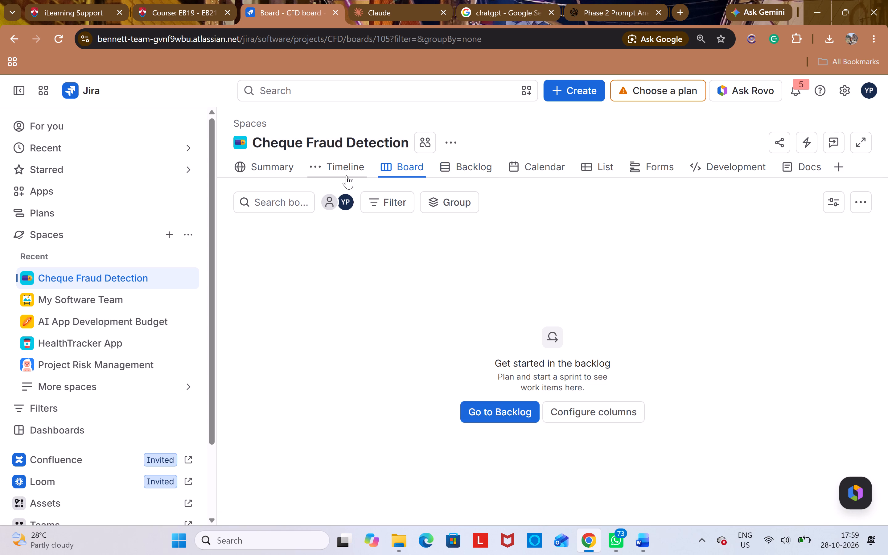
left_click(347, 175)
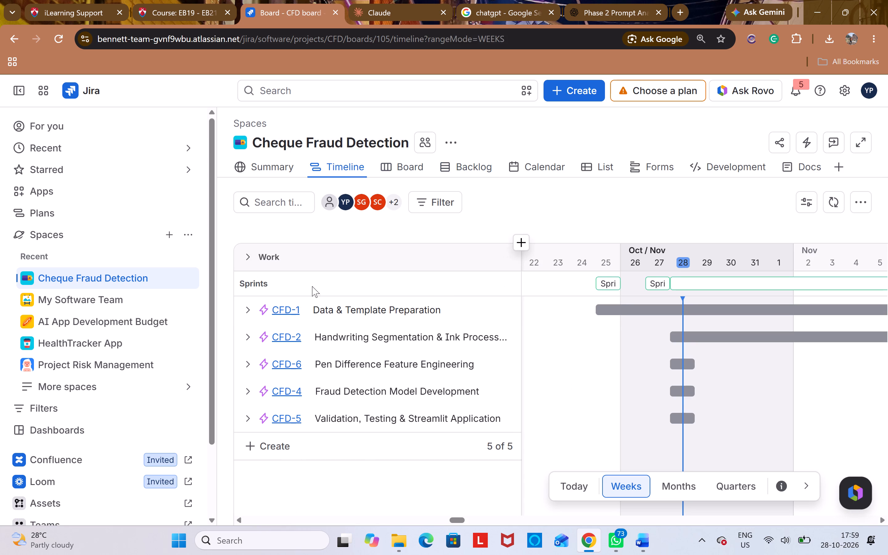
Examine the project summary's status overview, full work item list, workload and epic progress.
left_click(269, 170)
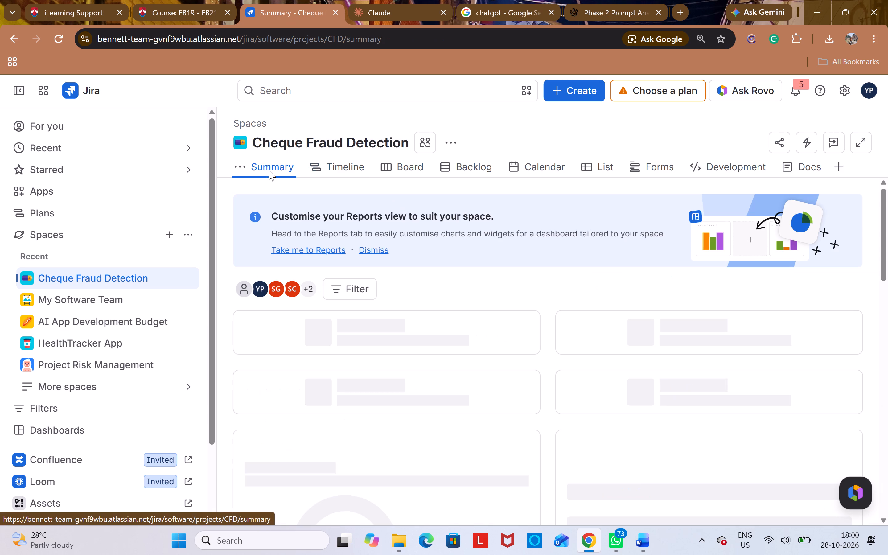
scroll(372, 291, "down", 1)
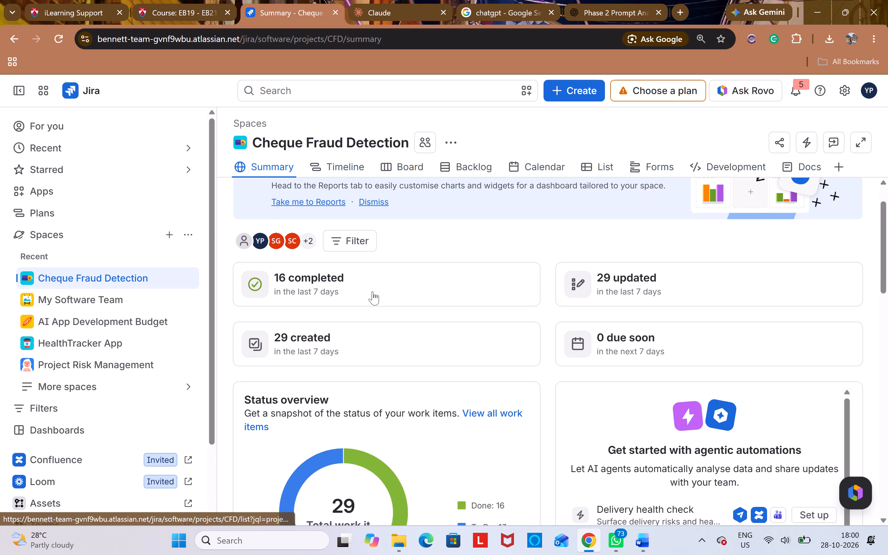
scroll(373, 291, "down", 1)
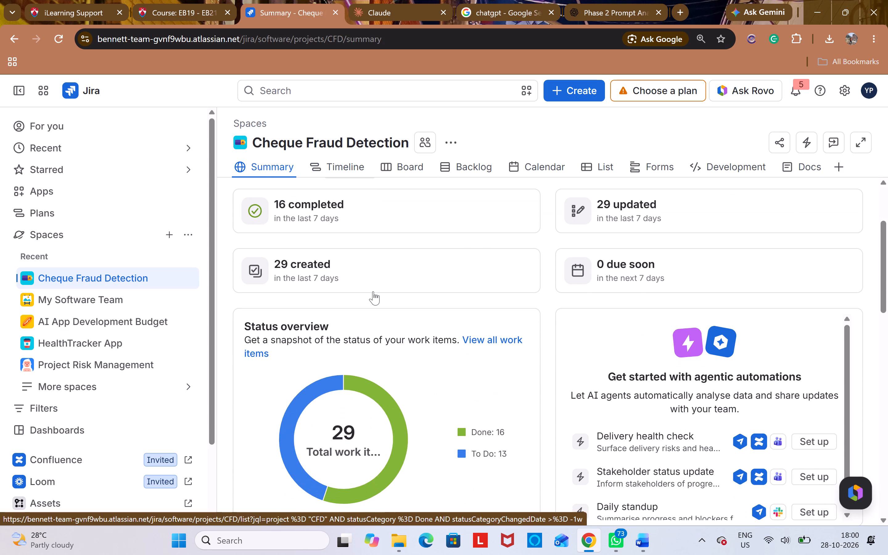
left_click(496, 339)
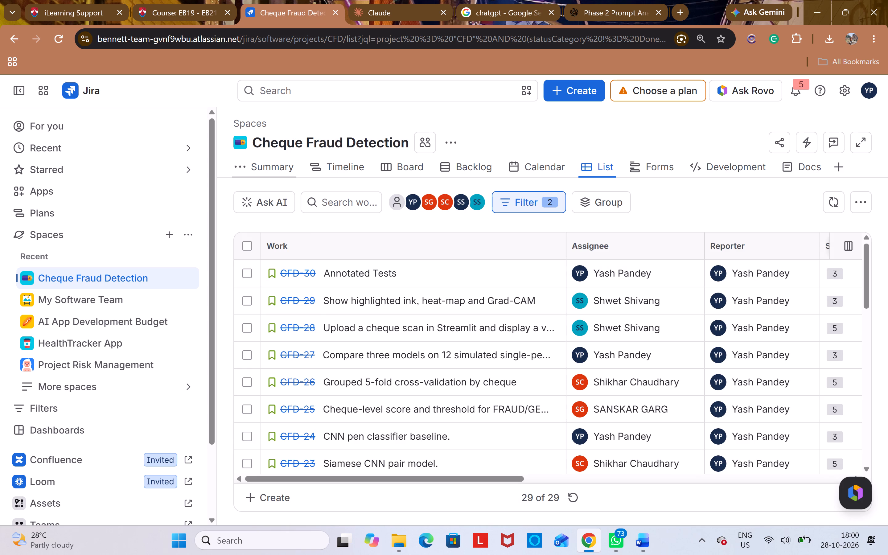
left_click(271, 164)
scroll(374, 248, "down", 1)
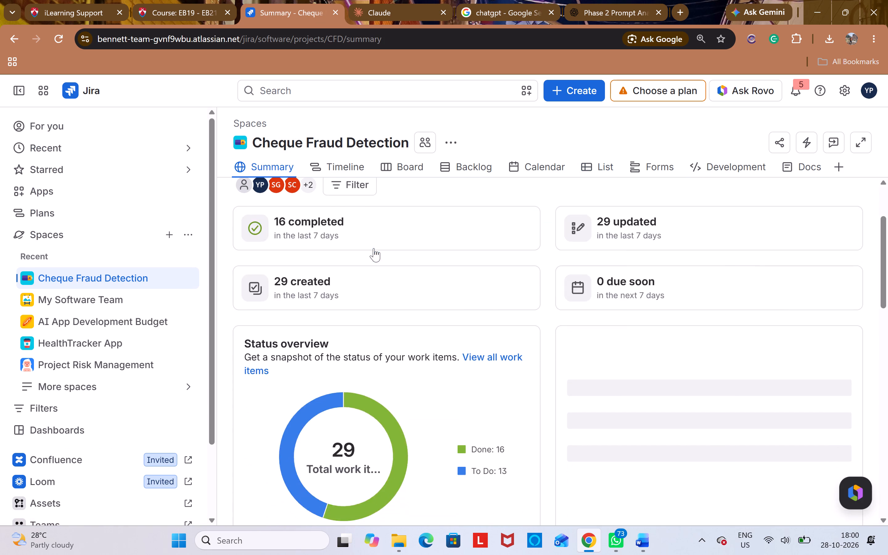
scroll(374, 248, "down", 4)
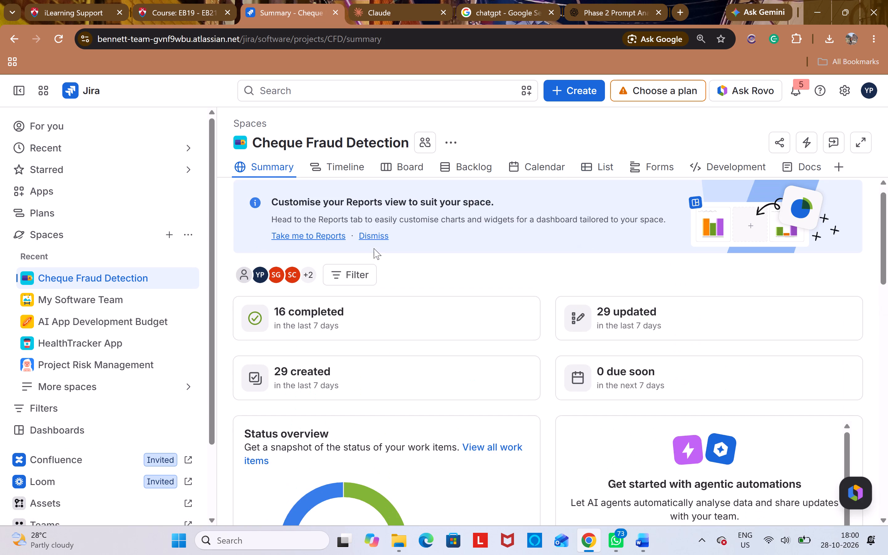
scroll(374, 248, "down", 3)
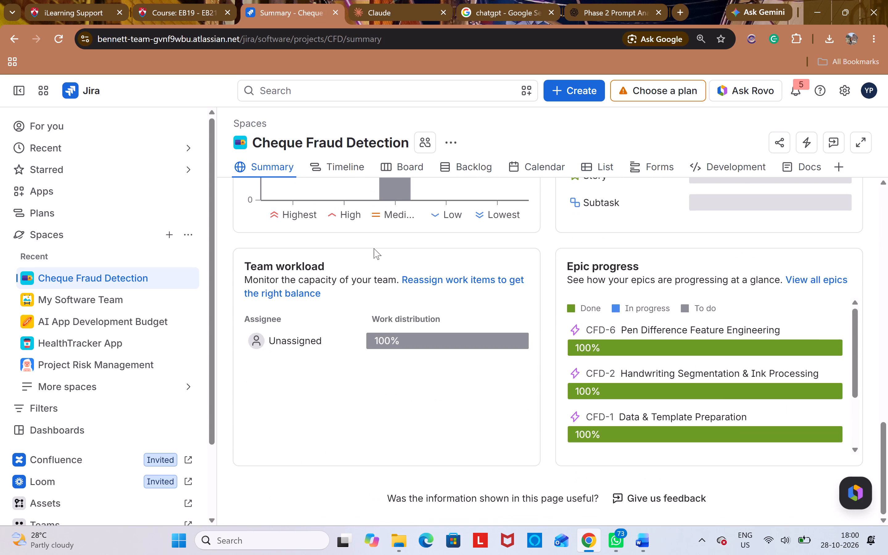
scroll(374, 248, "up", 3)
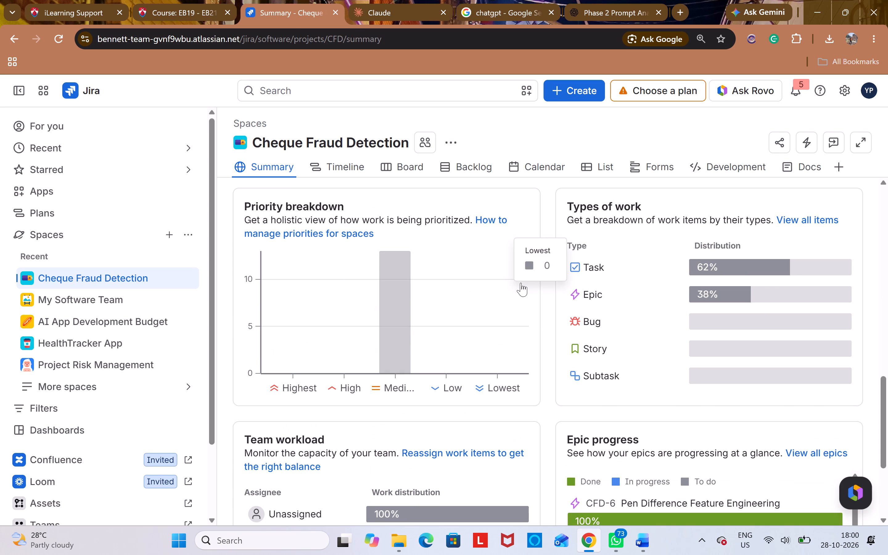
scroll(676, 389, "down", 2)
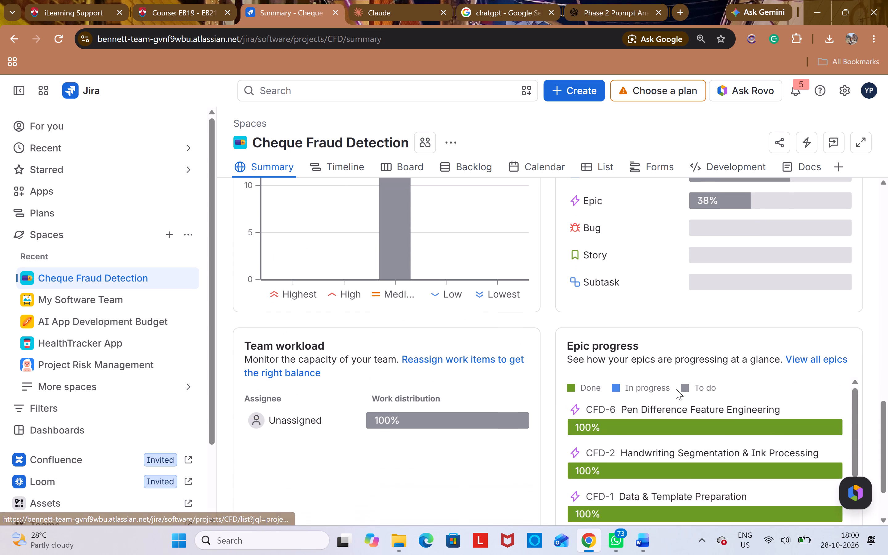
scroll(676, 389, "down", 2)
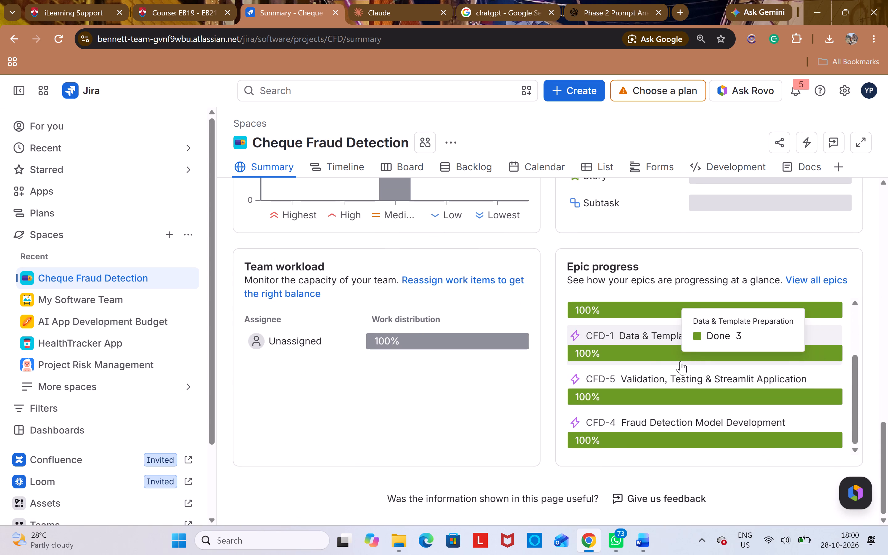
scroll(680, 361, "up", 1)
View all of the project's epics and examine their priority, status, resolution and creation details.
left_click(824, 286)
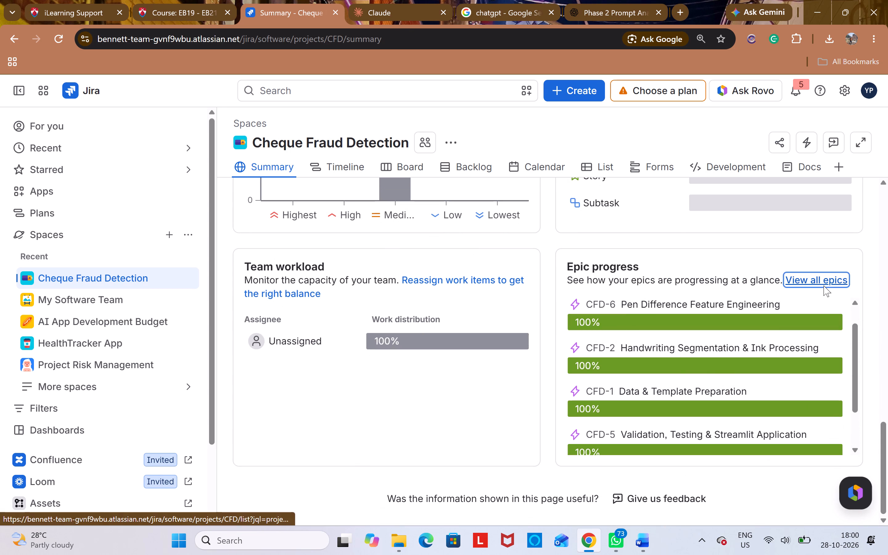
left_click(827, 276)
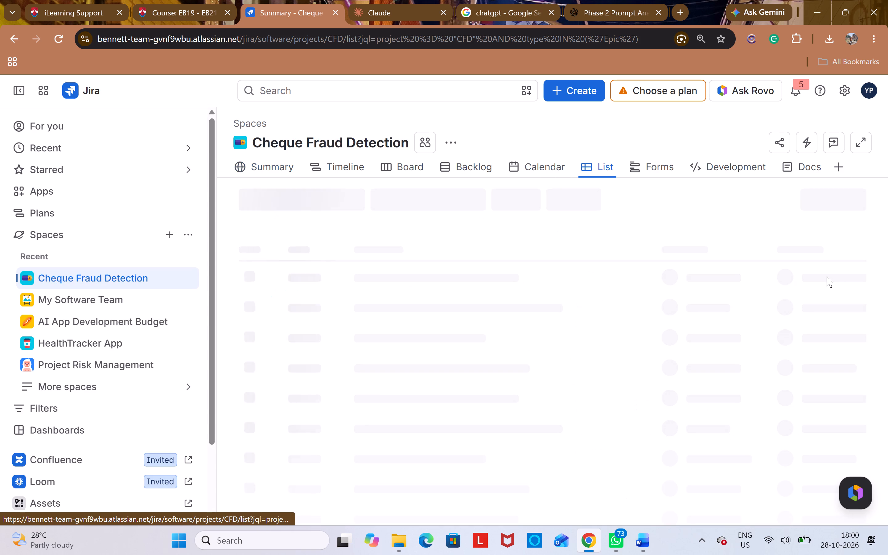
scroll(702, 344, "left", 5)
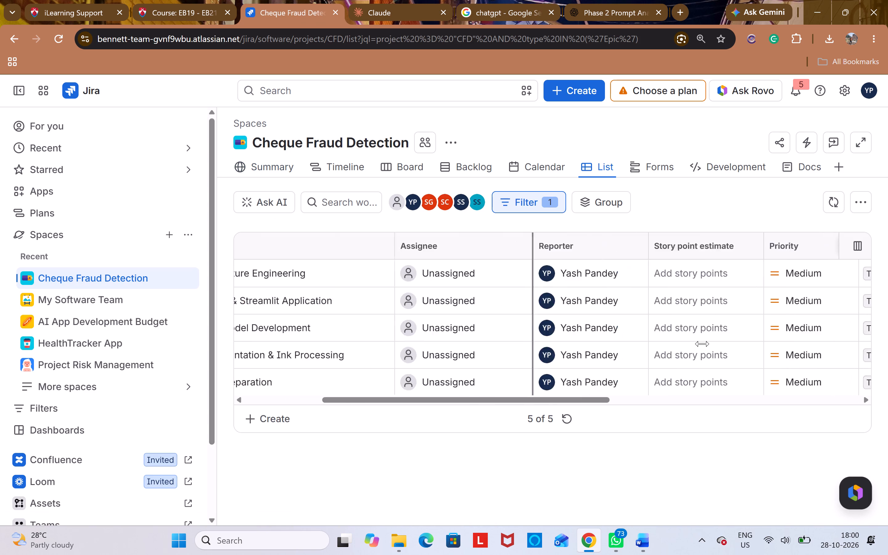
scroll(702, 344, "left", 2)
left_click(520, 274)
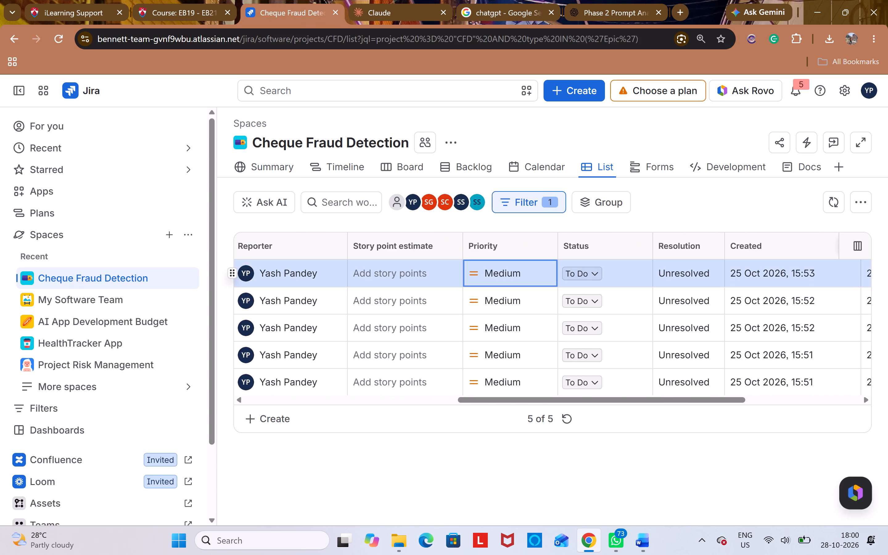
triple_click(547, 271)
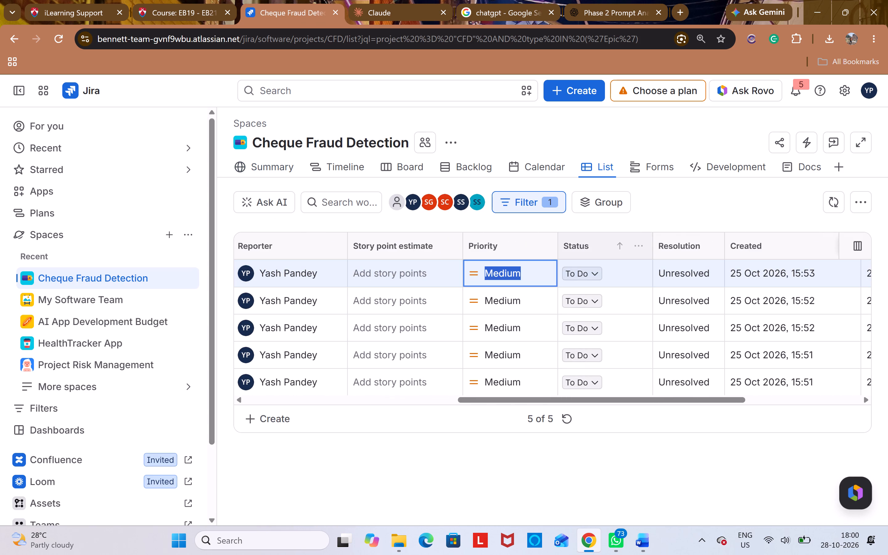
left_click(855, 202)
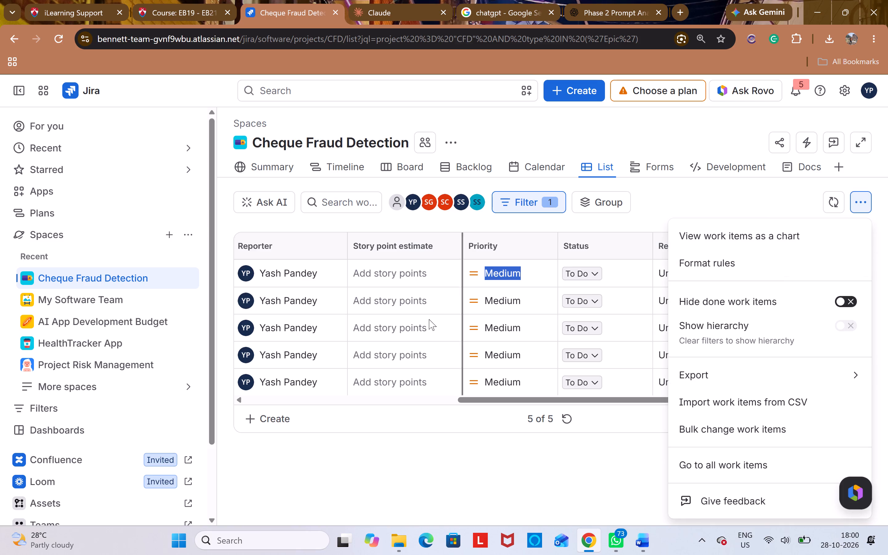
scroll(429, 319, "right", 5)
left_click(306, 275)
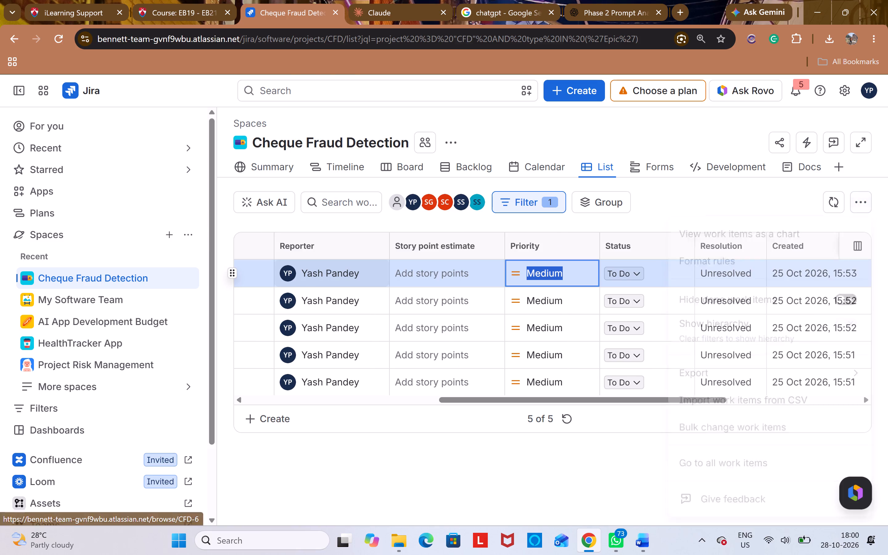
scroll(339, 267, "right", 3)
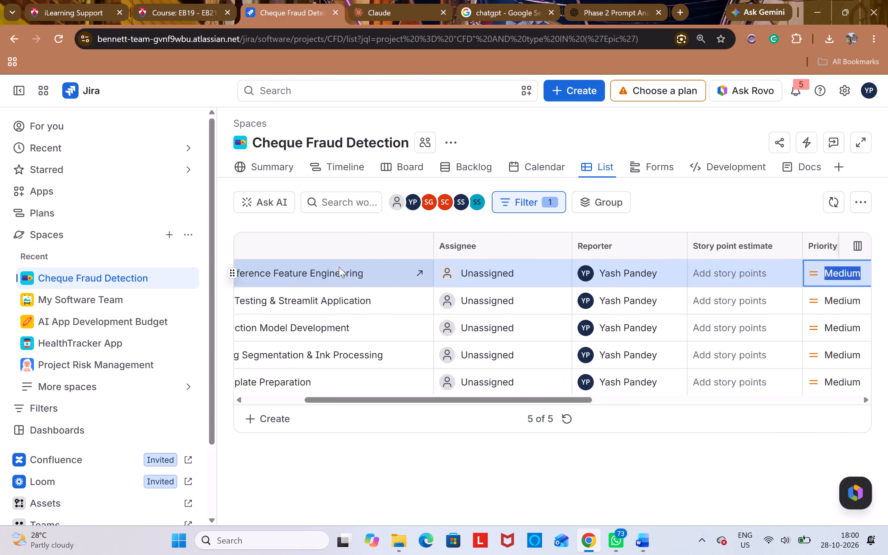
scroll(335, 277, "right", 2)
left_click(296, 268)
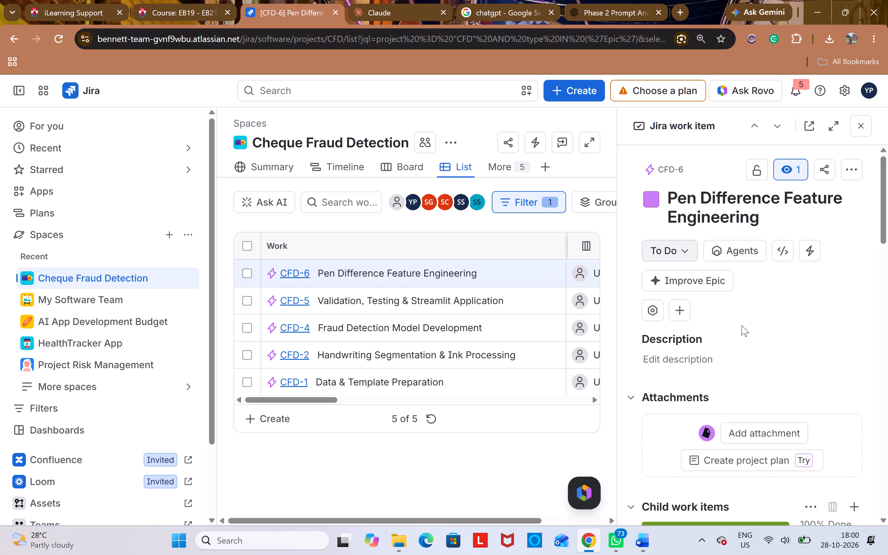
scroll(776, 367, "down", 1)
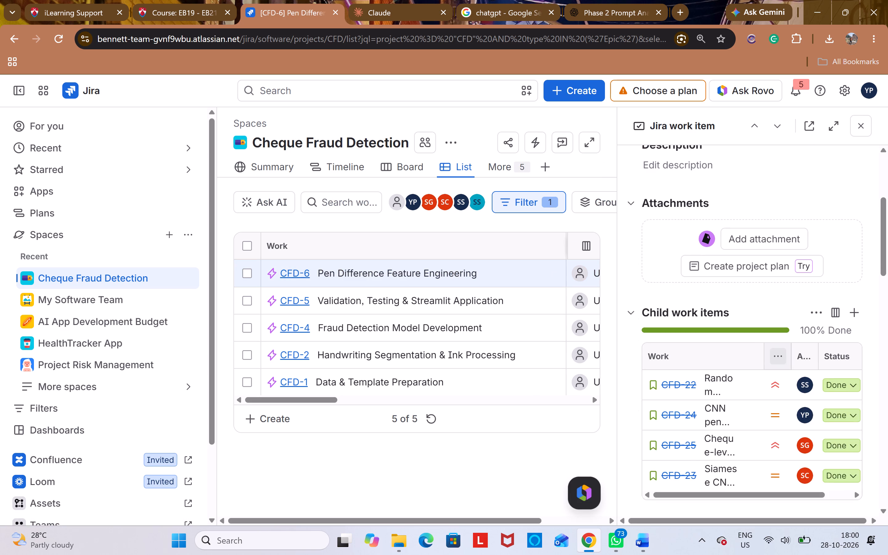
scroll(776, 367, "down", 5)
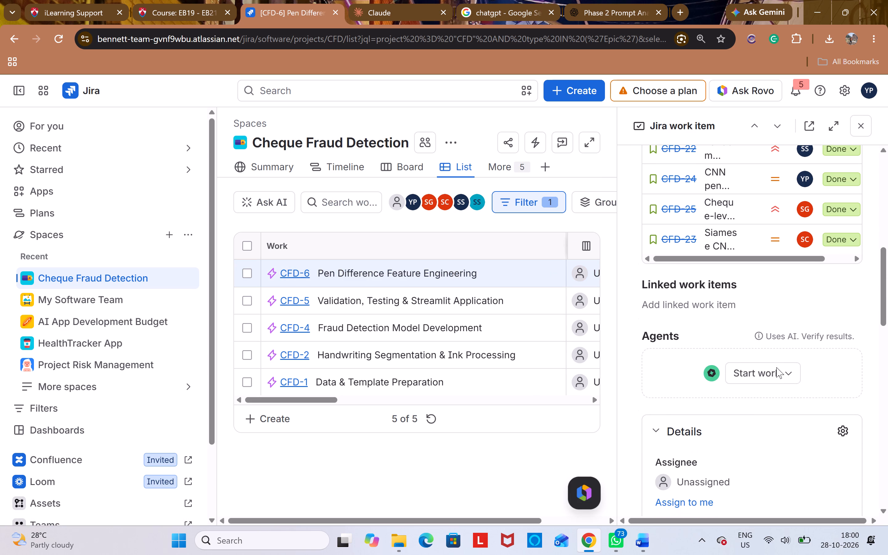
scroll(766, 386, "down", 3)
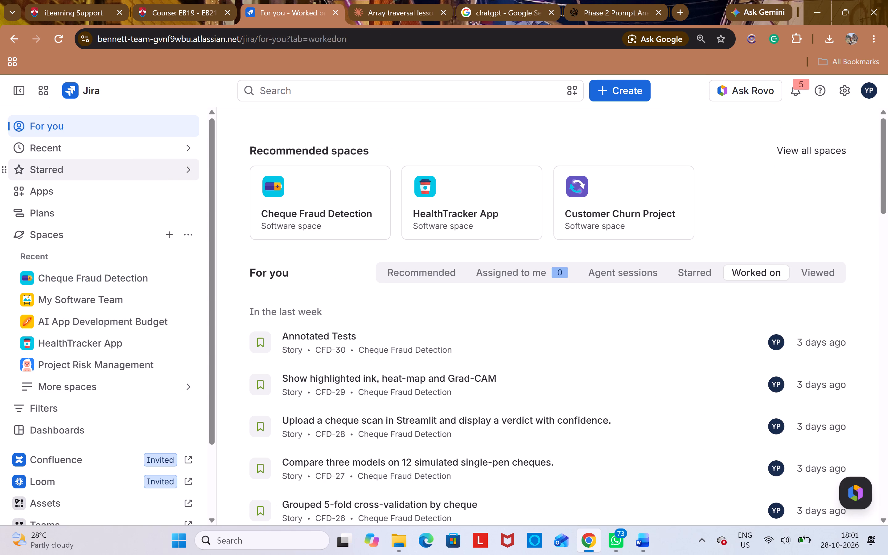
scroll(580, 311, "down", 2)
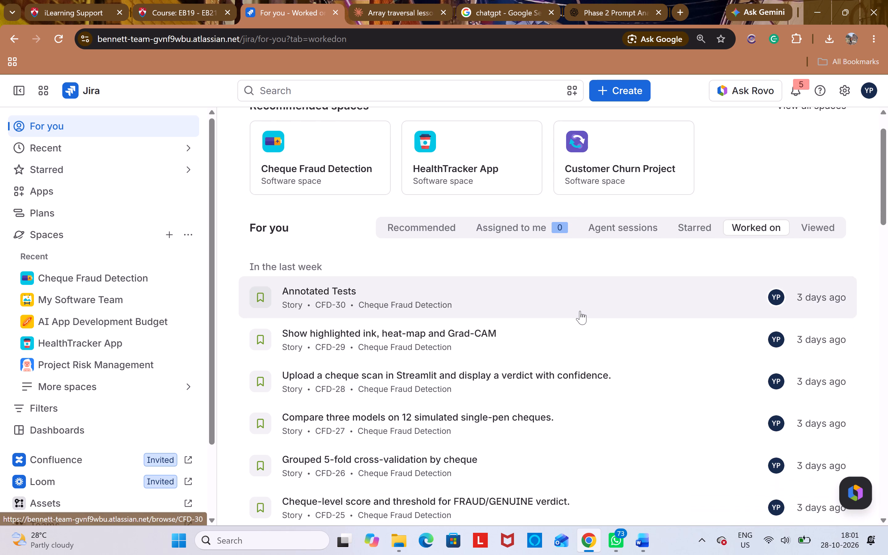
scroll(580, 311, "down", 8)
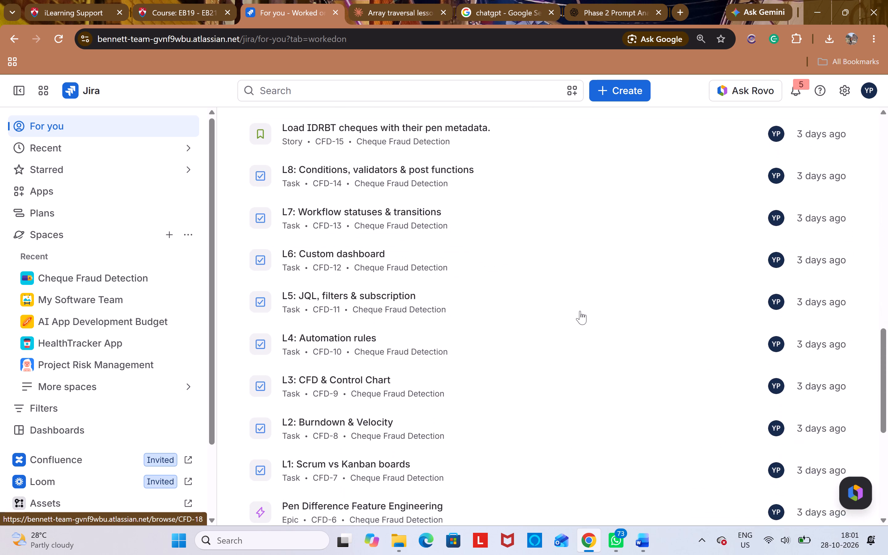
scroll(580, 311, "down", 5)
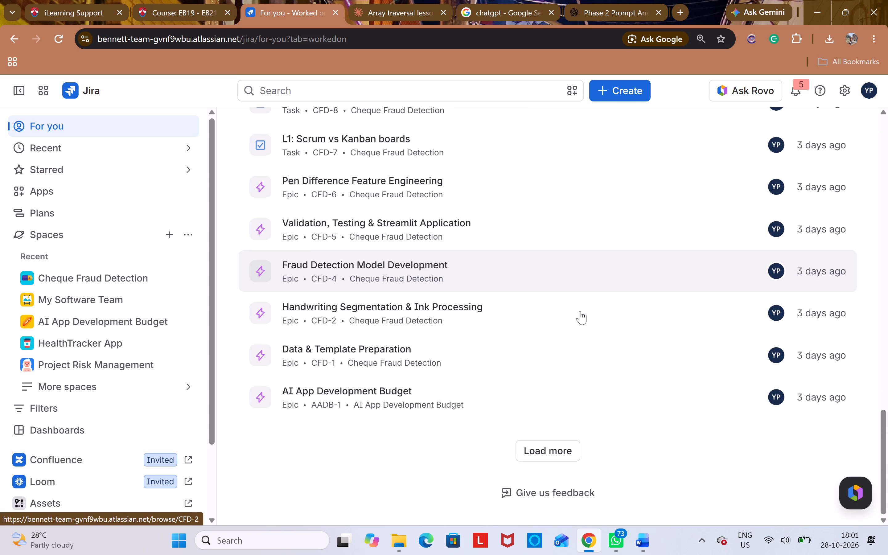
scroll(563, 326, "up", 10)
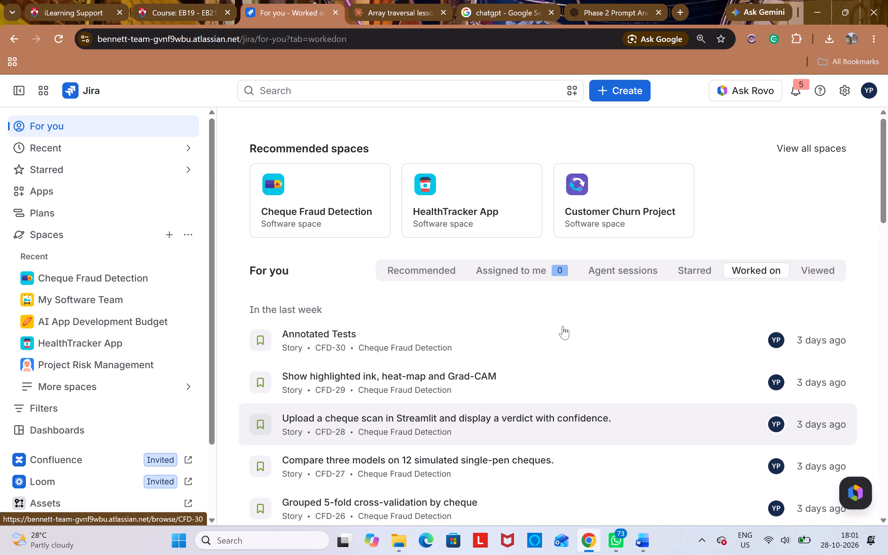
View all Jira spaces and check the Cheque Fraud Detection space's actions, the apps and the recent items.
left_click(816, 146)
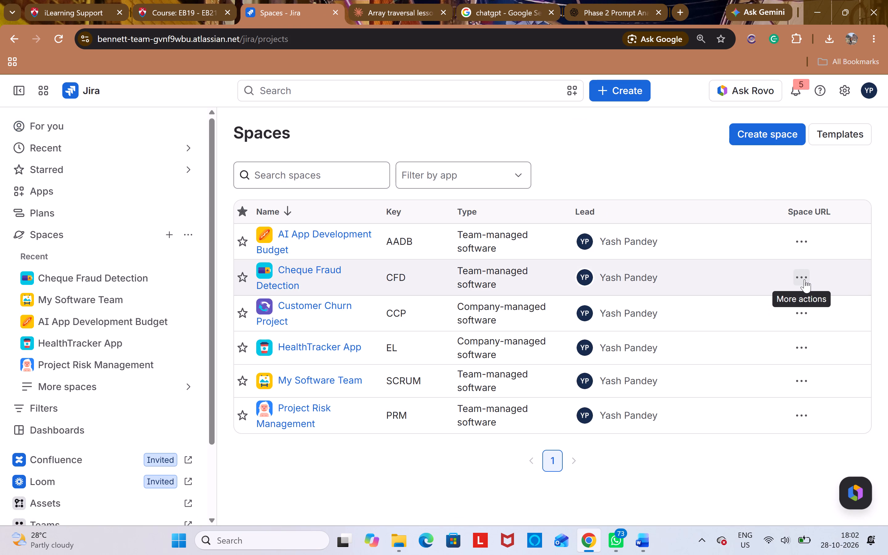
left_click(804, 279)
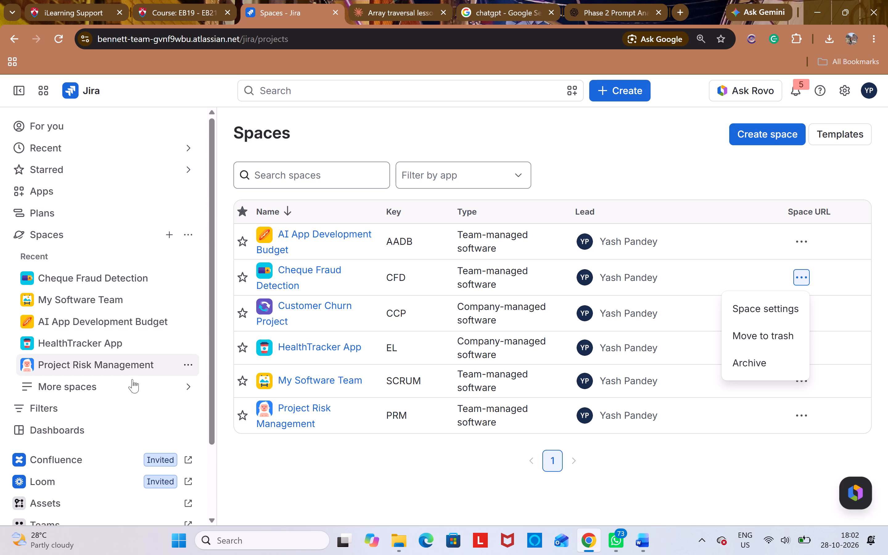
left_click(142, 393)
left_click(142, 393)
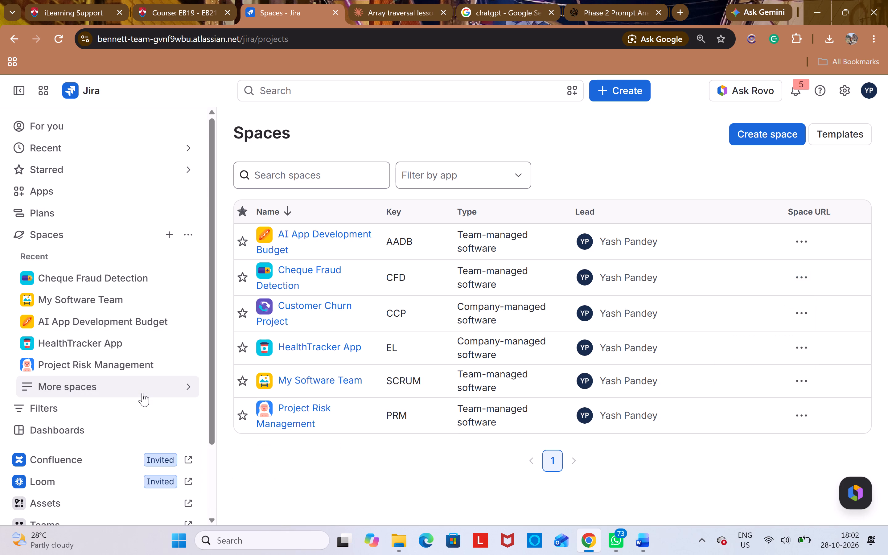
left_click(83, 190)
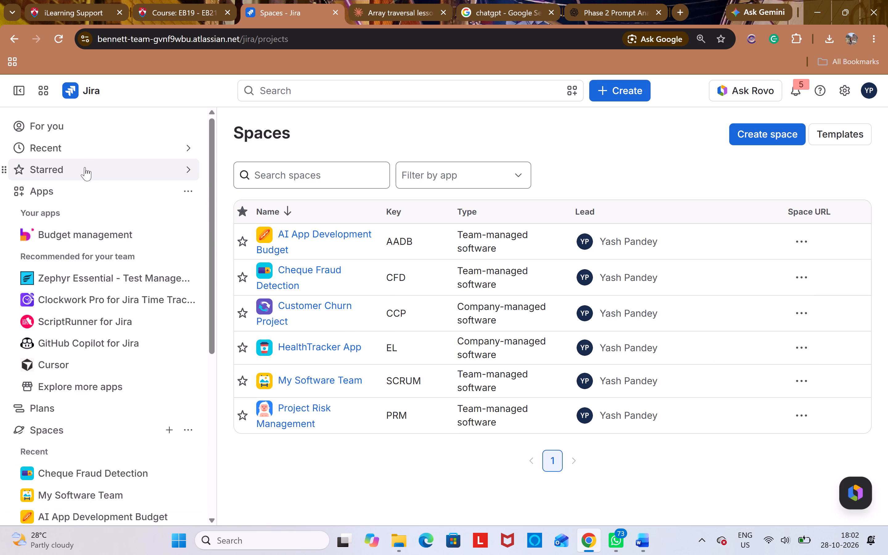
left_click(85, 167)
left_click(97, 144)
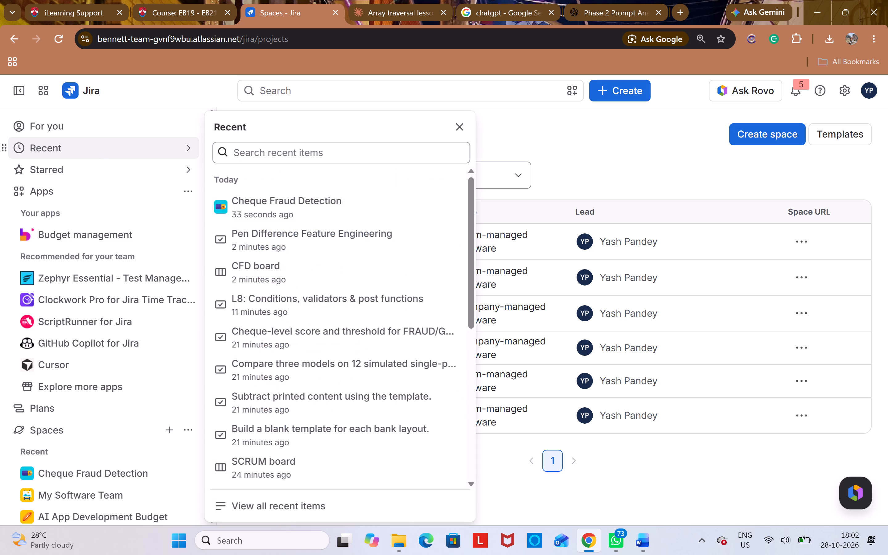
Reopen the For you overview and load more worked-on items to examine the older work history.
left_click(60, 133)
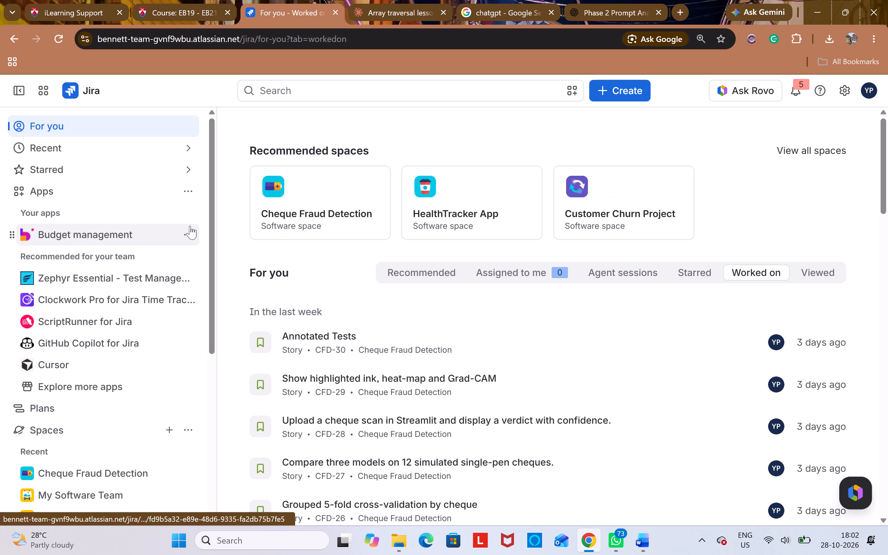
scroll(353, 358, "down", 8)
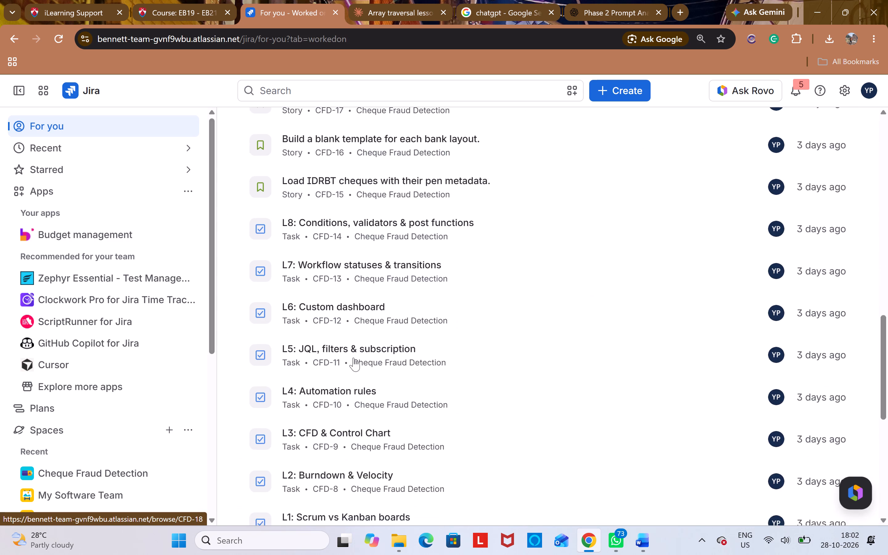
scroll(353, 358, "down", 5)
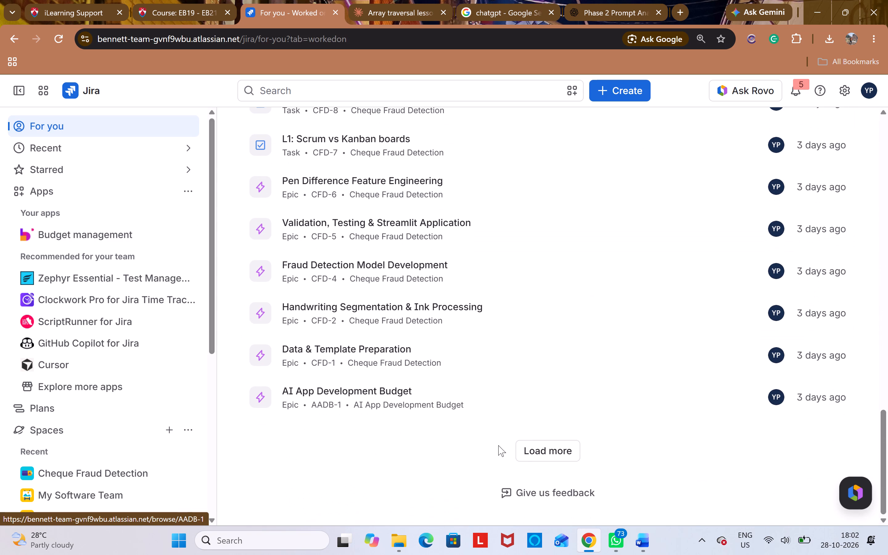
left_click(538, 458)
scroll(538, 458, "down", 2)
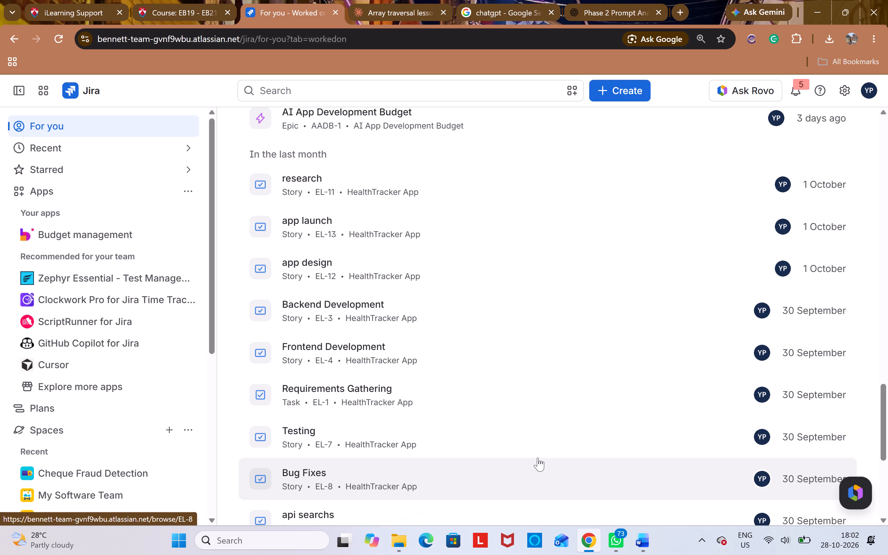
scroll(538, 458, "down", 4)
scroll(538, 458, "up", 10)
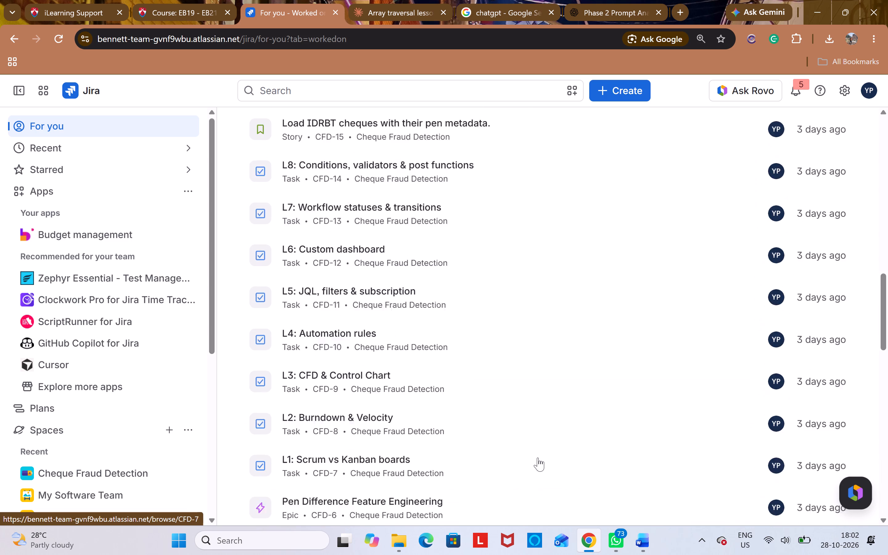
scroll(538, 458, "up", 7)
scroll(69, 353, "right", 1)
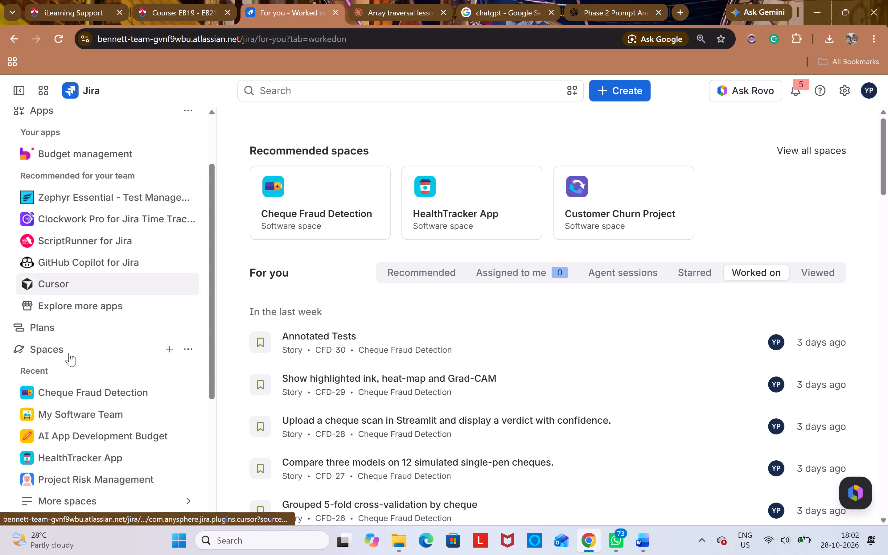
Open the cheque_fraud_detection CSV export from the Downloads folder in Excel.
scroll(69, 353, "right", 1)
left_click(20, 88)
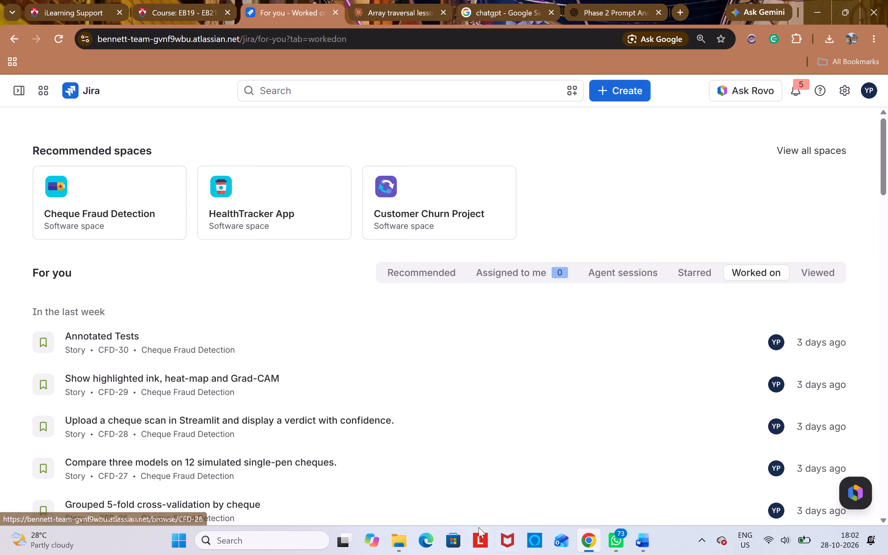
left_click(403, 552)
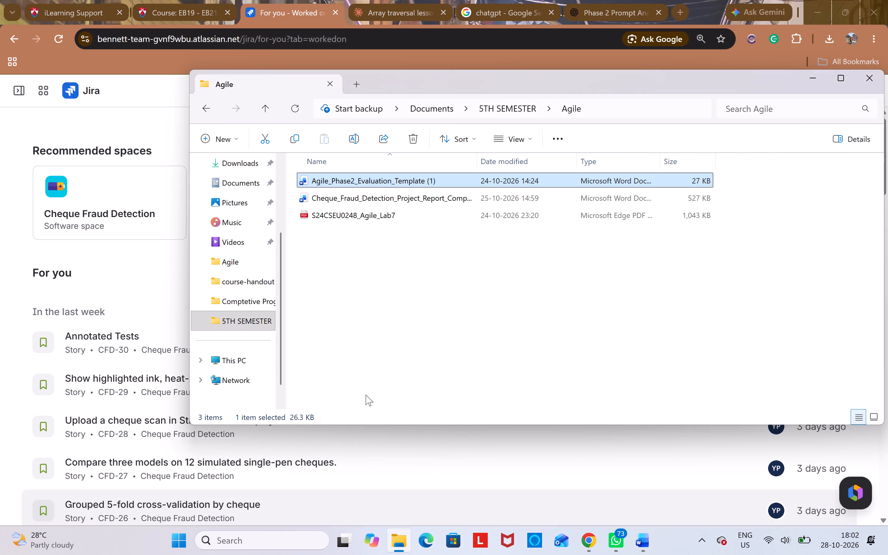
left_click(257, 164)
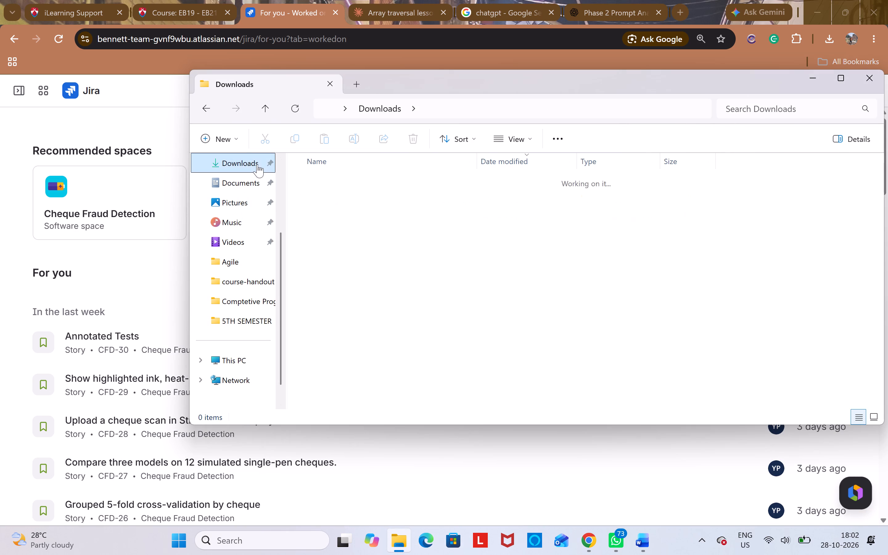
double_click(328, 193)
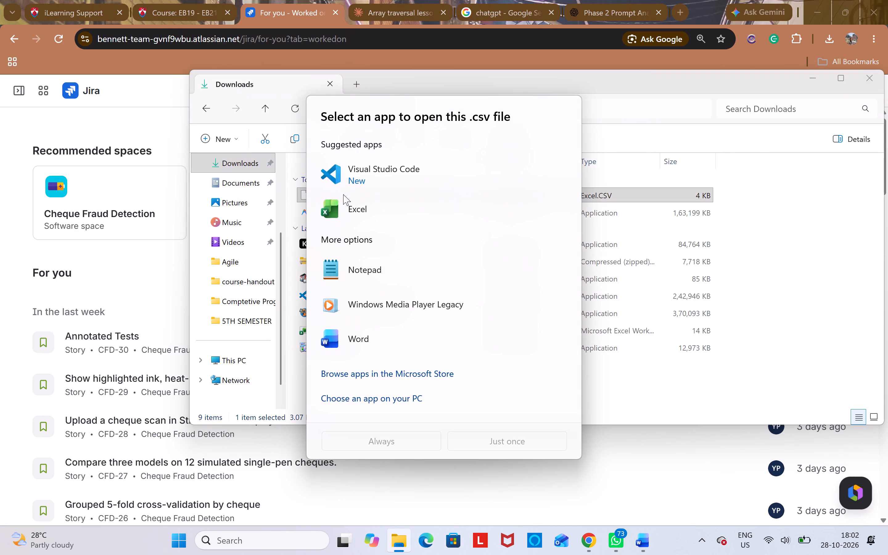
double_click(392, 205)
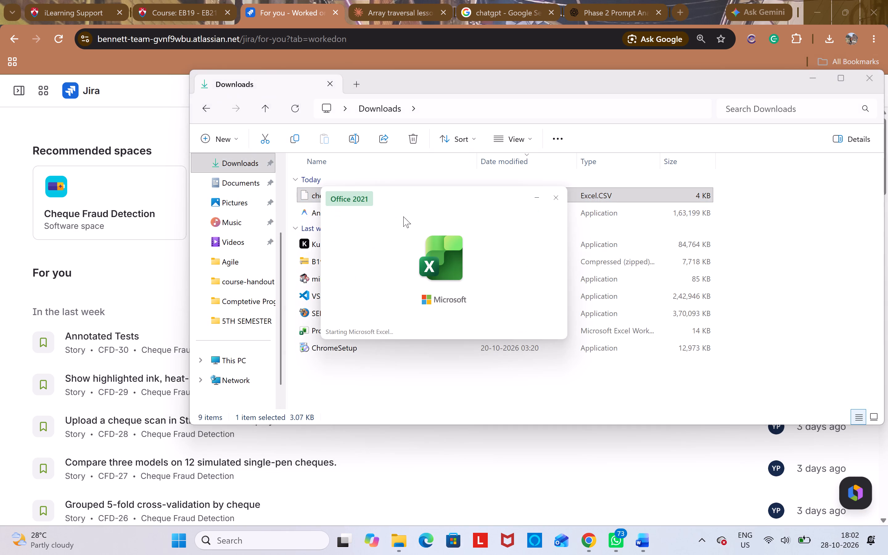
scroll(425, 271, "up", 1)
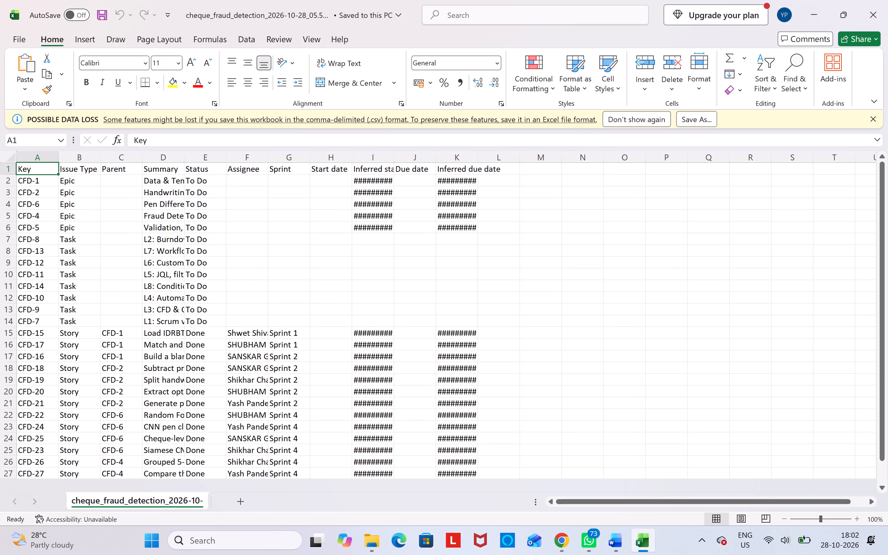
Widen the Inferred start date, Inferred due date and Summary columns so their contents are readable.
left_click(373, 158)
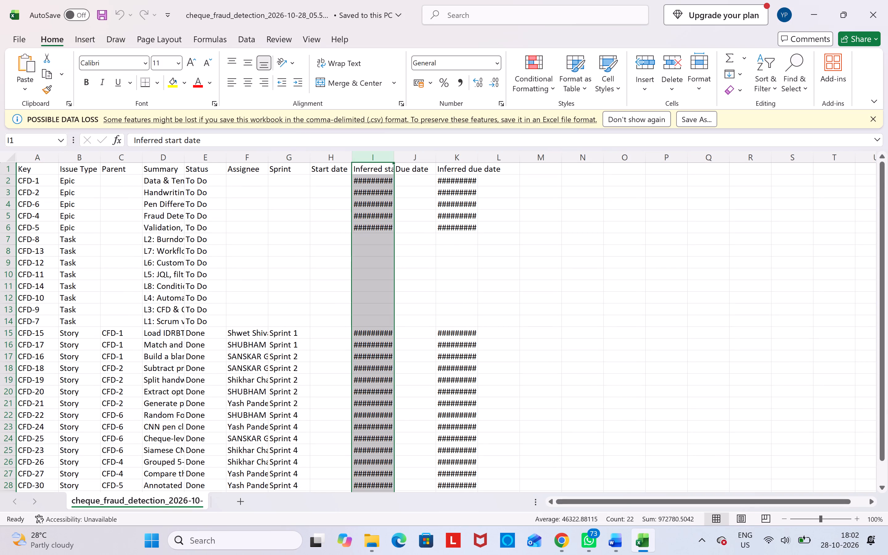
left_click_drag(394, 158, 464, 151)
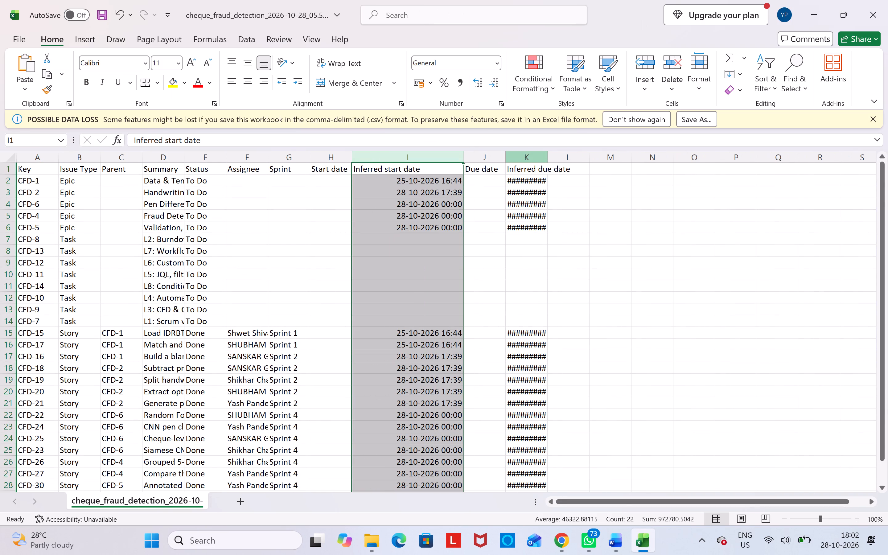
left_click(525, 157)
left_click_drag(545, 159, 647, 194)
left_click(696, 250)
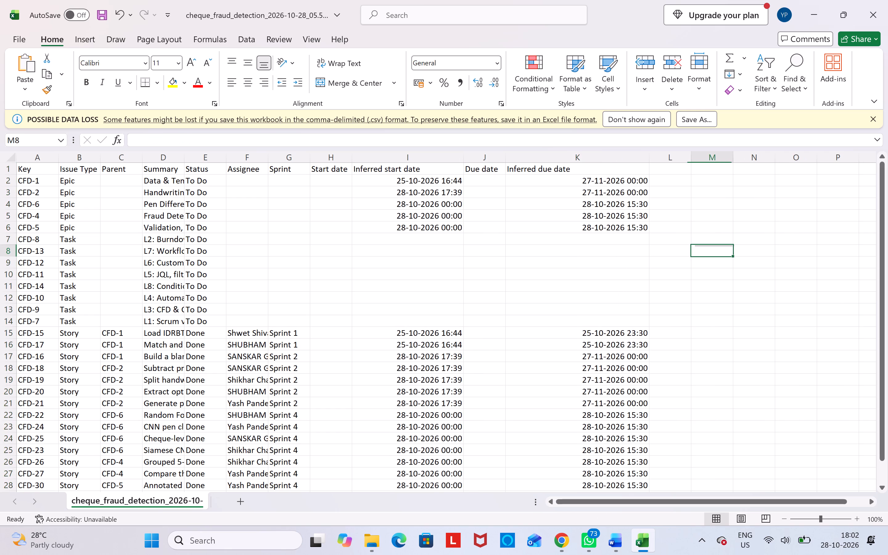
scroll(674, 277, "right", 1)
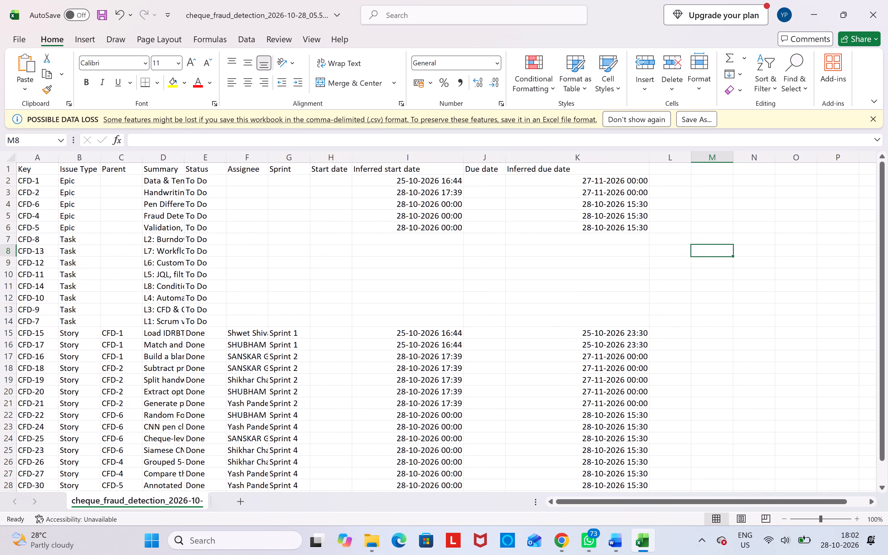
left_click(163, 156)
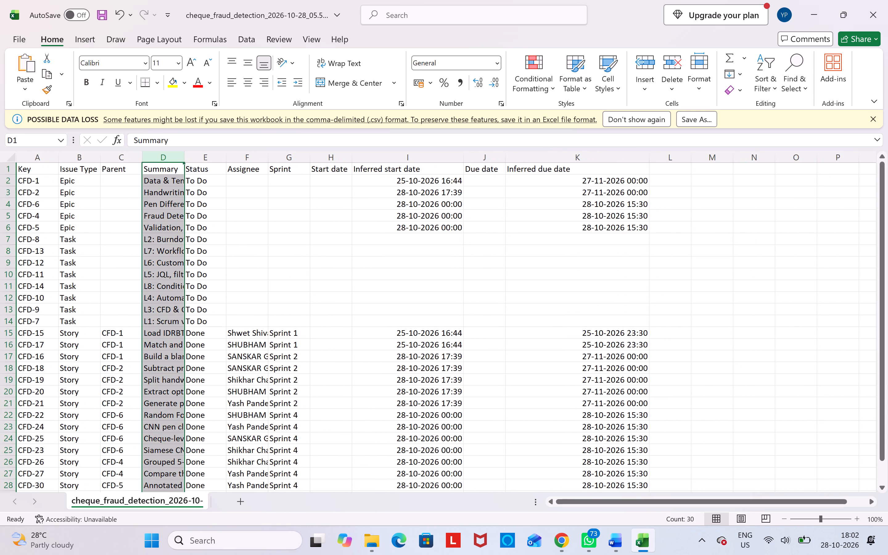
left_click_drag(186, 160, 260, 150)
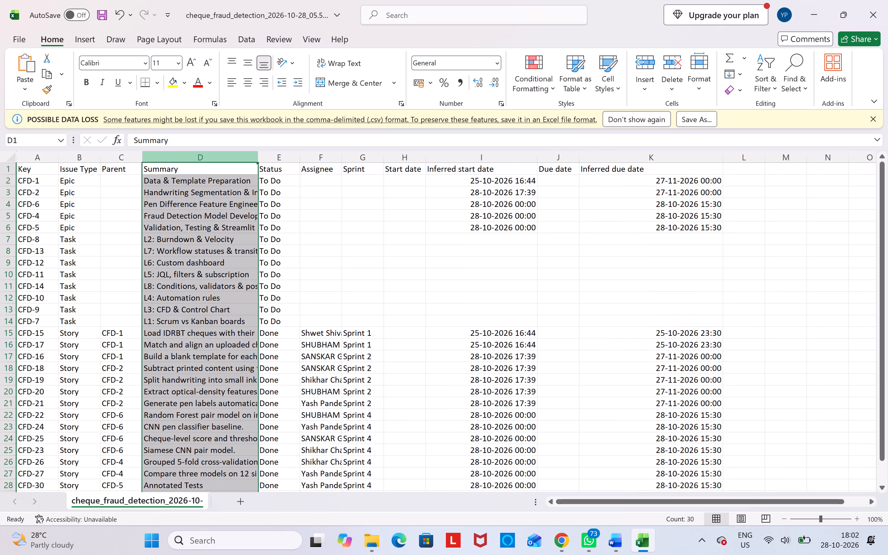
left_click_drag(258, 157, 319, 156)
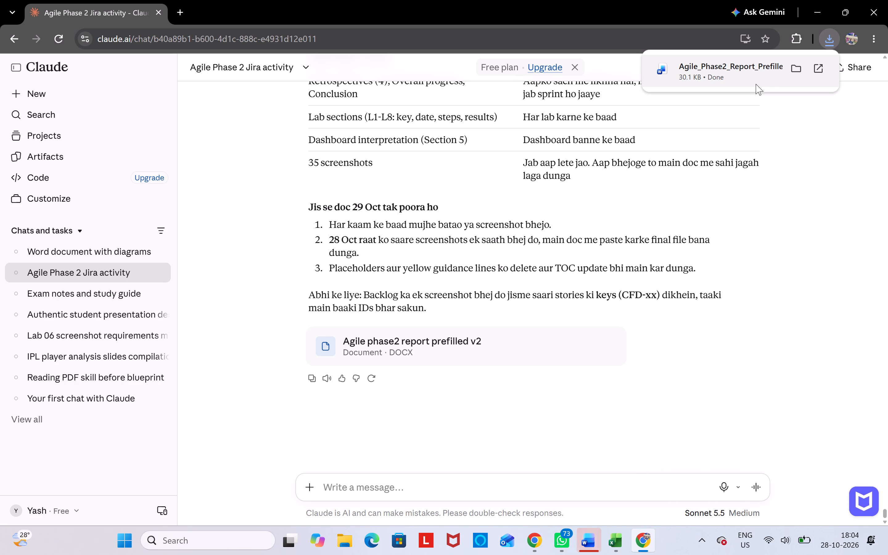
double_click(753, 62)
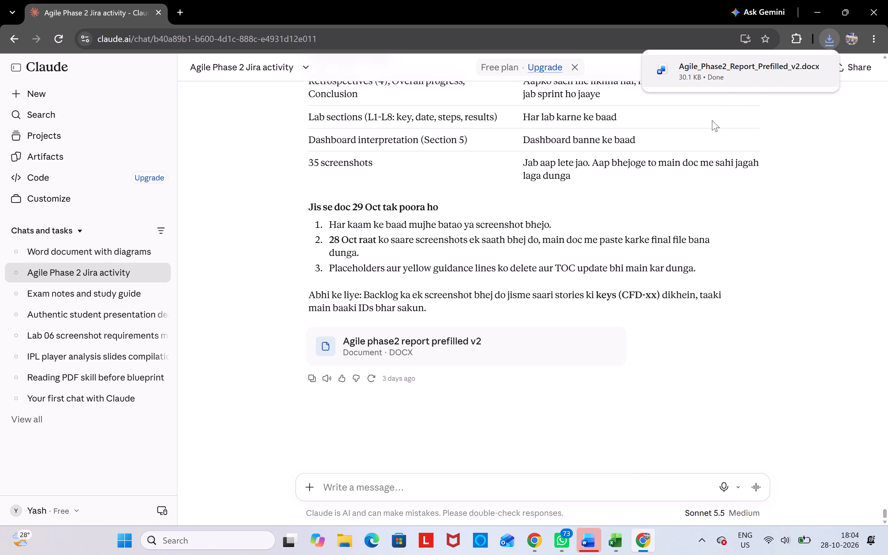
double_click(698, 72)
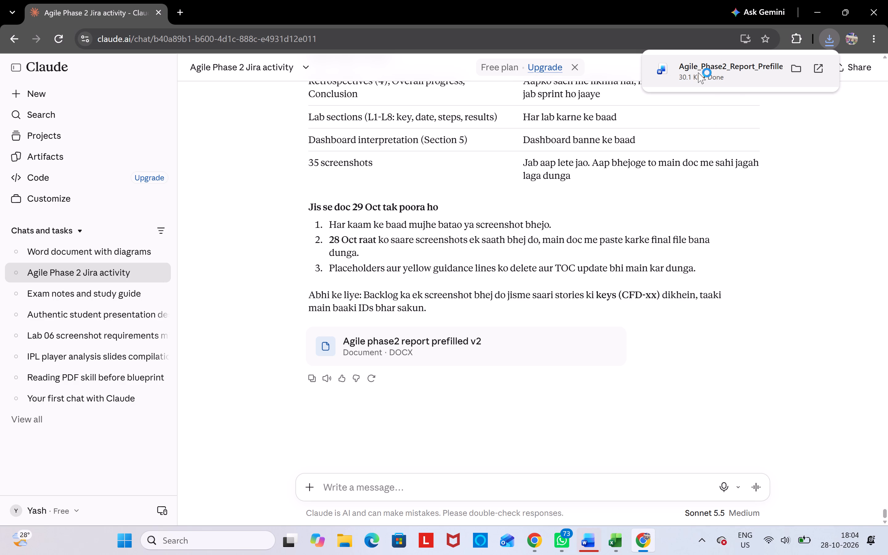
left_click(587, 549)
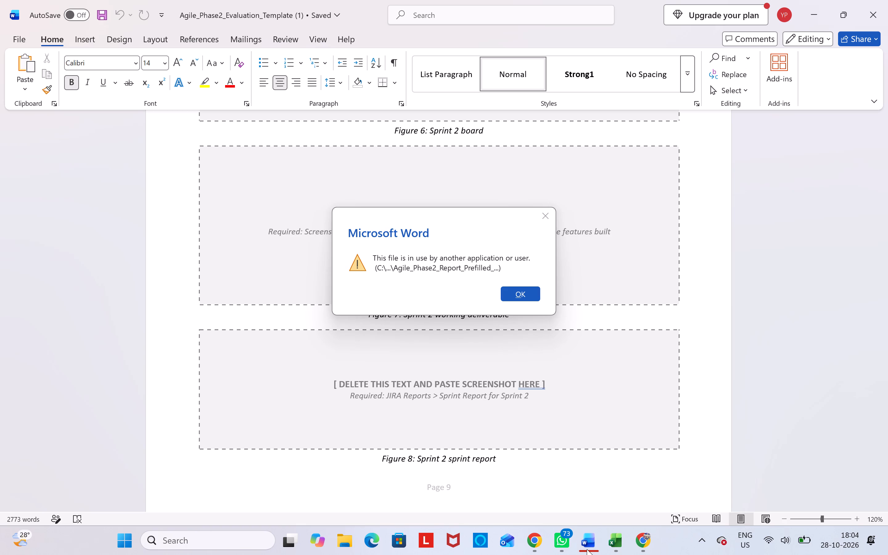
left_click(517, 297)
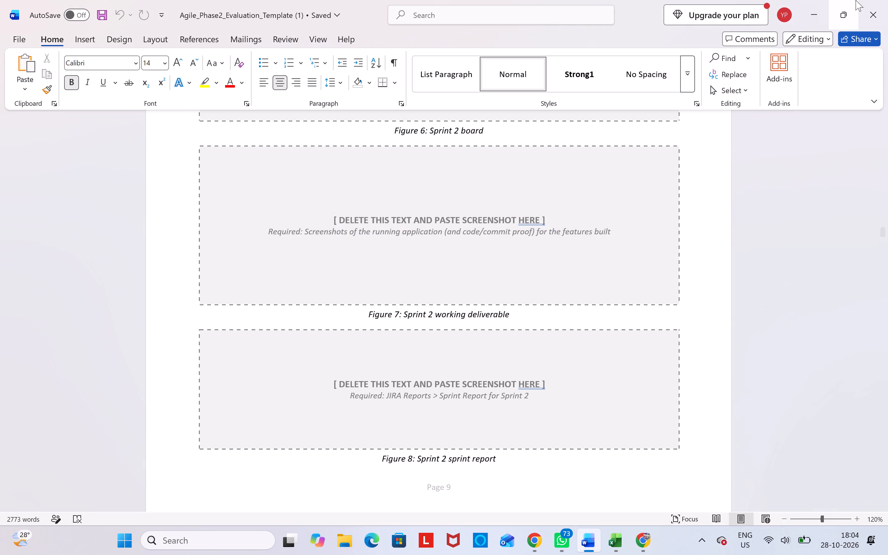
Close the Agile_Phase2_Evaluation_Template document and open the downloaded Agile_Phase2_Report_Prefilled_v2 in Word.
left_click(887, 0)
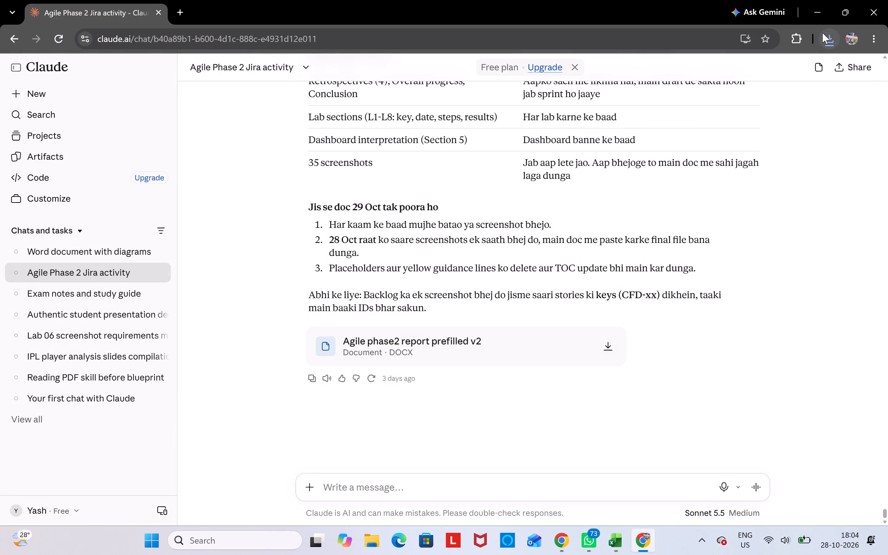
left_click(822, 33)
double_click(758, 95)
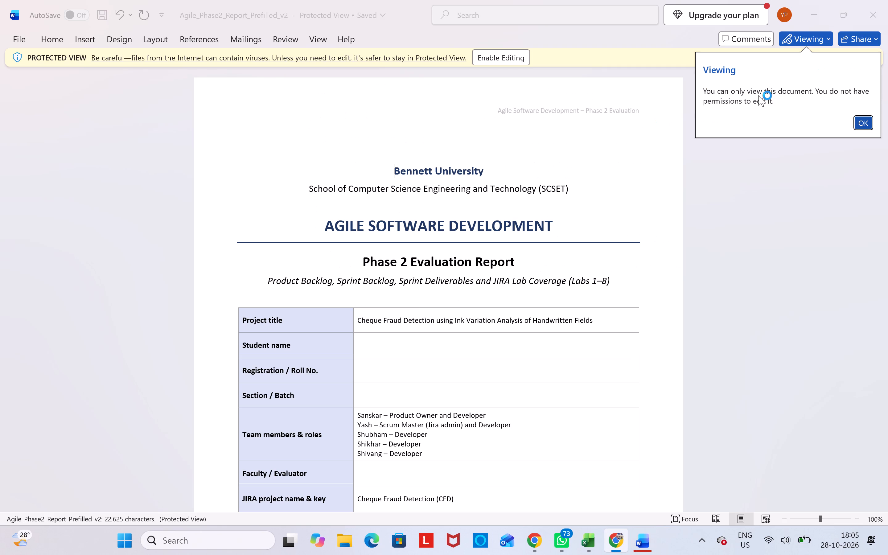
Read the prefilled report's cover page, student instructions, Project Overview and Epics table to check what is filled in.
scroll(682, 255, "down", 1)
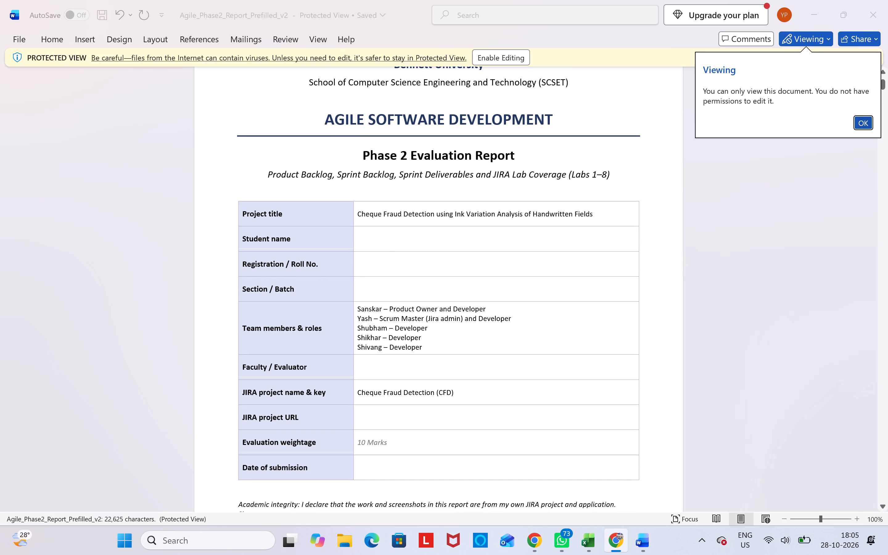
scroll(682, 255, "down", 6)
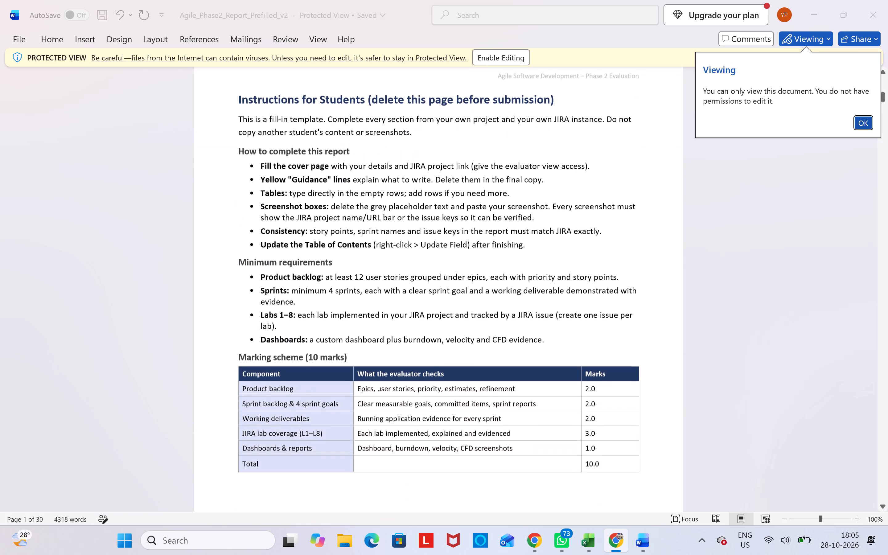
scroll(682, 255, "down", 1)
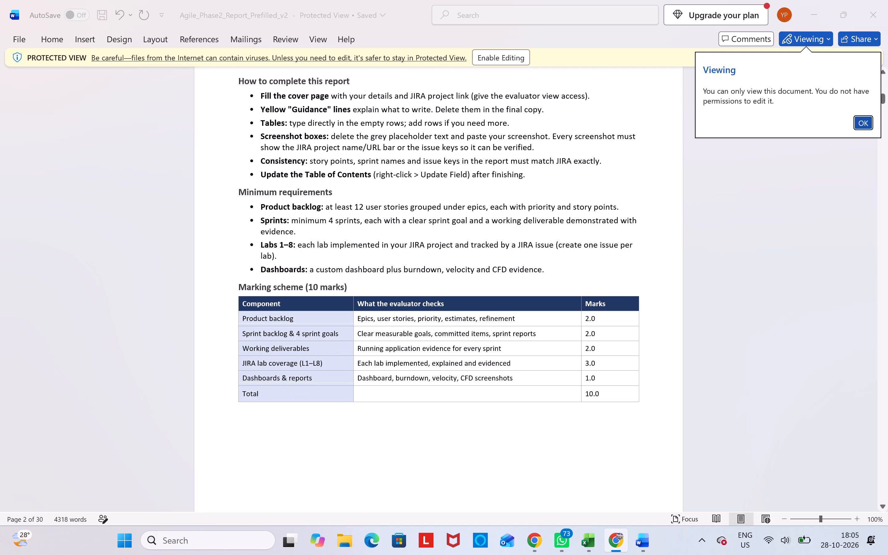
scroll(682, 255, "down", 6)
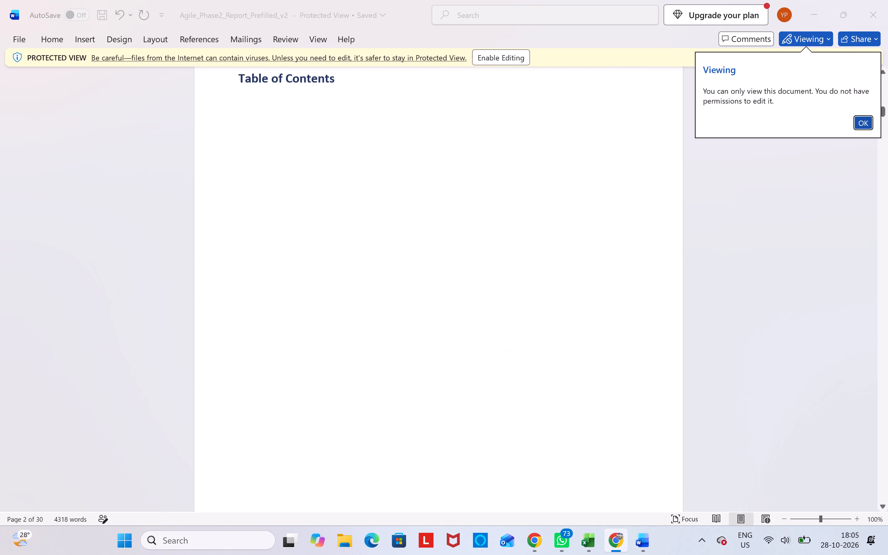
scroll(682, 255, "down", 3)
scroll(682, 255, "up", 2)
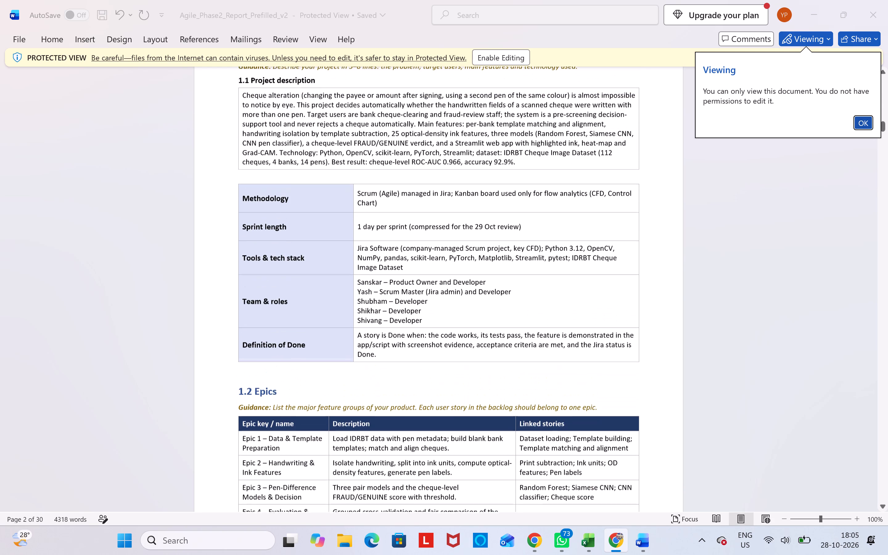
scroll(682, 255, "up", 1)
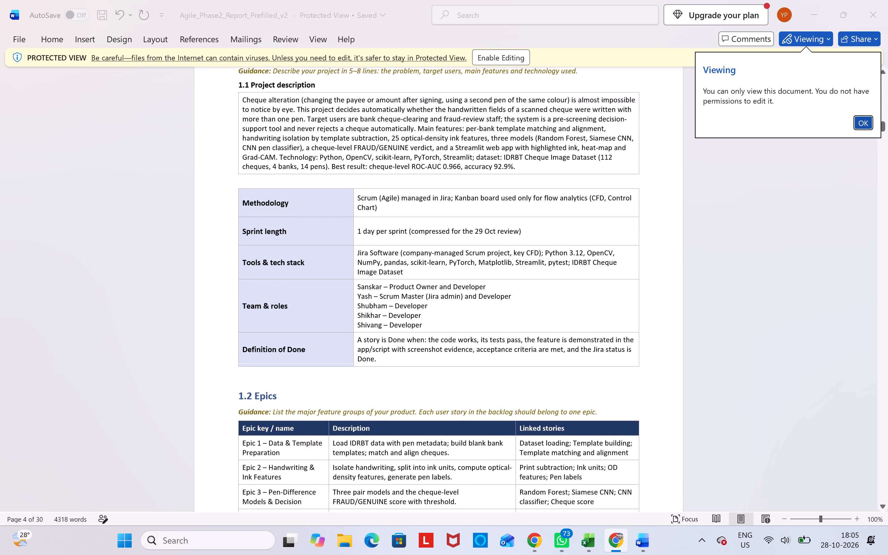
scroll(682, 255, "down", 3)
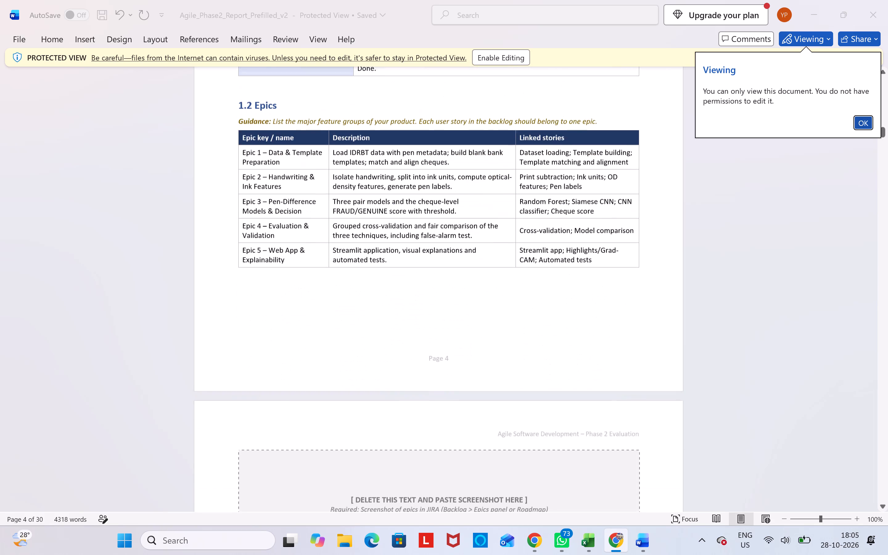
Review the epics screenshot placeholder, the Product Backlog table and the backlog summary for blank fields and required screenshots.
scroll(682, 255, "down", 4)
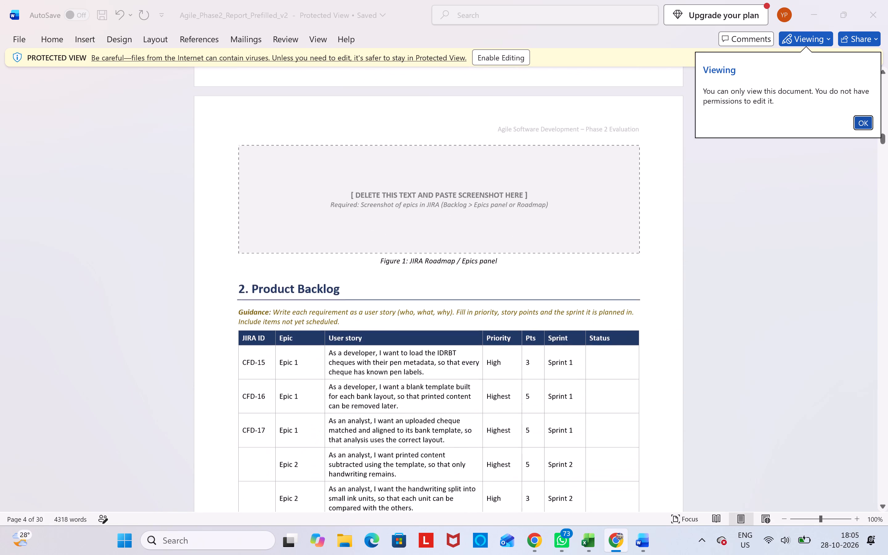
scroll(682, 255, "down", 1)
scroll(682, 255, "up", 1)
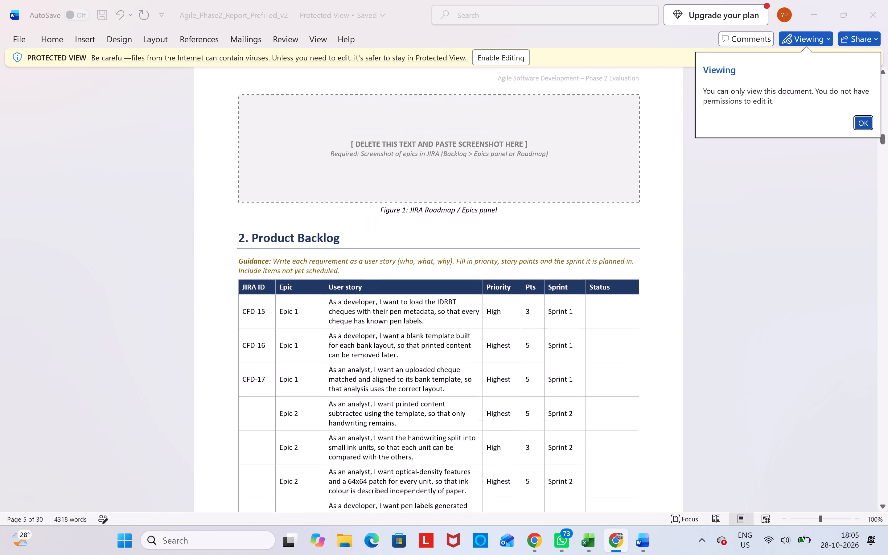
scroll(682, 255, "up", 1)
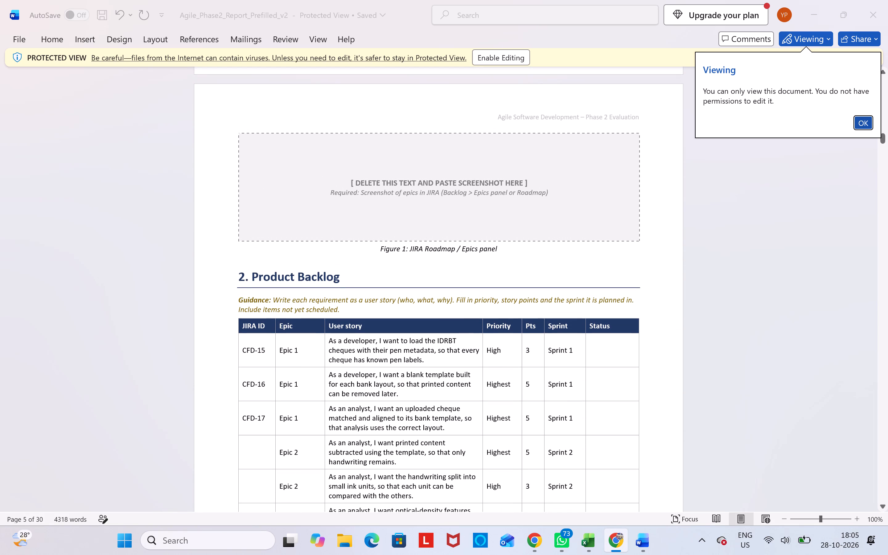
scroll(671, 241, "down", 3)
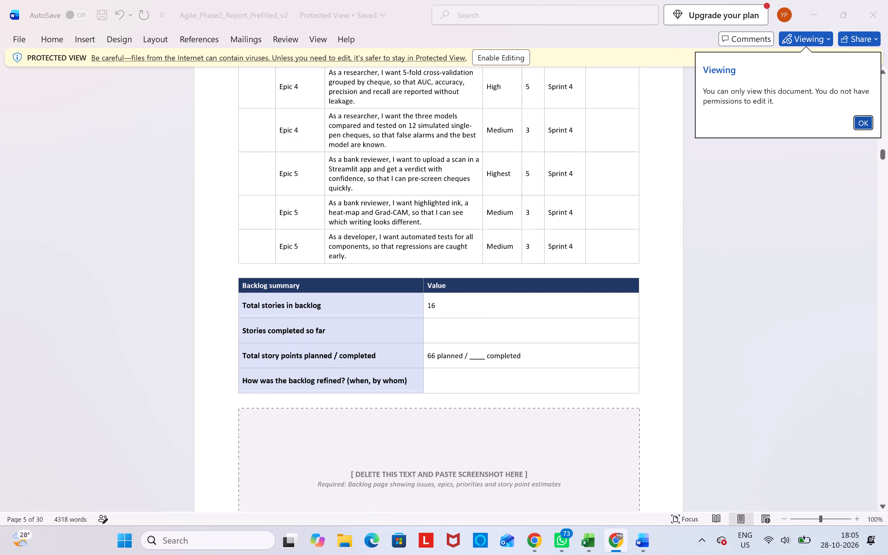
scroll(671, 241, "down", 1)
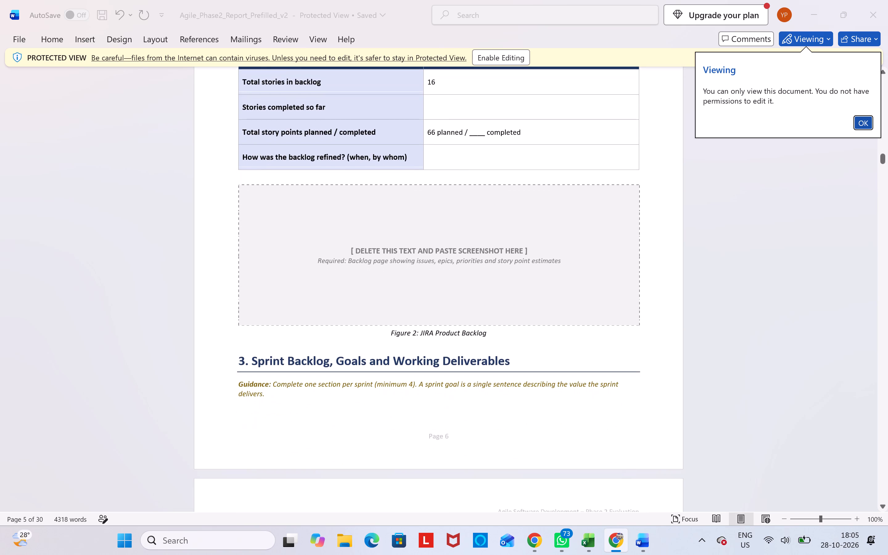
scroll(671, 241, "down", 2)
Examine the Sprint summary and the Sprint 1 to Sprint 4 sections for goals, committed items, deliverables and screenshot placeholders.
scroll(671, 241, "down", 1)
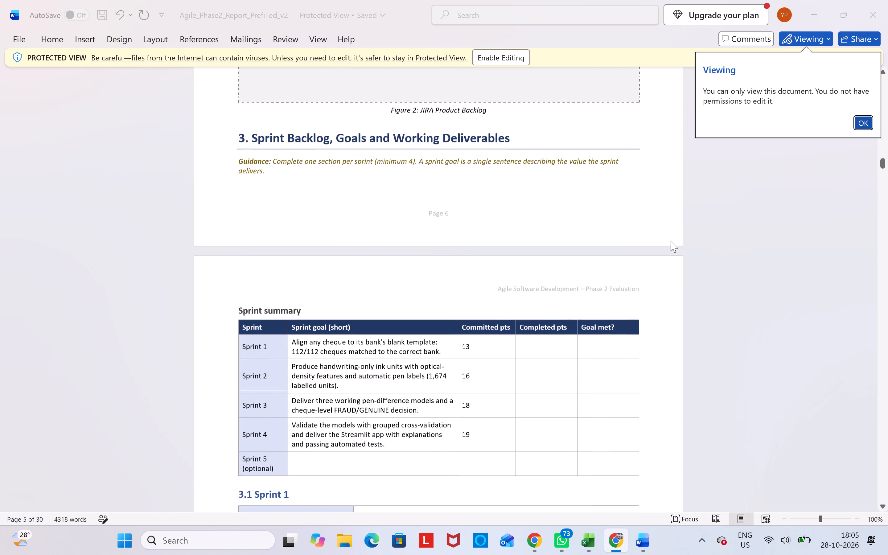
scroll(671, 241, "down", 1)
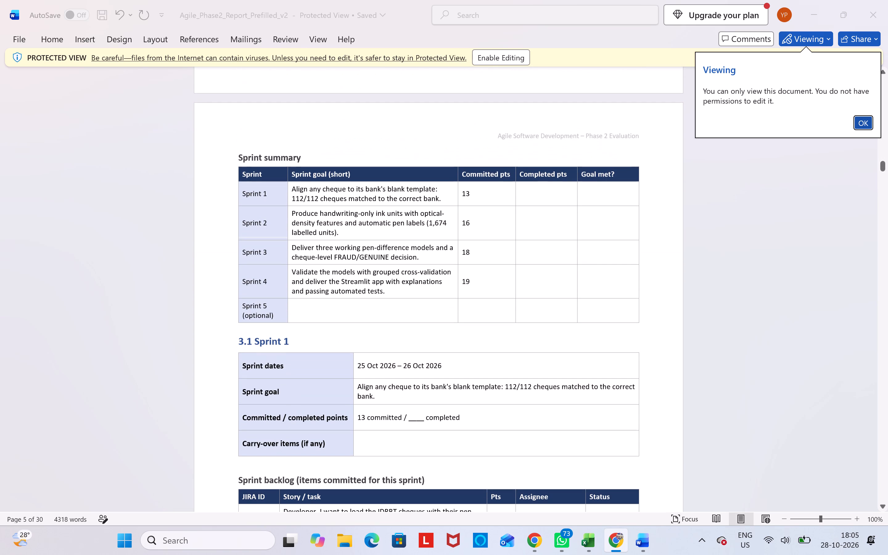
scroll(671, 241, "down", 2)
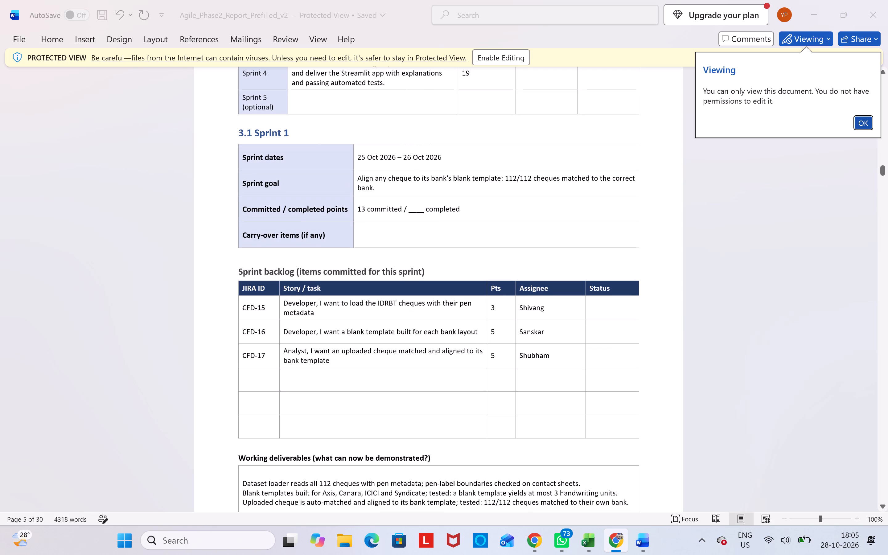
scroll(671, 241, "down", 1)
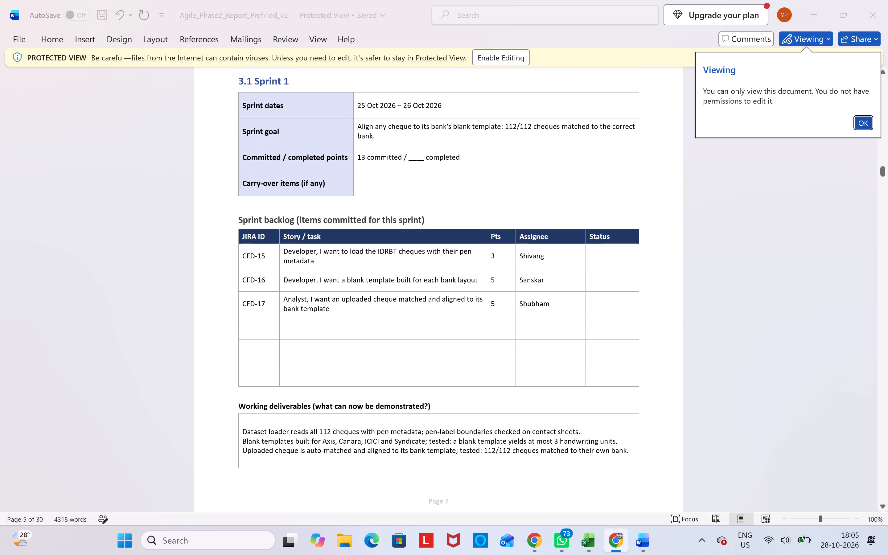
left_click(619, 268)
scroll(619, 264, "down", 2)
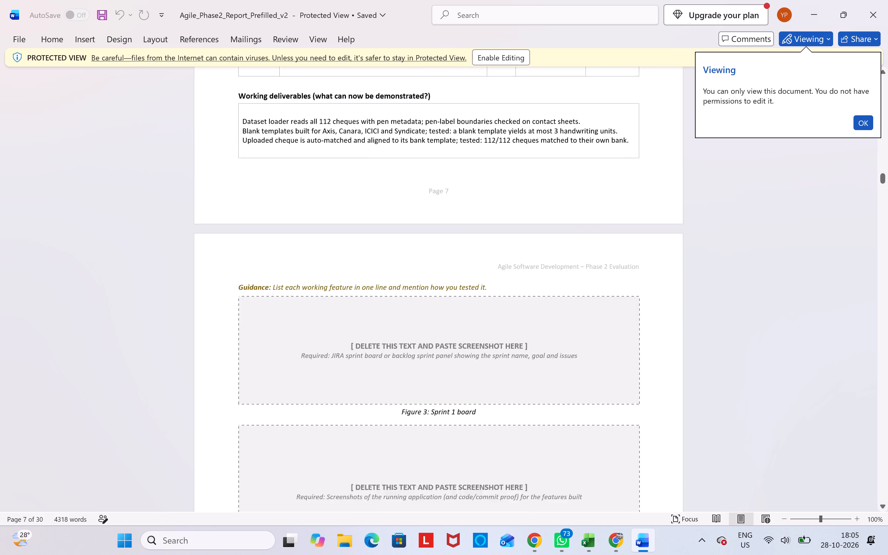
scroll(619, 264, "down", 5)
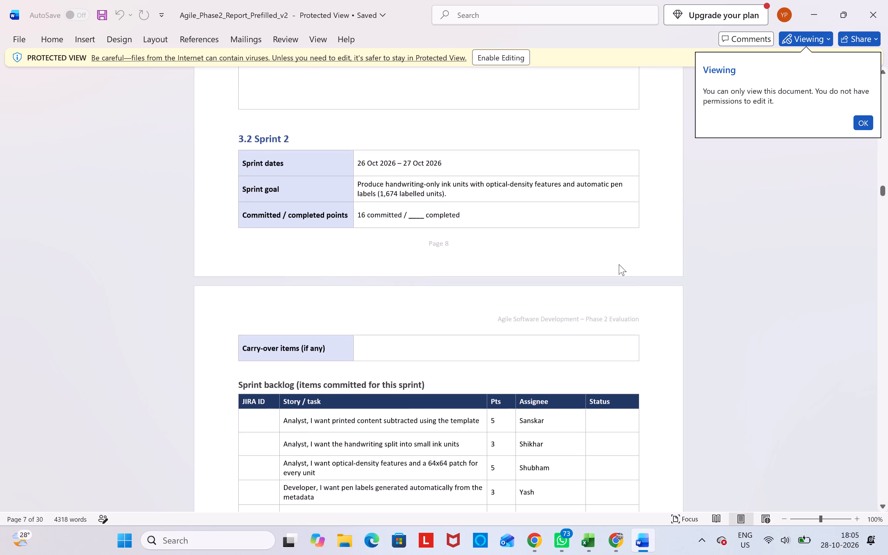
scroll(619, 264, "down", 11)
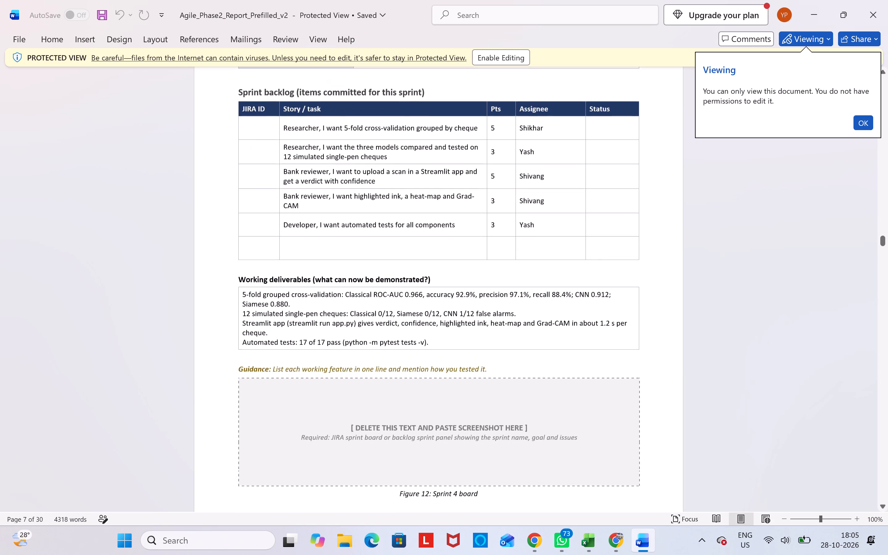
Read the Overall progress section and the lab-wise JIRA sections from L1 through L4 for required tasks and evidence.
scroll(619, 264, "down", 3)
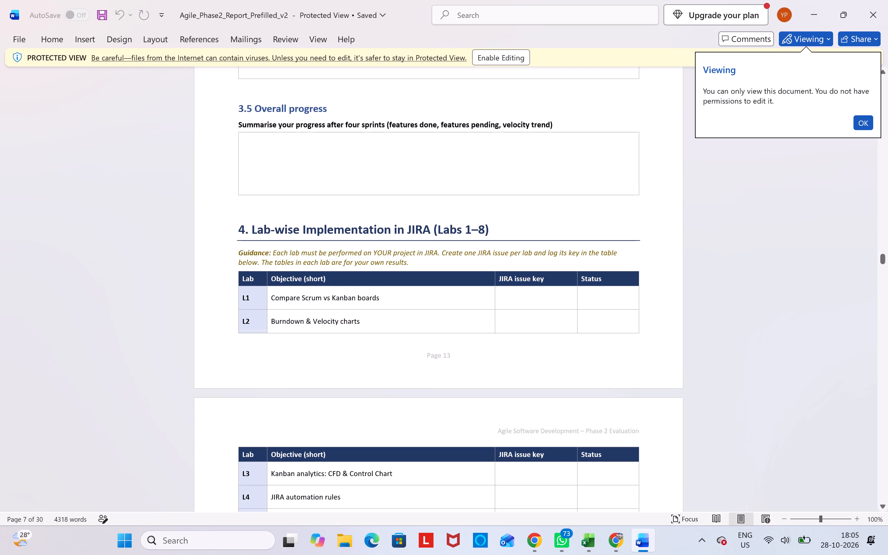
scroll(619, 264, "down", 1)
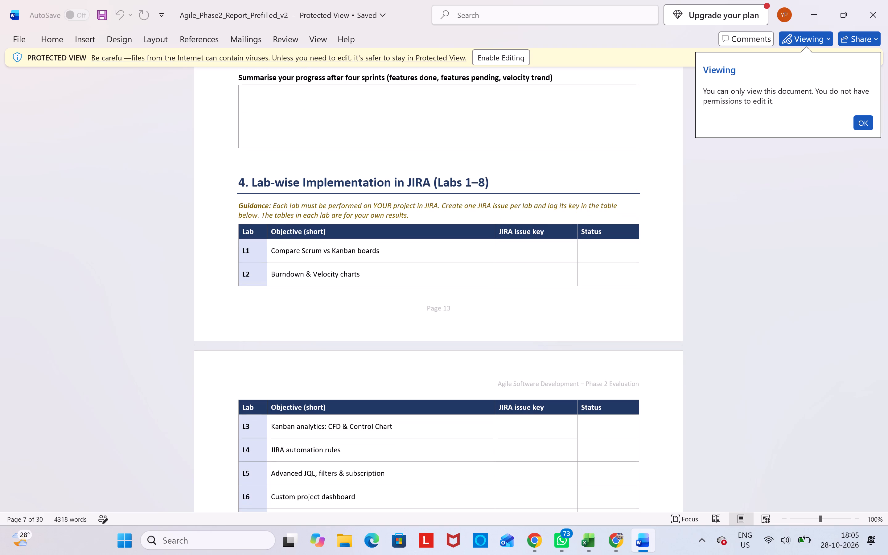
scroll(619, 264, "down", 2)
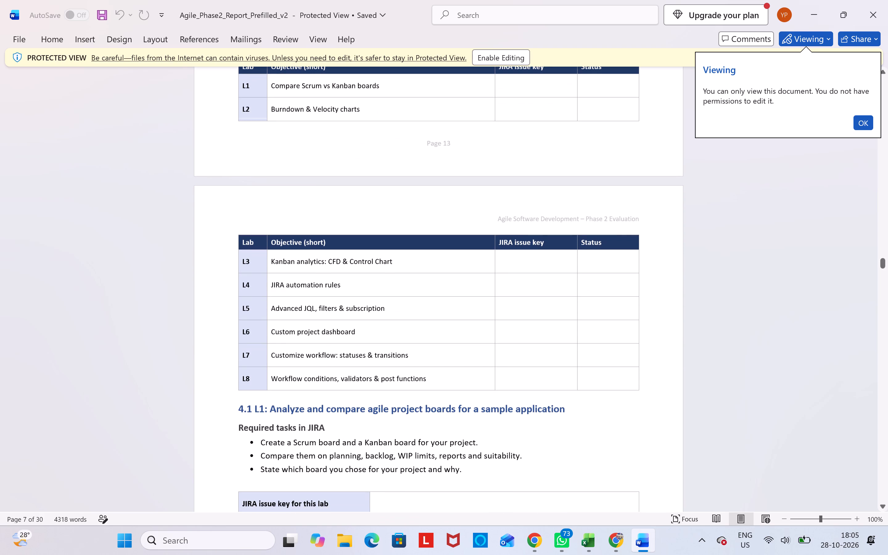
scroll(619, 264, "down", 1)
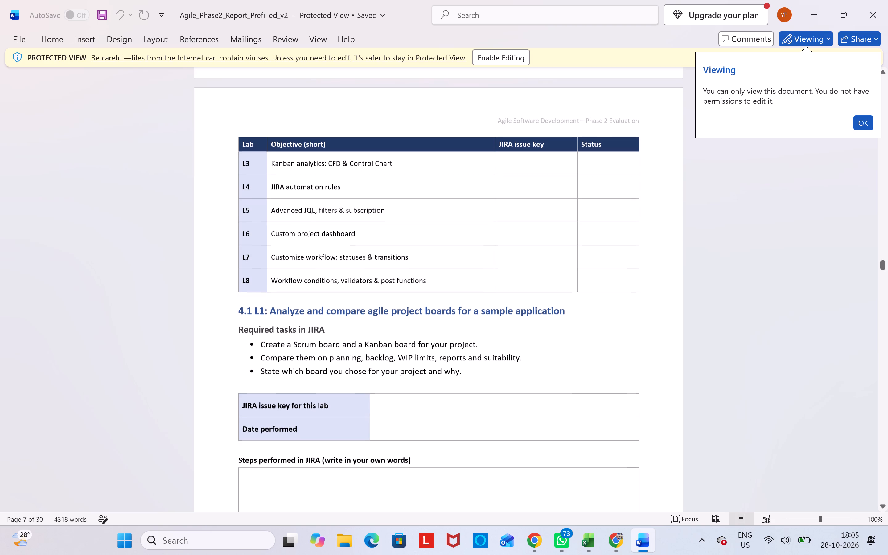
scroll(619, 264, "down", 2)
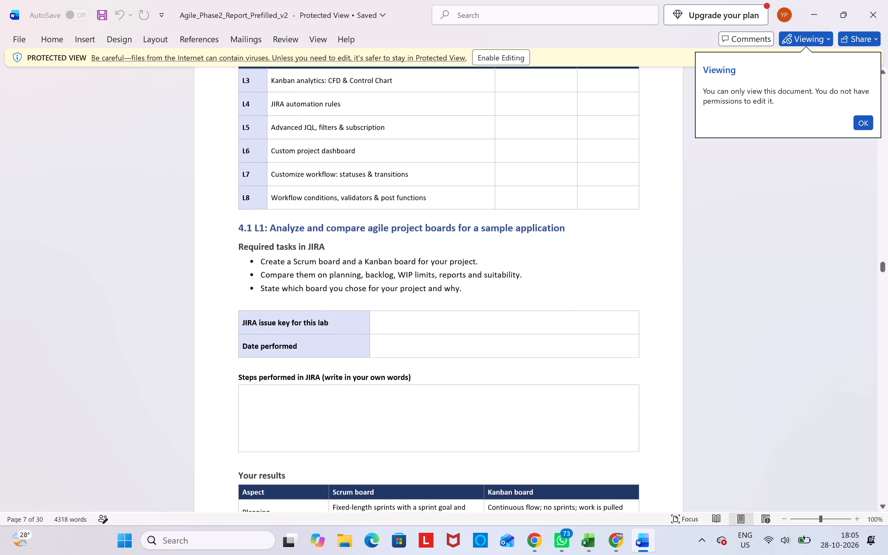
scroll(619, 264, "down", 1)
scroll(619, 264, "up", 1)
scroll(619, 264, "down", 4)
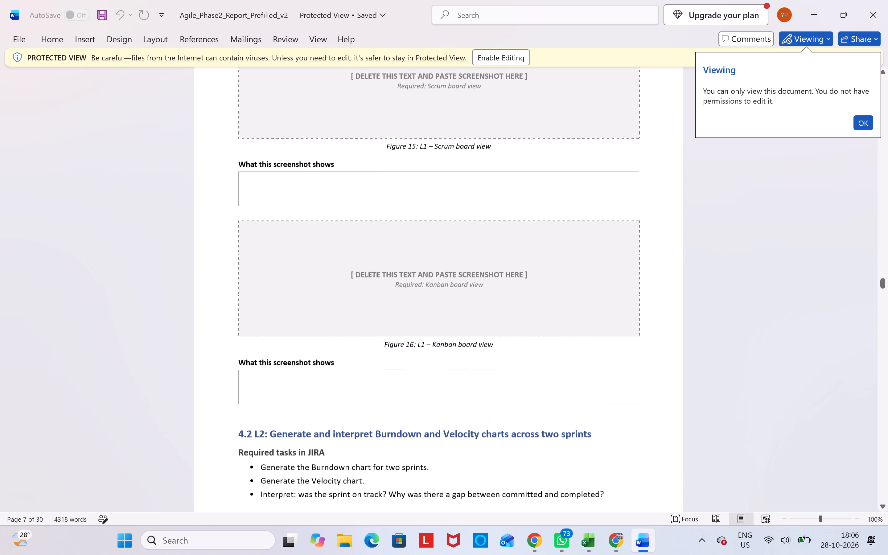
scroll(619, 264, "down", 8)
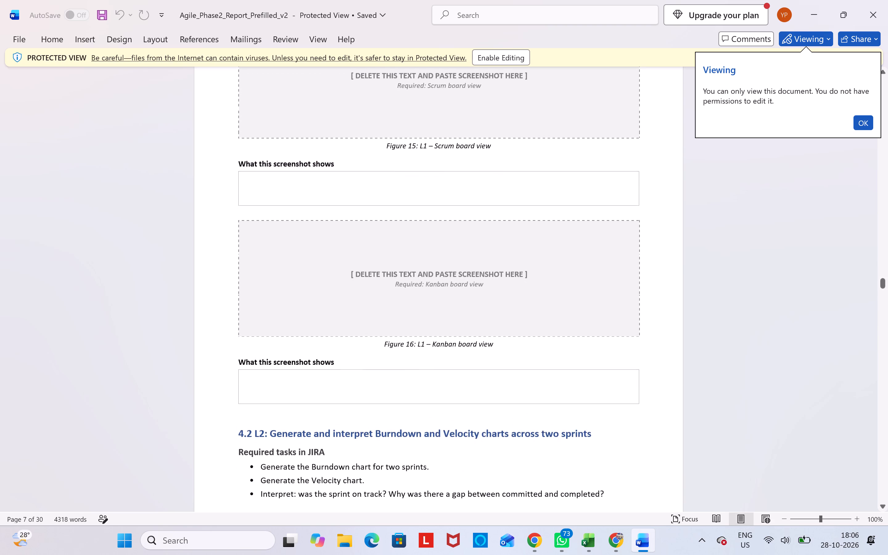
scroll(619, 264, "down", 8)
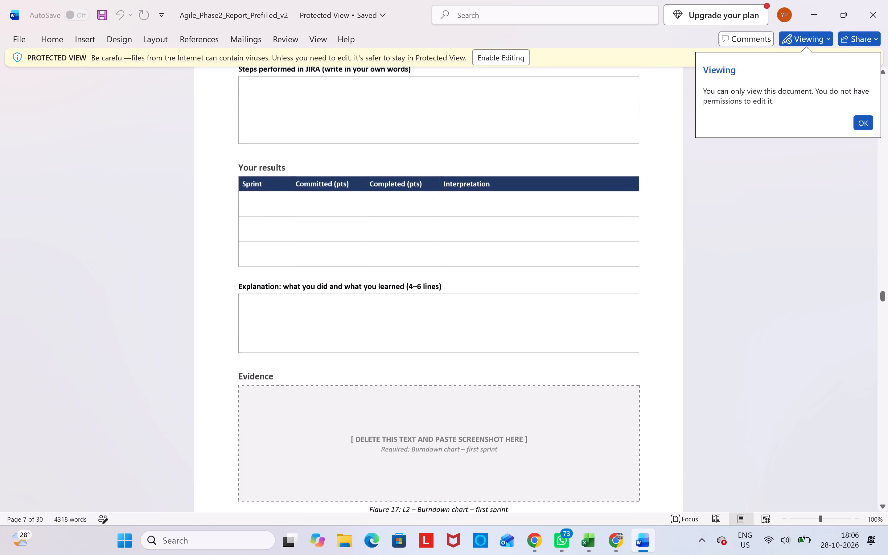
scroll(619, 264, "down", 8)
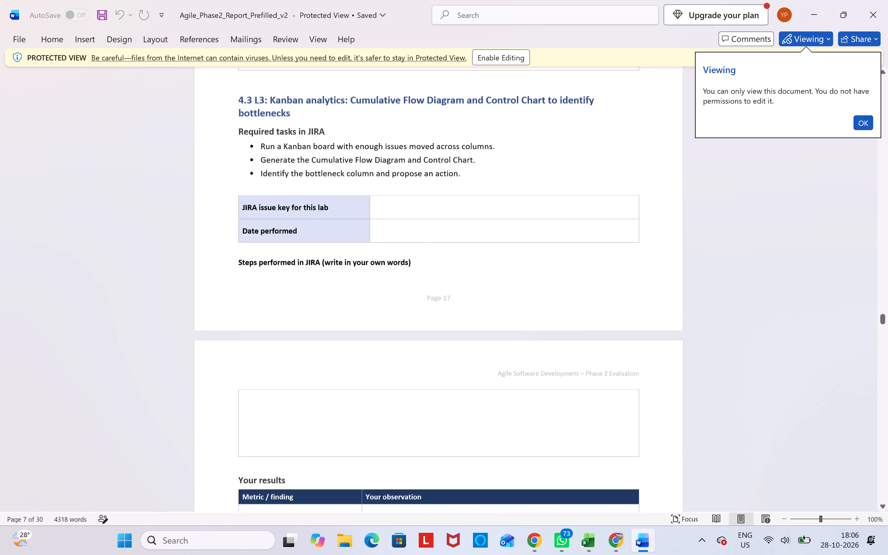
scroll(619, 264, "down", 8)
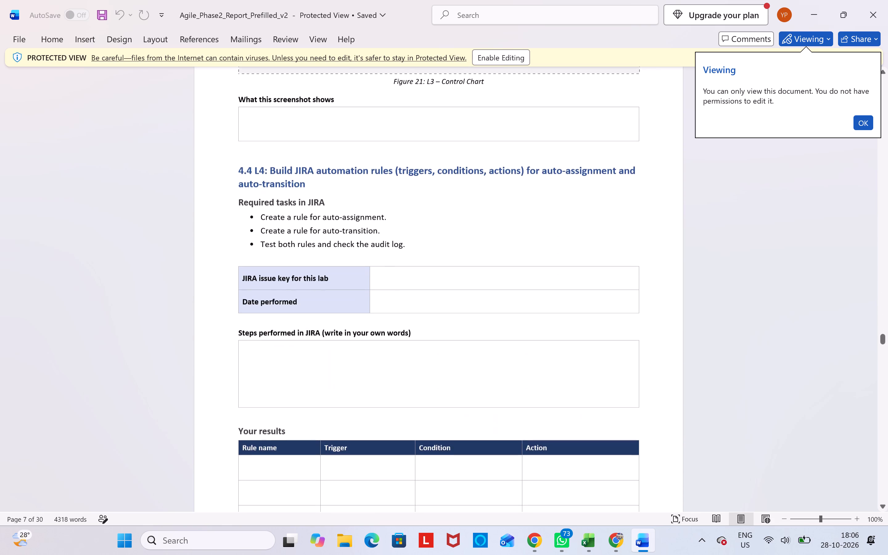
Skim the remaining report through the evaluator page, checking the consolidated dashboard evidence placeholders, and return to Project Overview.
scroll(619, 264, "down", 7)
scroll(619, 264, "down", 16)
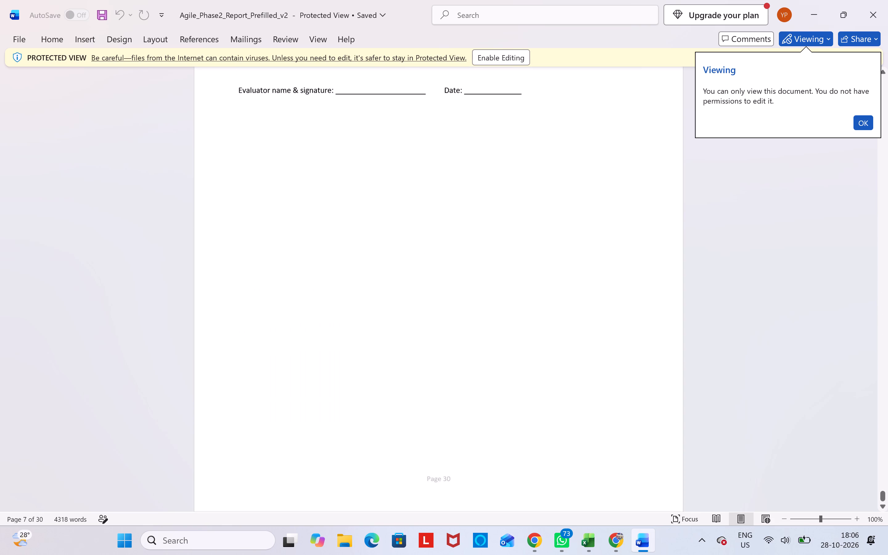
scroll(619, 264, "up", 5)
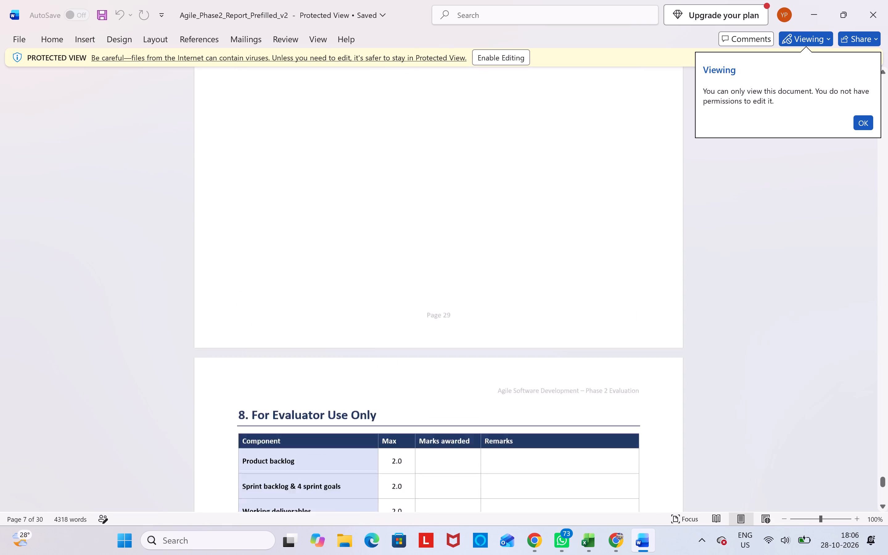
scroll(619, 264, "up", 4)
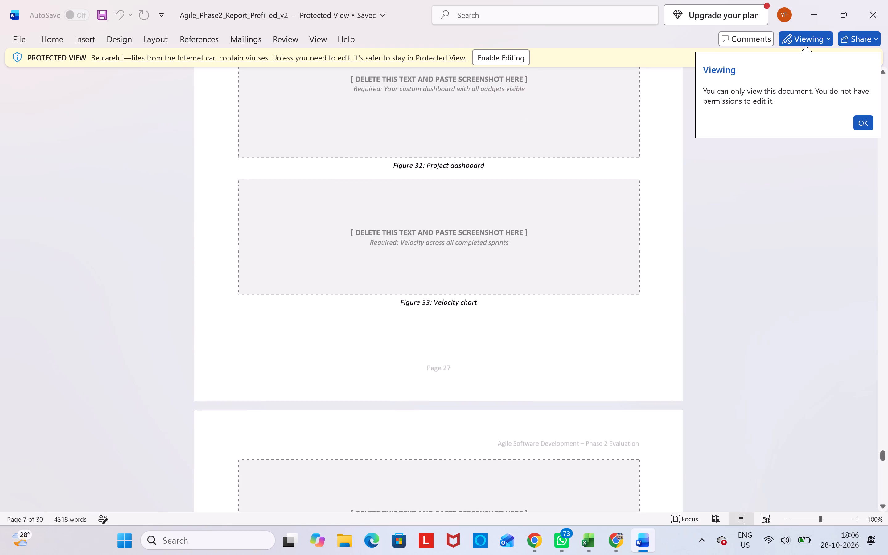
scroll(619, 264, "up", 16)
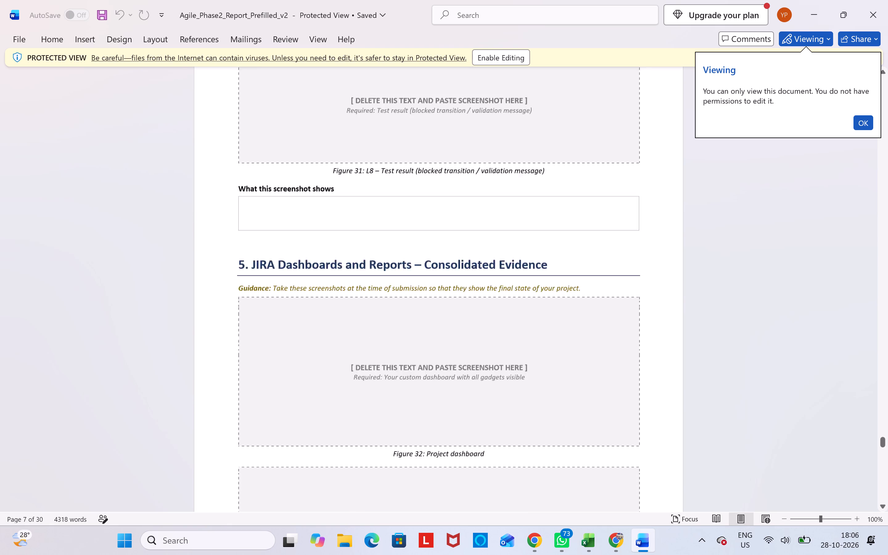
scroll(619, 264, "up", 20)
scroll(619, 264, "up", 17)
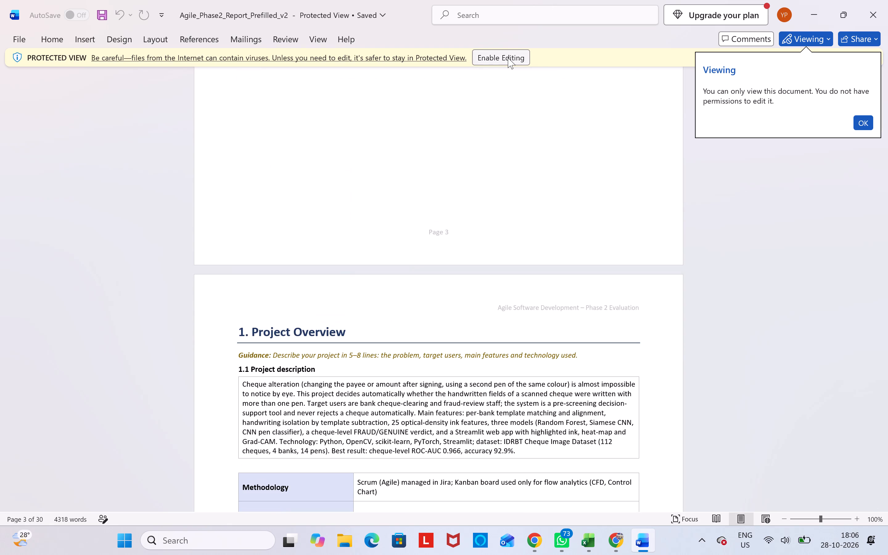
Enable editing of the protected report and agree to update the document's fields.
left_click(508, 58)
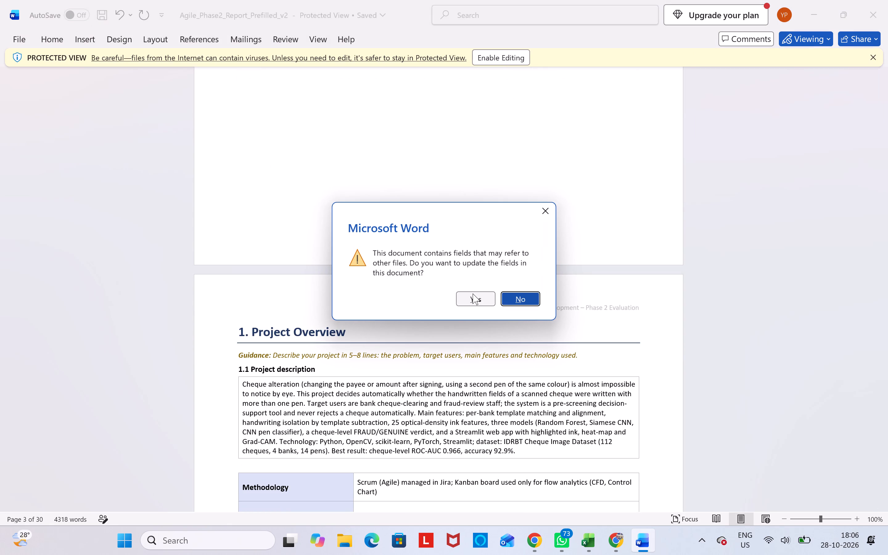
left_click(472, 296)
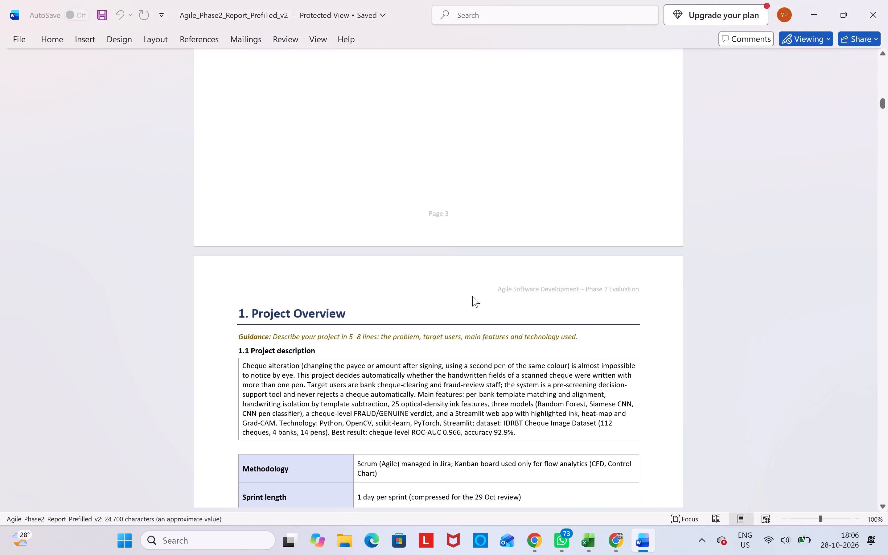
Enter the student's name in the Student name row of the cover page table.
scroll(504, 275, "up", 7)
scroll(504, 275, "down", 1)
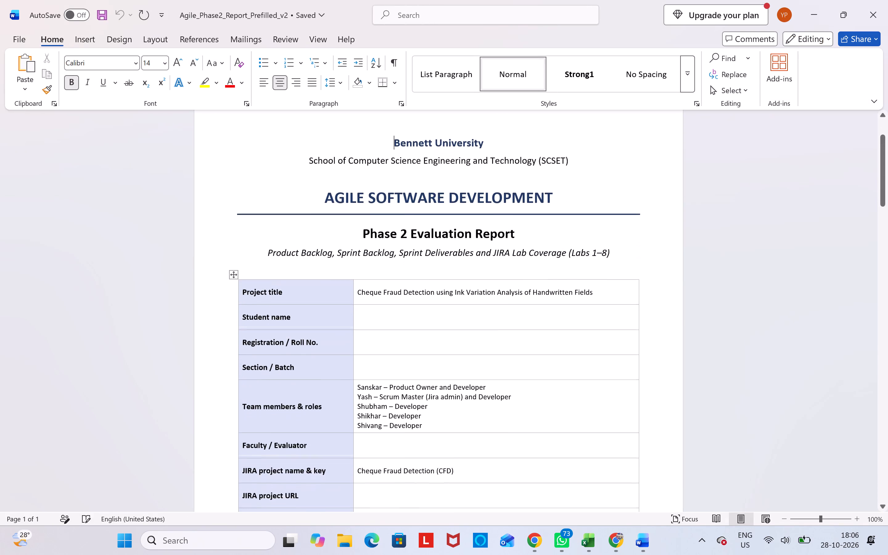
scroll(504, 275, "down", 1)
left_click(476, 268)
left_click(476, 268)
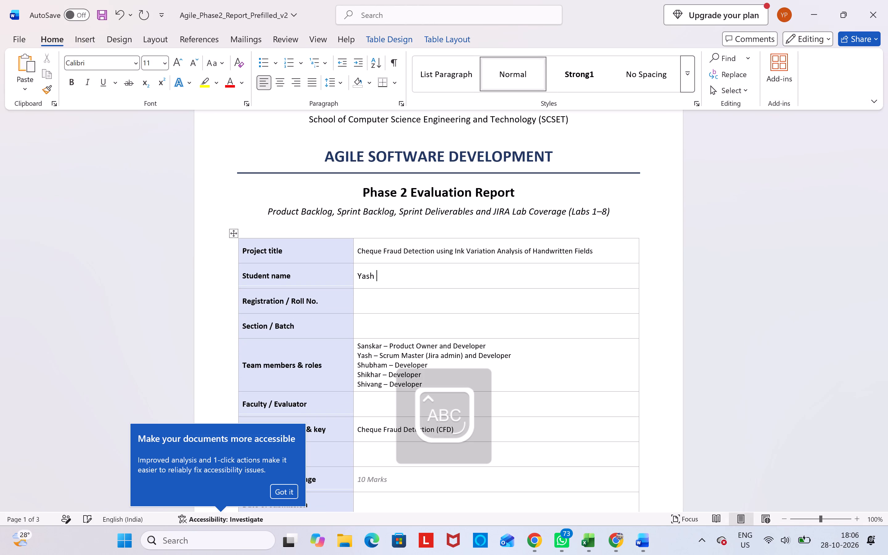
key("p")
key("BackSpace")
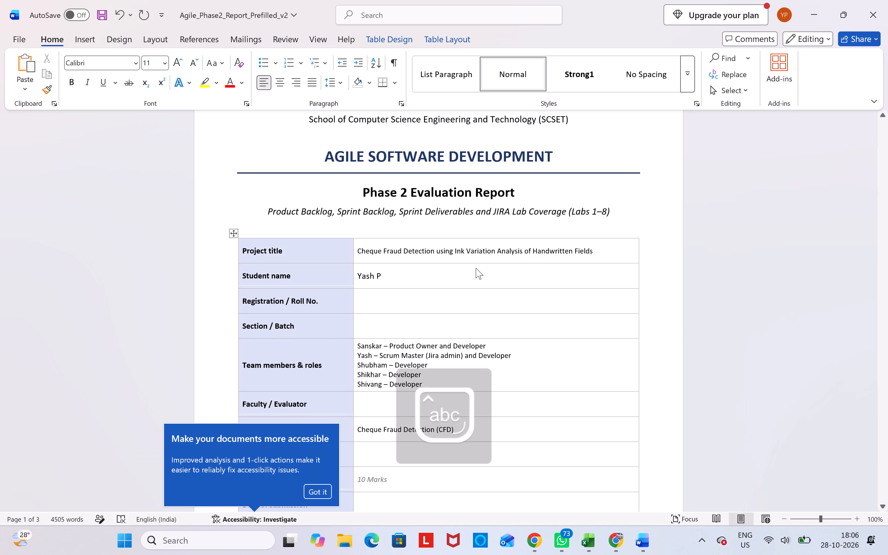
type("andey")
Enter the student's registration number in the Registration / Roll No. row of the cover page table.
left_click(432, 303)
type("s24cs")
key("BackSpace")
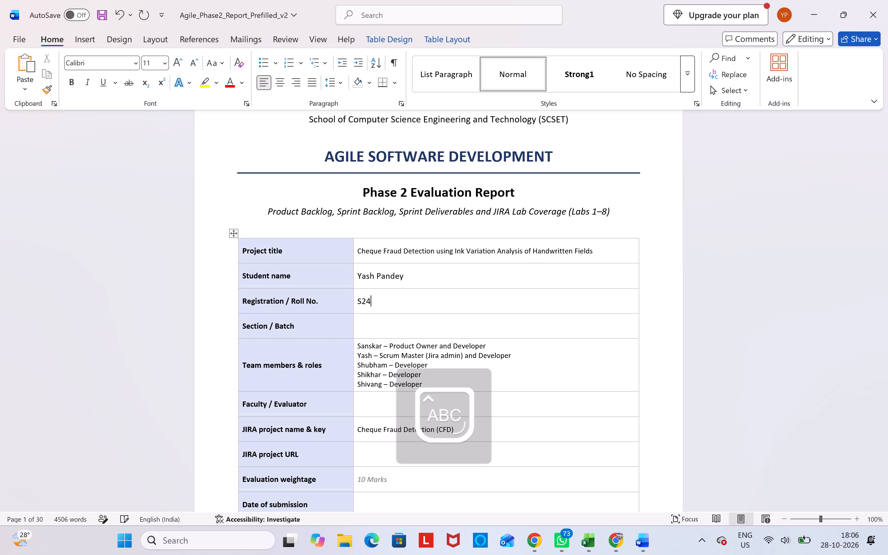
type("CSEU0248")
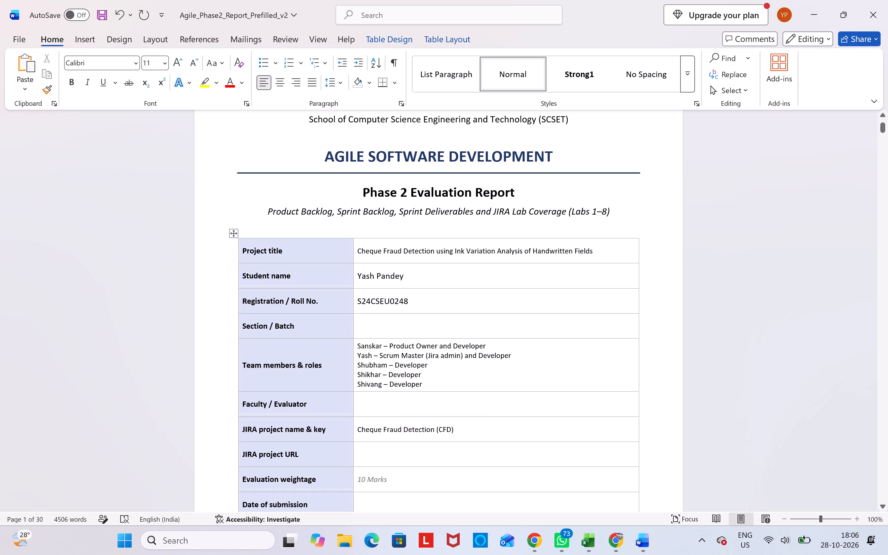
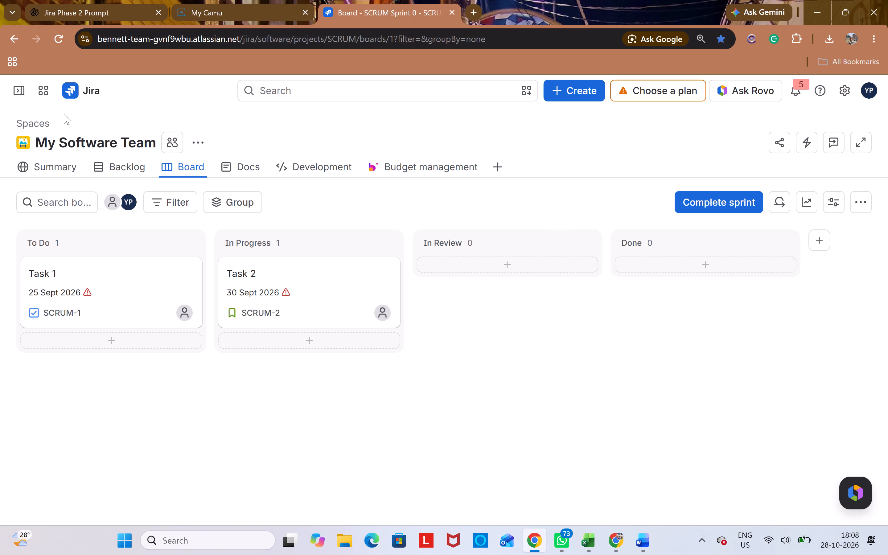
Switch Jira from My Software Team to the Cheque Fraud Detection space and keep the navigation sidebar expanded.
left_click(52, 90)
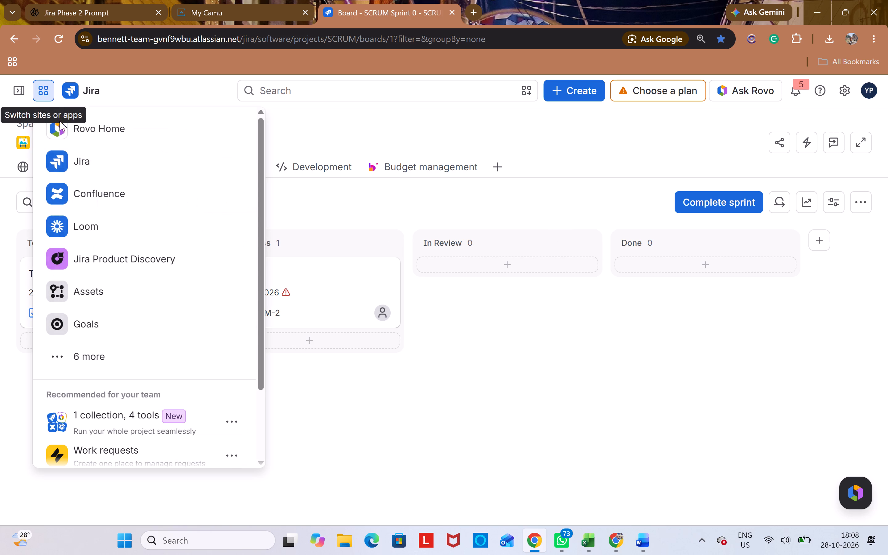
left_click(351, 156)
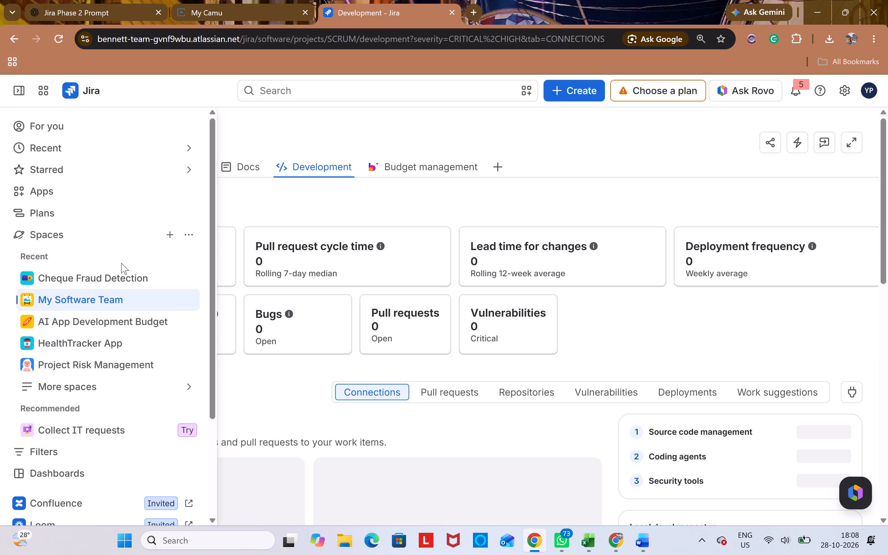
left_click(127, 292)
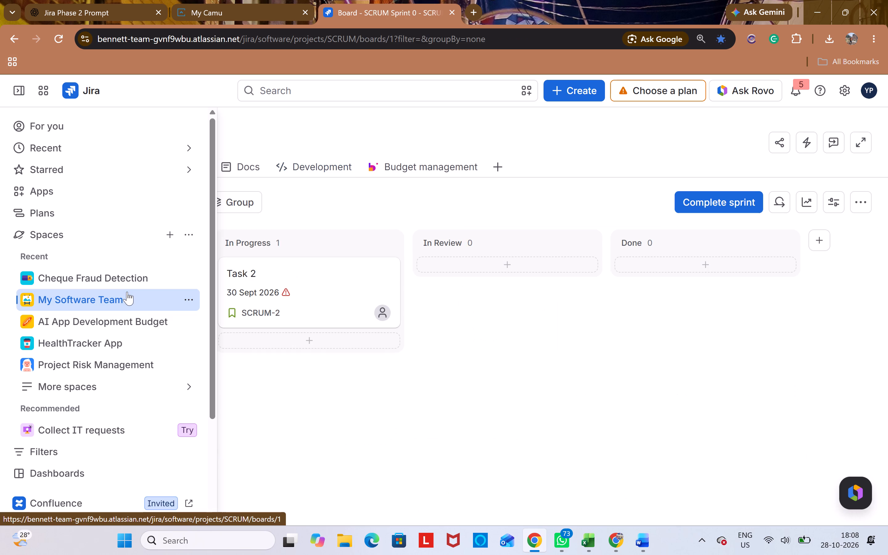
left_click(134, 272)
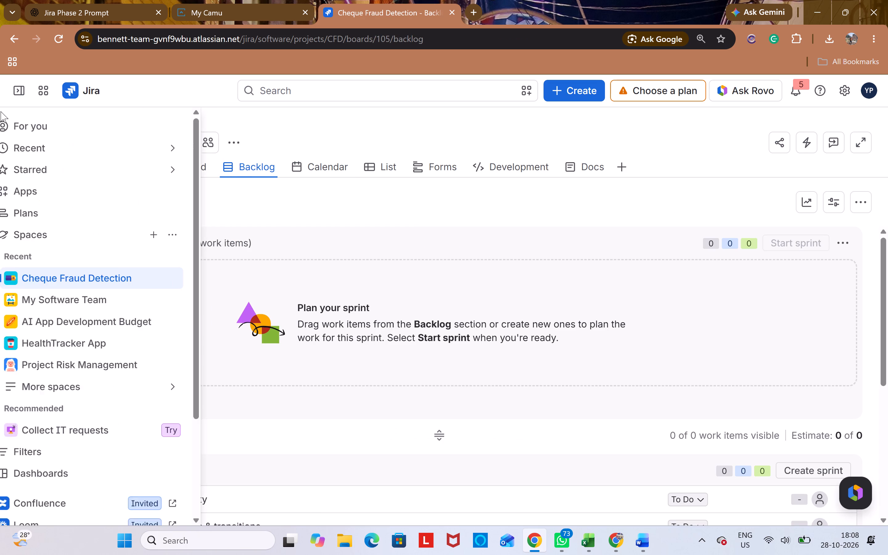
left_click(24, 91)
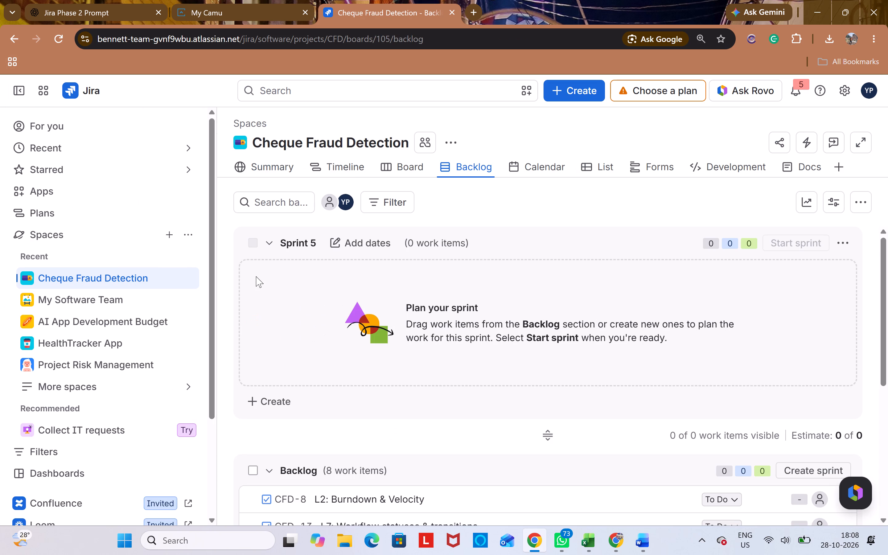
Look through the Backlog, Calendar and Board views of the Cheque Fraud Detection space.
scroll(432, 378, "down", 1)
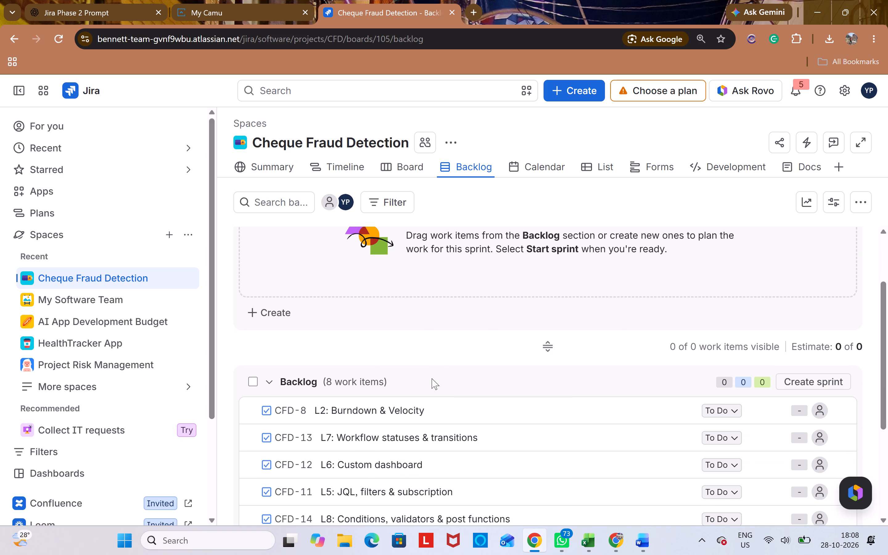
scroll(432, 378, "up", 4)
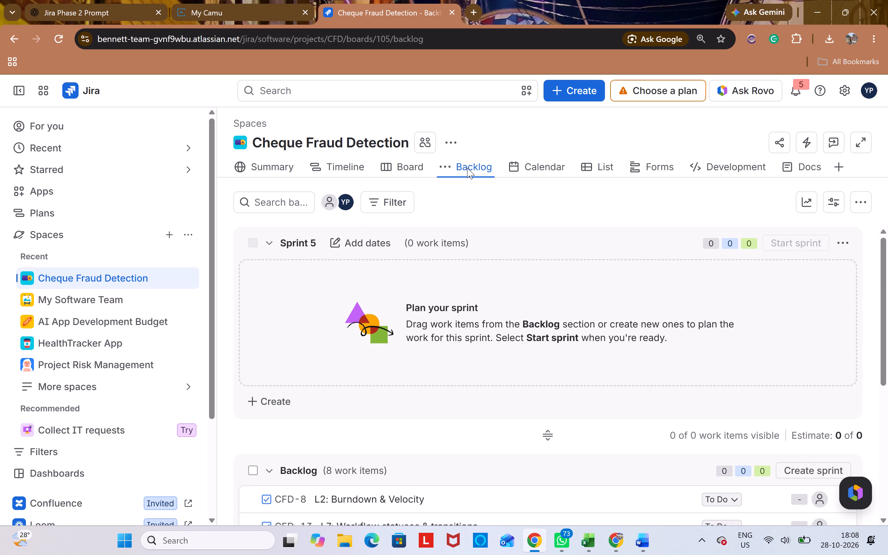
left_click(530, 164)
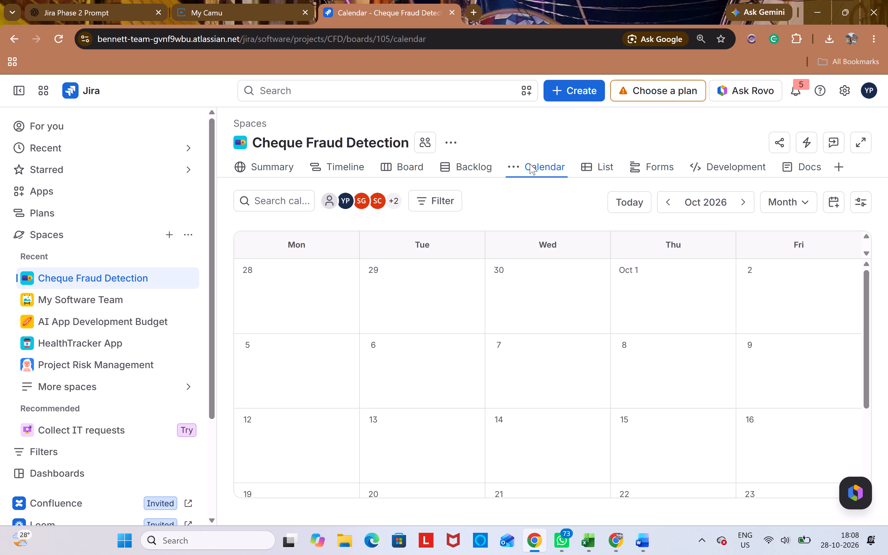
left_click(465, 162)
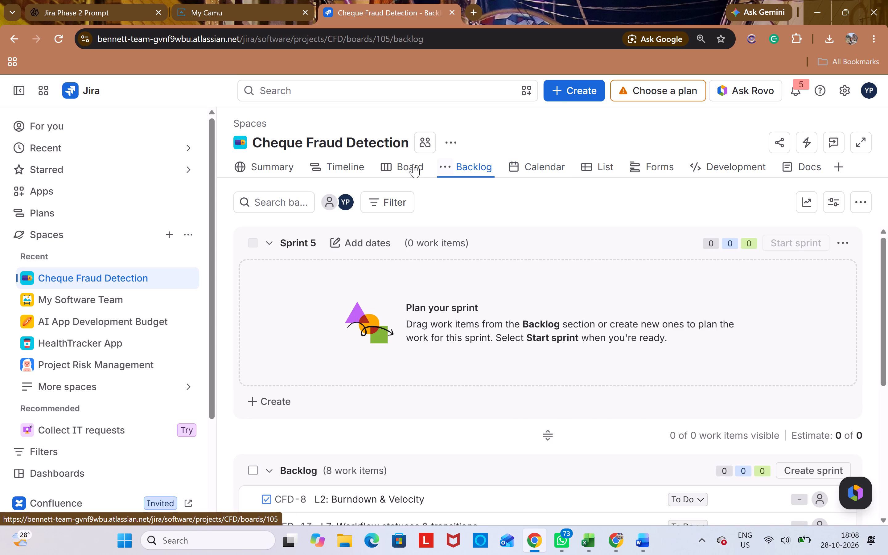
left_click(413, 164)
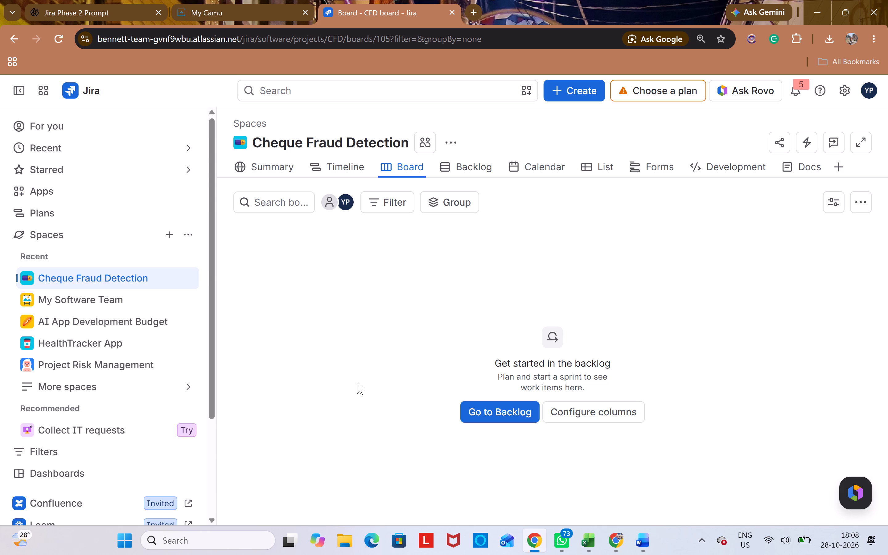
Check the report's cover page table in Word for the fields still empty, and return to the Jira board in Chrome.
left_click(622, 546)
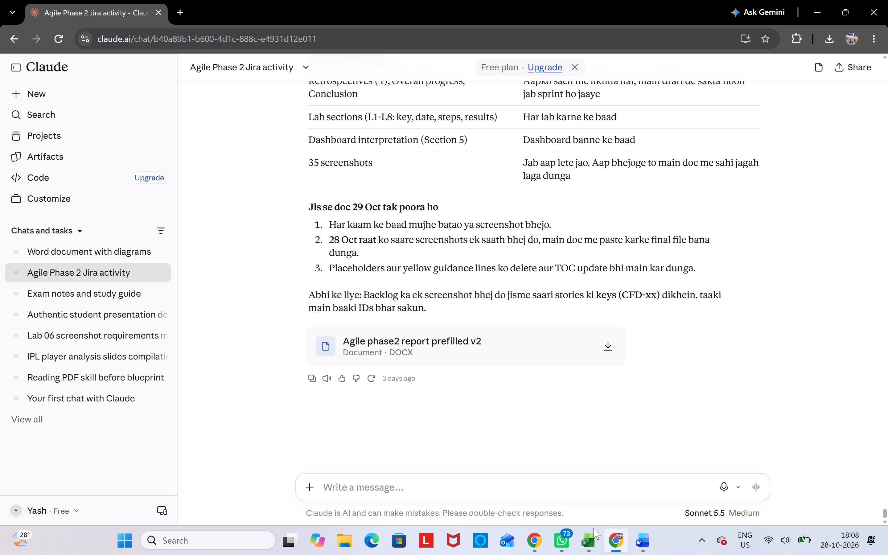
left_click(646, 543)
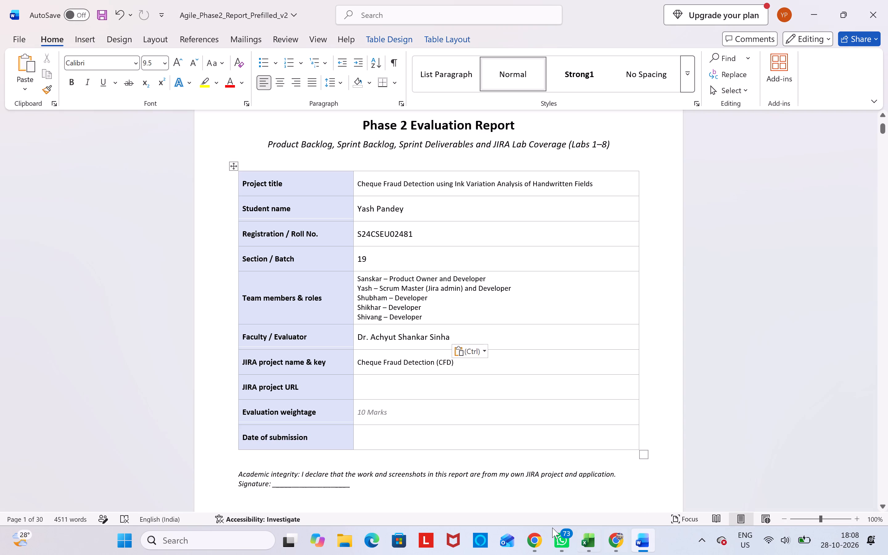
left_click(603, 543)
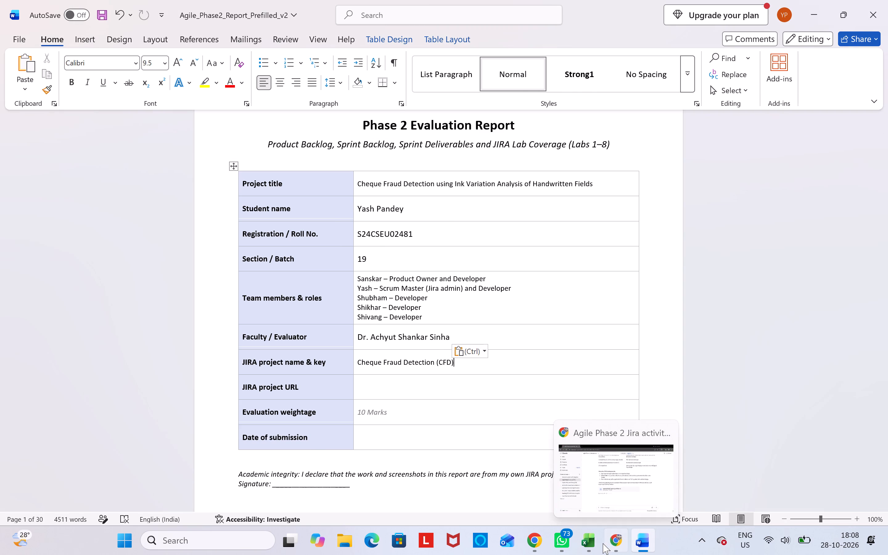
left_click(538, 541)
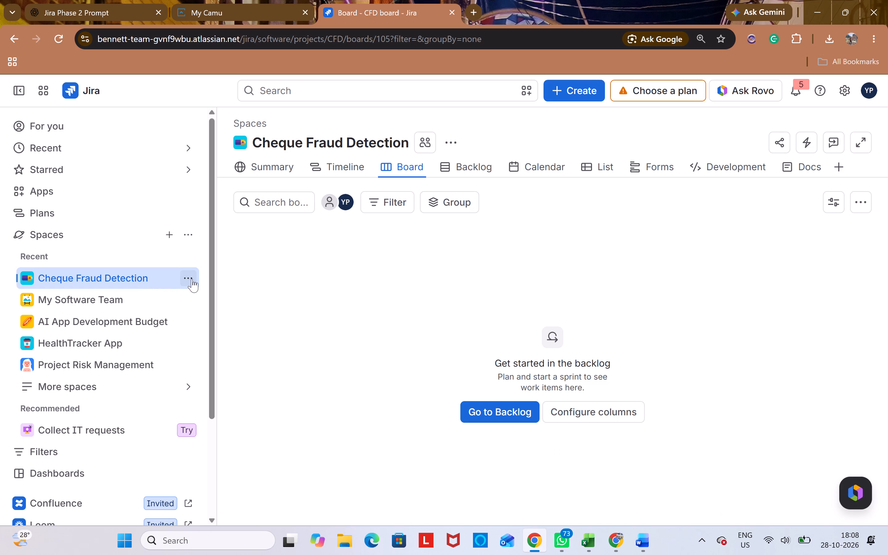
Examine the Details page in the Cheque Fraud Detection space settings and return to the board.
left_click(192, 279)
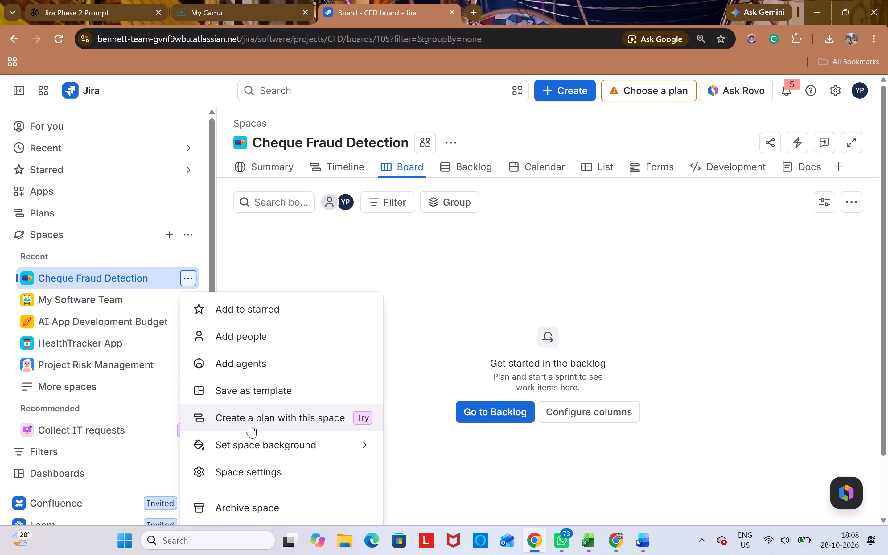
scroll(276, 444, "down", 1)
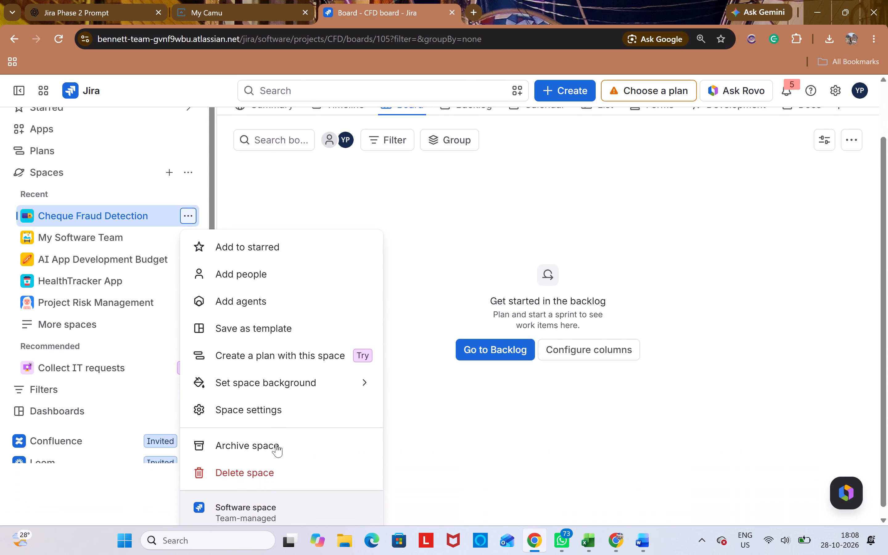
left_click(296, 414)
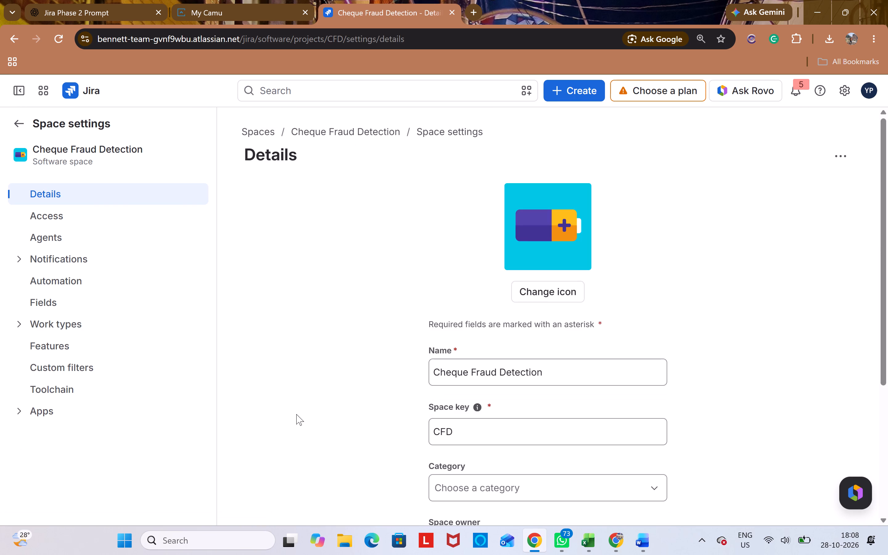
scroll(381, 446, "down", 2)
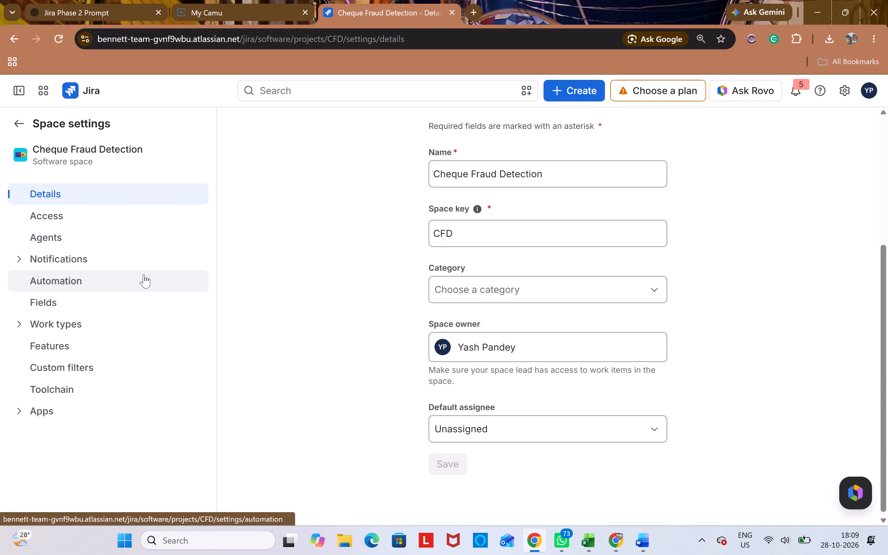
left_click(10, 121)
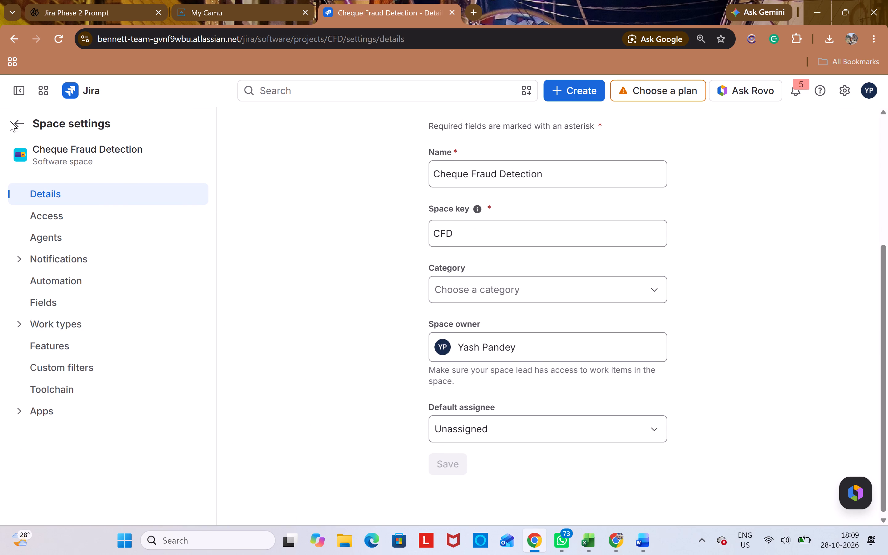
left_click(21, 120)
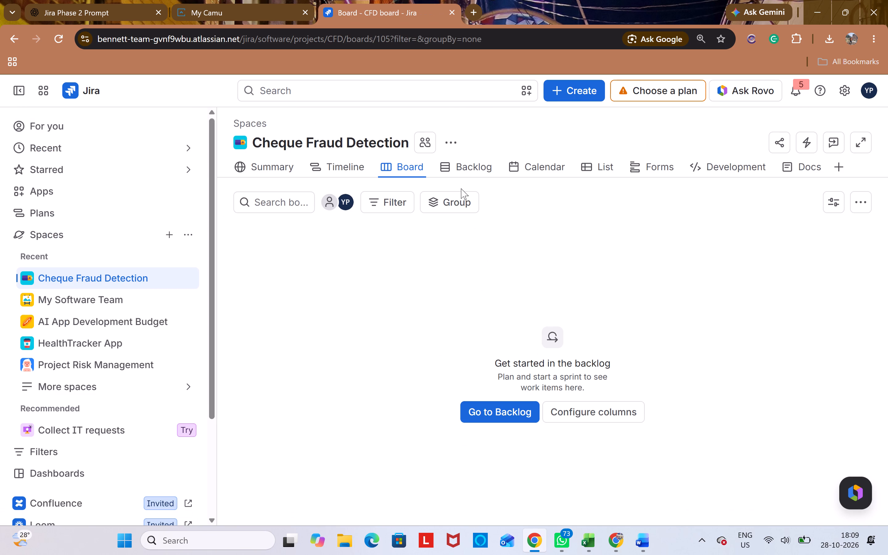
Copy the Cheque Fraud Detection board's share link and paste it into the JIRA project URL row of Word's cover page table.
left_click(789, 147)
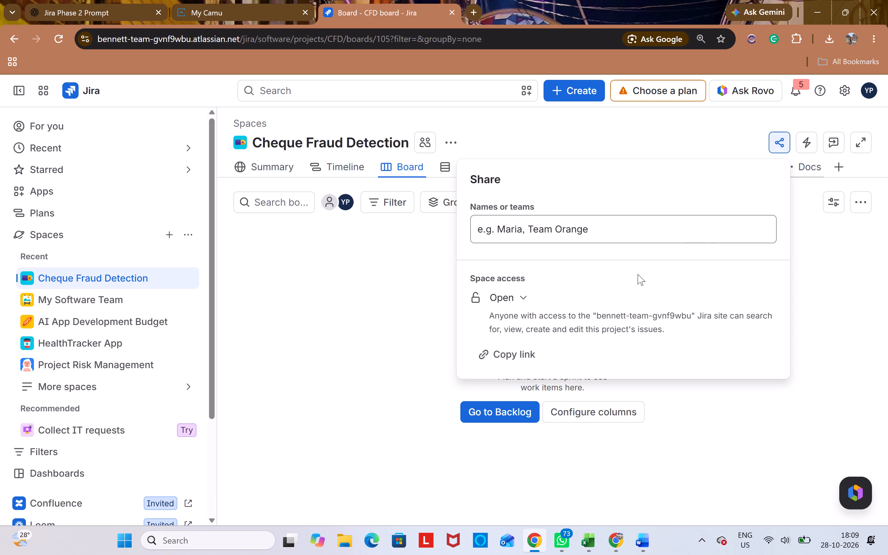
left_click(538, 359)
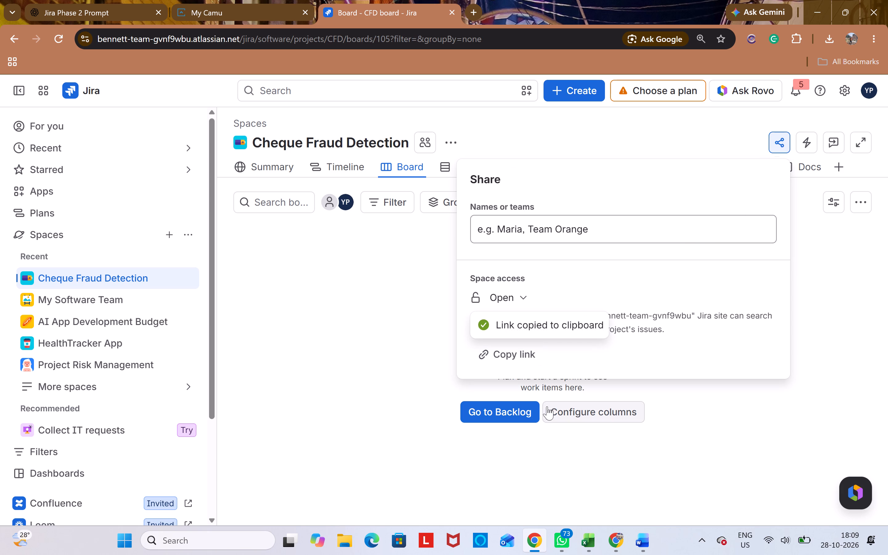
left_click(634, 541)
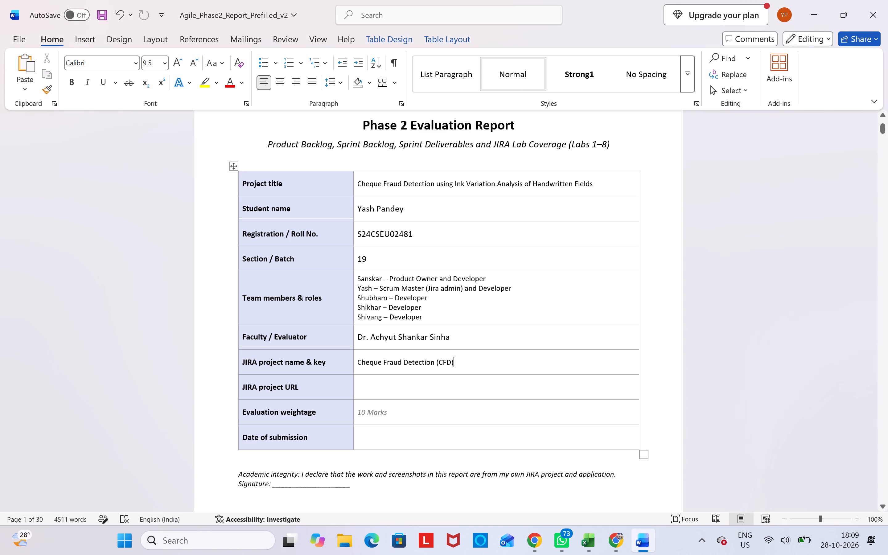
left_click(482, 388)
key("ctrl+v")
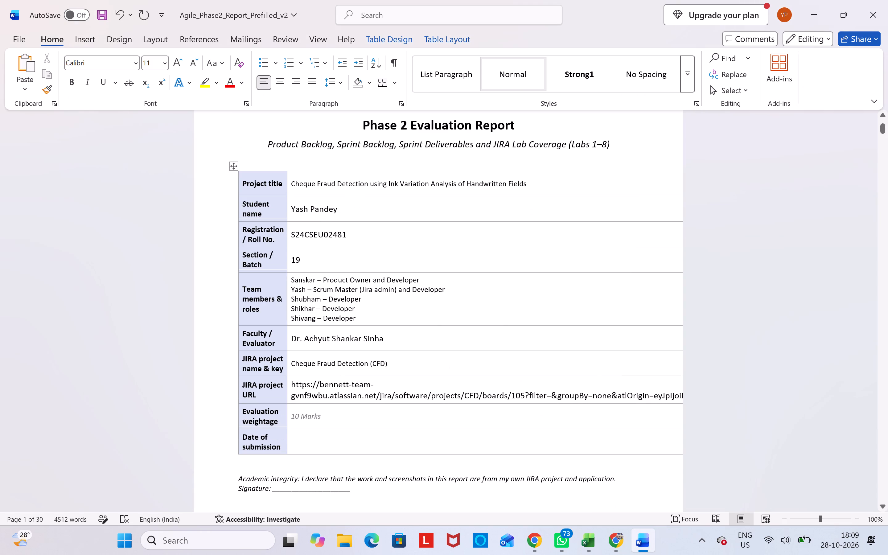
Set Date of submission to 29 October 2026 in the cover page table.
scroll(467, 391, "down", 2)
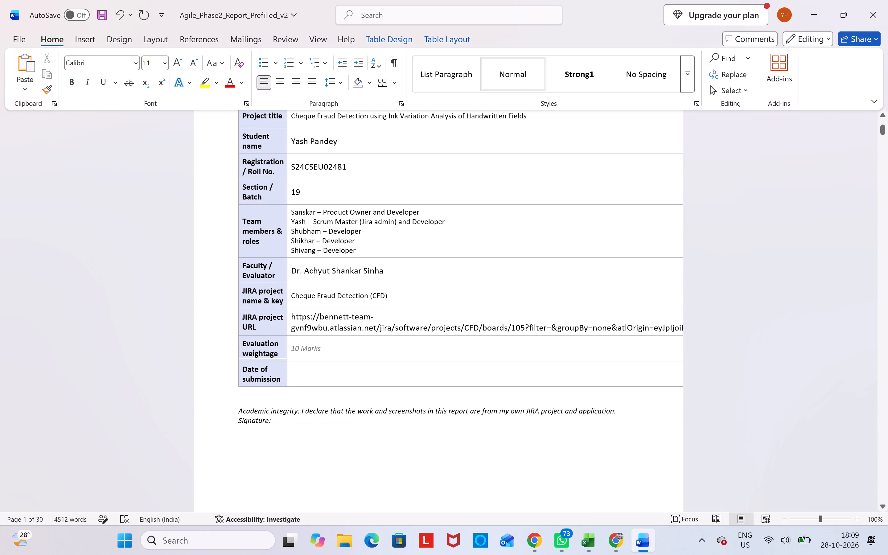
left_click(405, 370)
type("29")
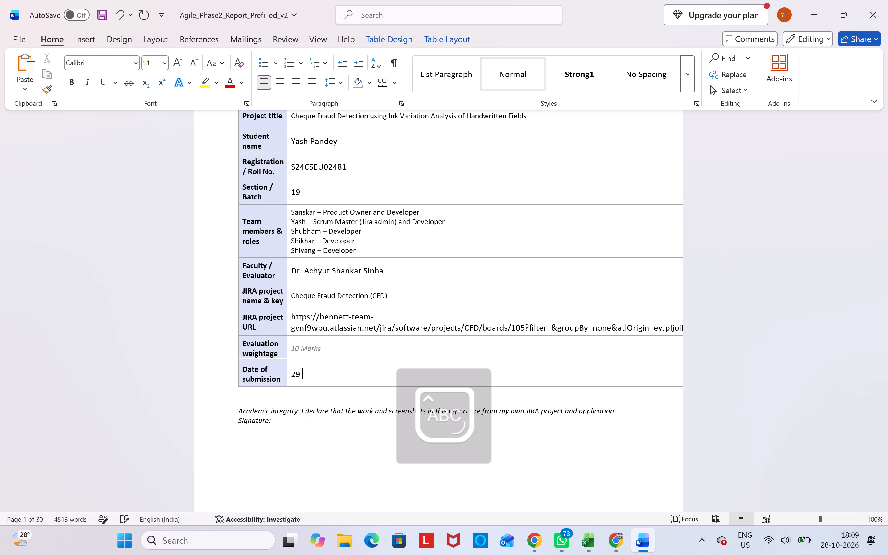
type("ctober 2026")
Review the Instructions for Students page and the Table of Contents page after the cover page.
scroll(405, 370, "down", 5)
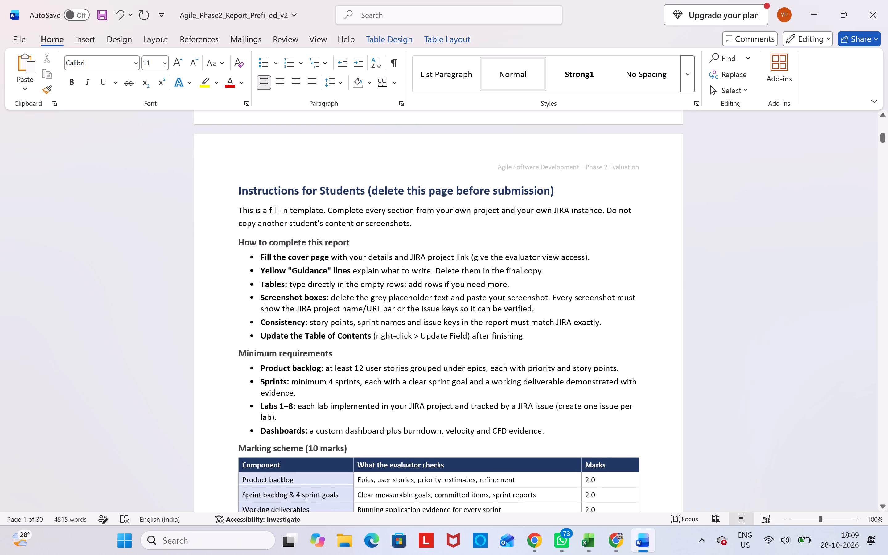
left_click(469, 224)
left_click(640, 146)
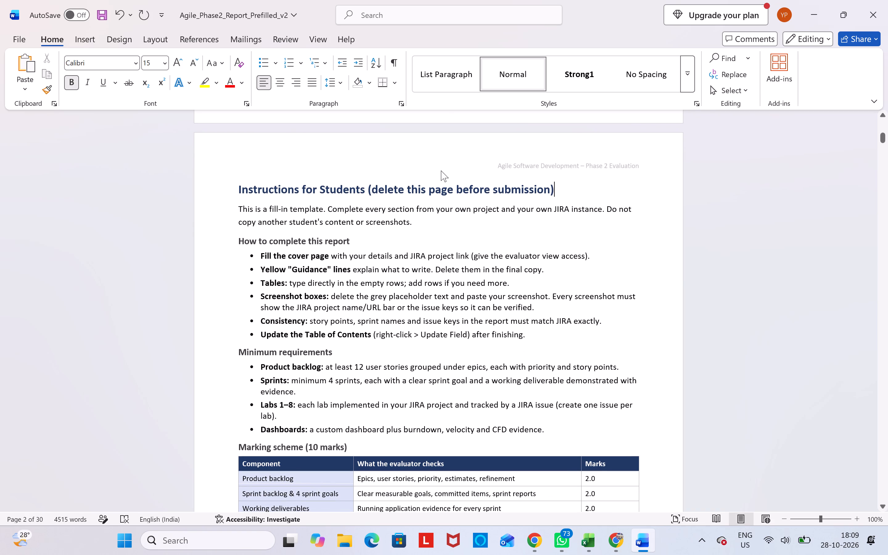
right_click(566, 380)
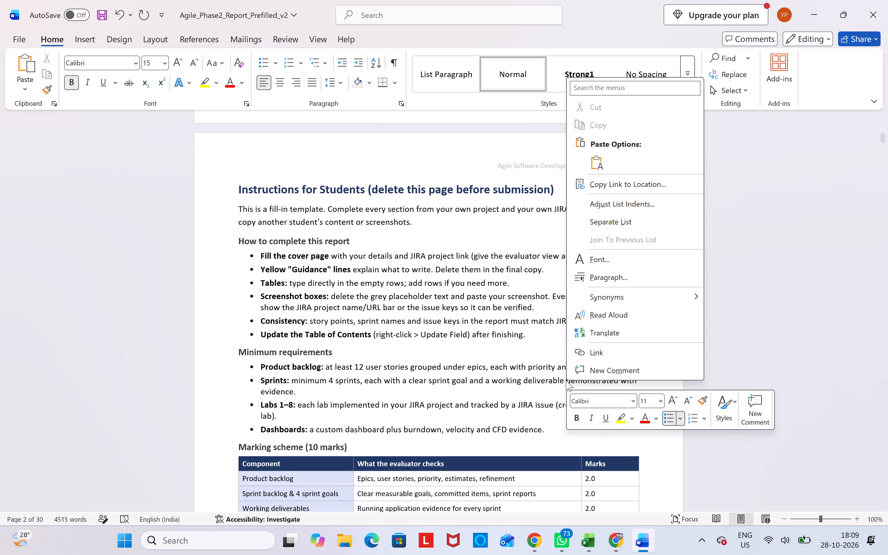
left_click(874, 382)
scroll(627, 411, "down", 5, "ctrl")
left_click(627, 411)
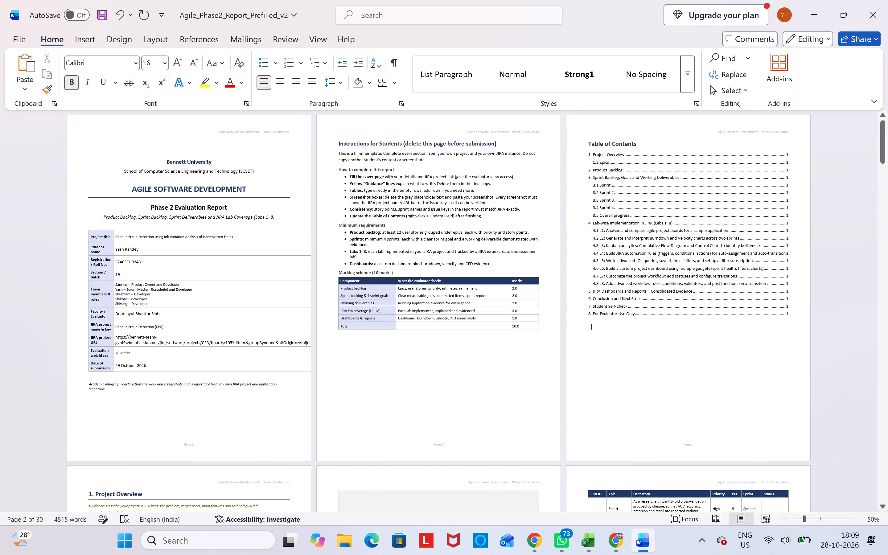
Delete the entire Instructions for Students page, including its marking scheme table, so the Table of Contents follows the cover page.
left_click(547, 368)
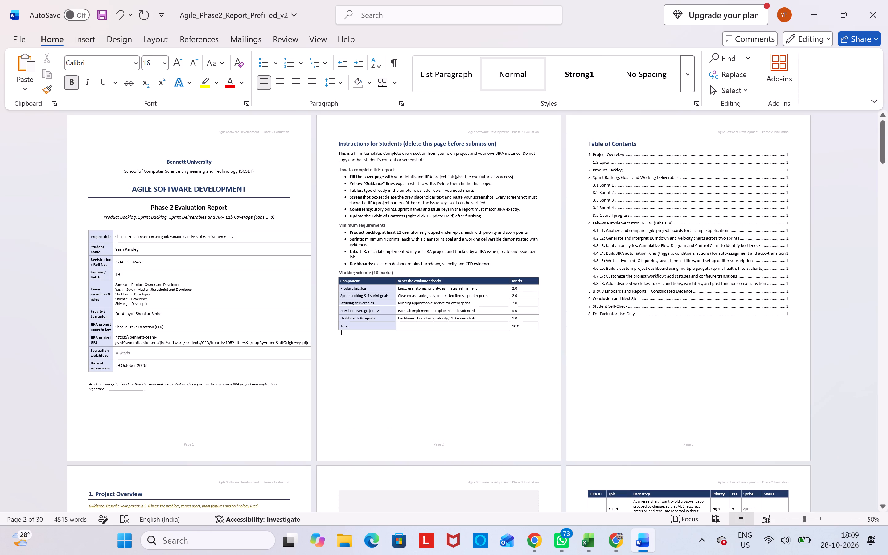
left_click(548, 139)
left_click_drag(339, 141, 547, 328)
key("BackSpace")
key("BackSpace")
key("BackSpace")
key("BackSpace")
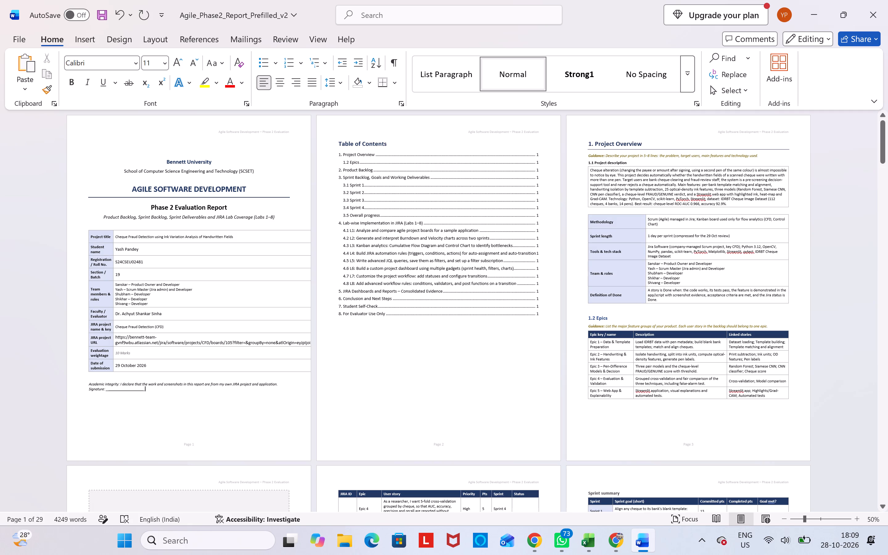
Review the report from the cover page through Project Overview and Epics to the Figure 1 screenshot placeholder.
scroll(441, 394, "up", 3, "ctrl")
scroll(441, 394, "up", 2)
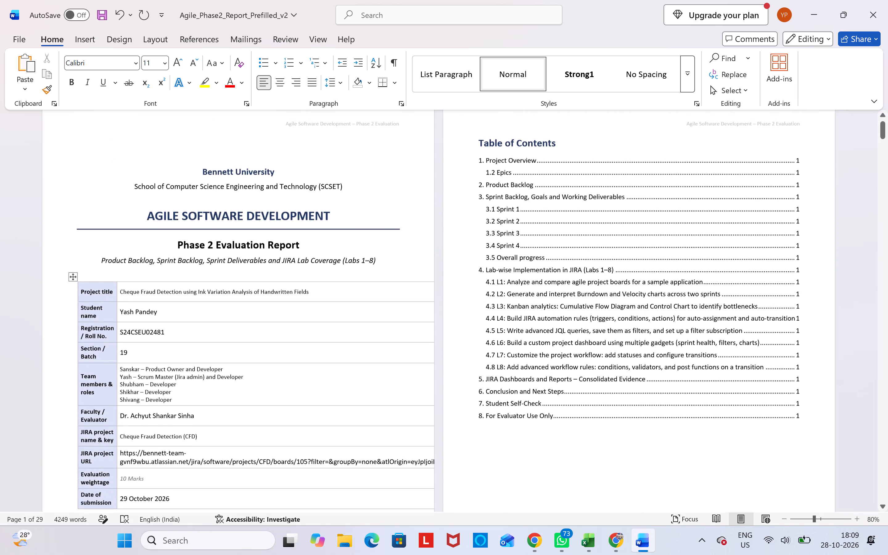
scroll(441, 394, "up", 2, "ctrl")
scroll(441, 394, "down", 2)
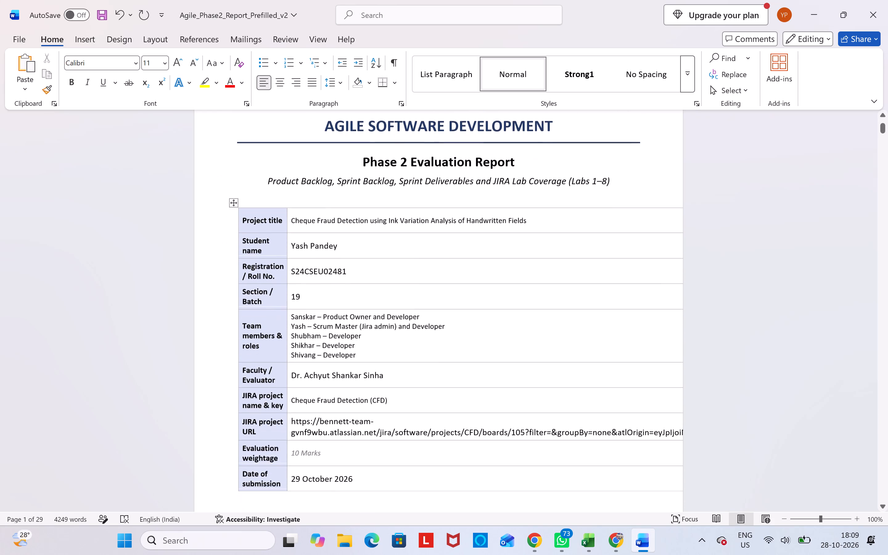
scroll(441, 394, "down", 4)
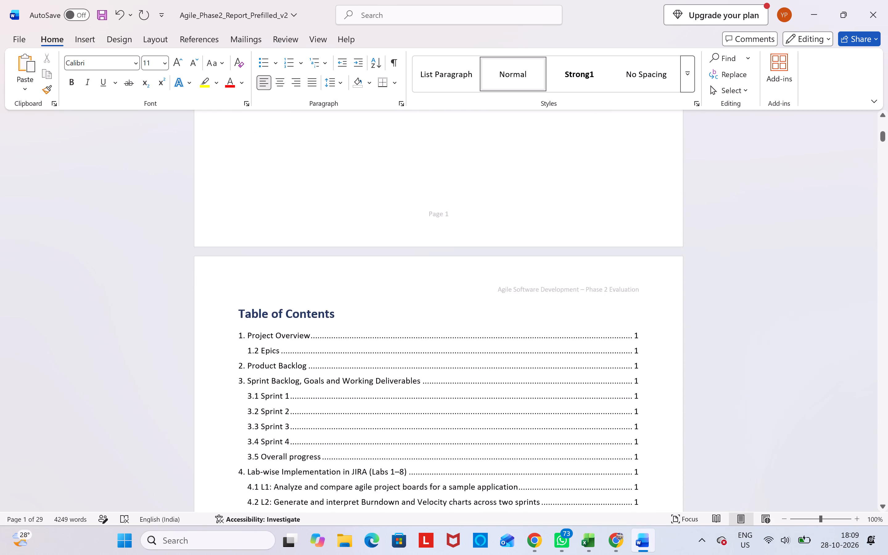
scroll(441, 394, "down", 3)
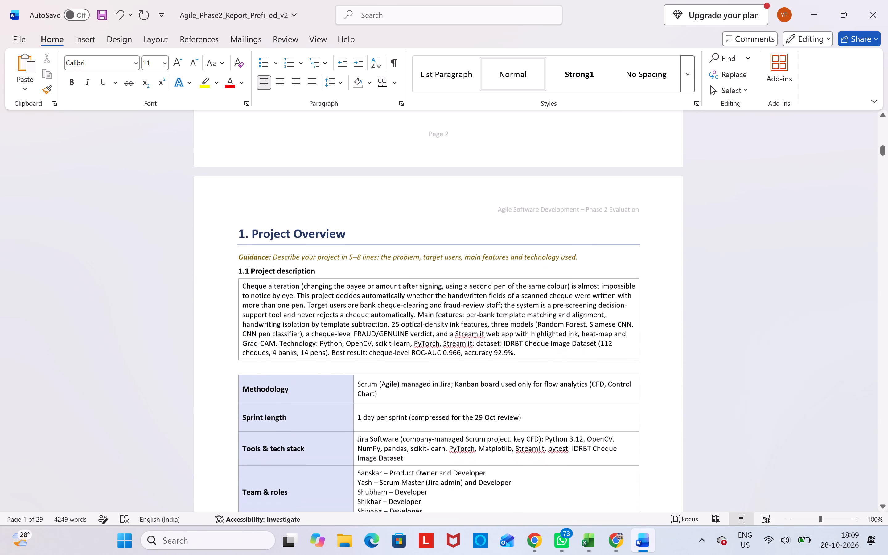
scroll(441, 394, "down", 1)
scroll(441, 394, "up", 3, "ctrl")
scroll(441, 394, "down", 1)
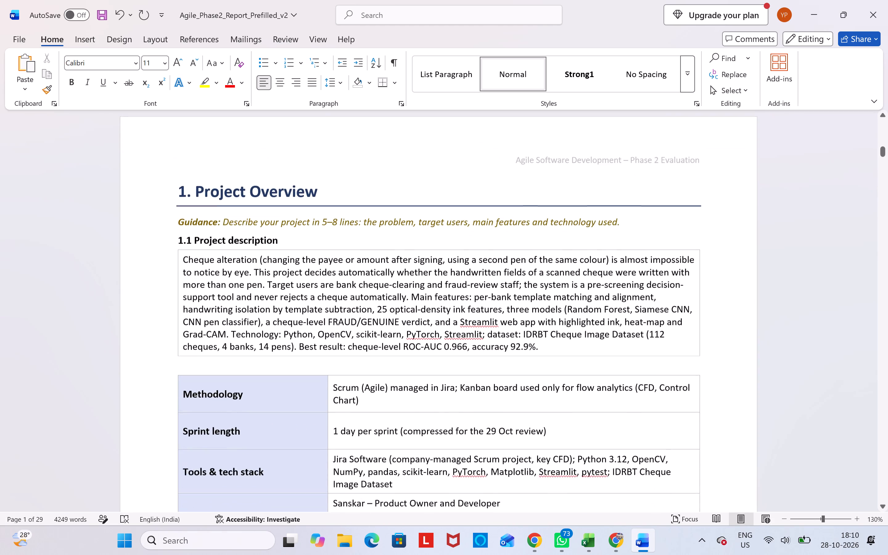
scroll(441, 394, "down", 3)
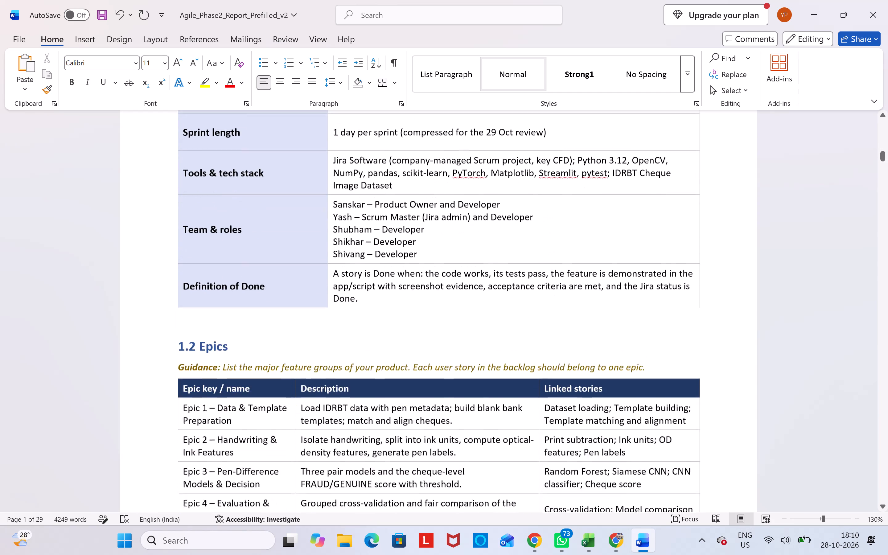
scroll(441, 394, "down", 2)
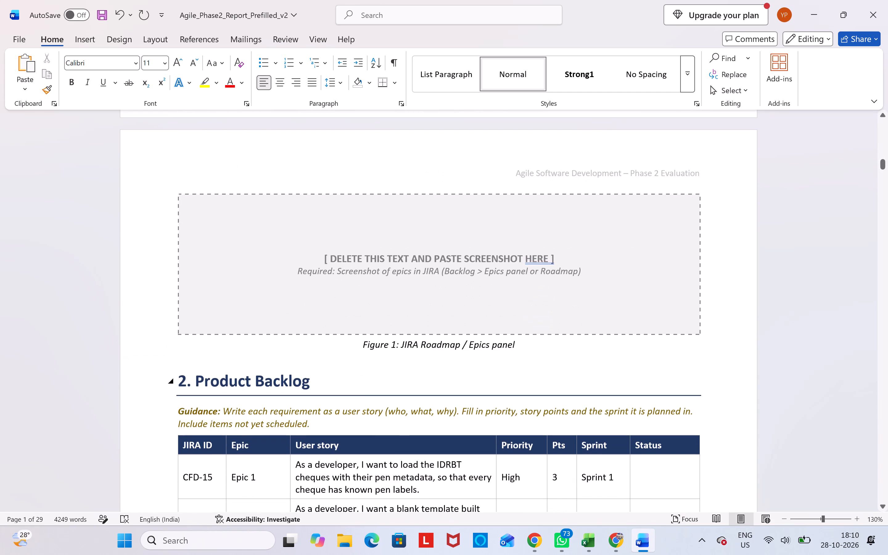
Switch to Jira in Chrome and capture a screenshot of the Cheque Fraud Detection List view showing the epics and browser address.
left_click(621, 545)
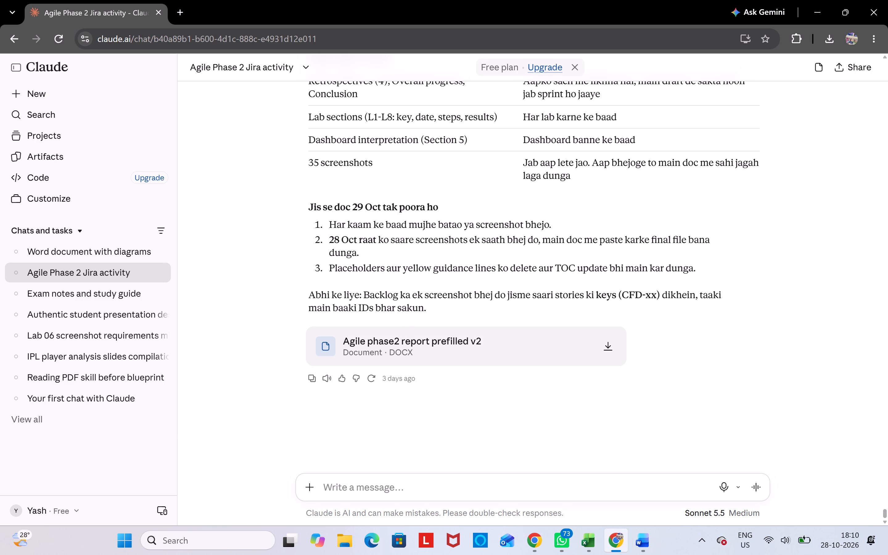
left_click(530, 545)
left_click(417, 312)
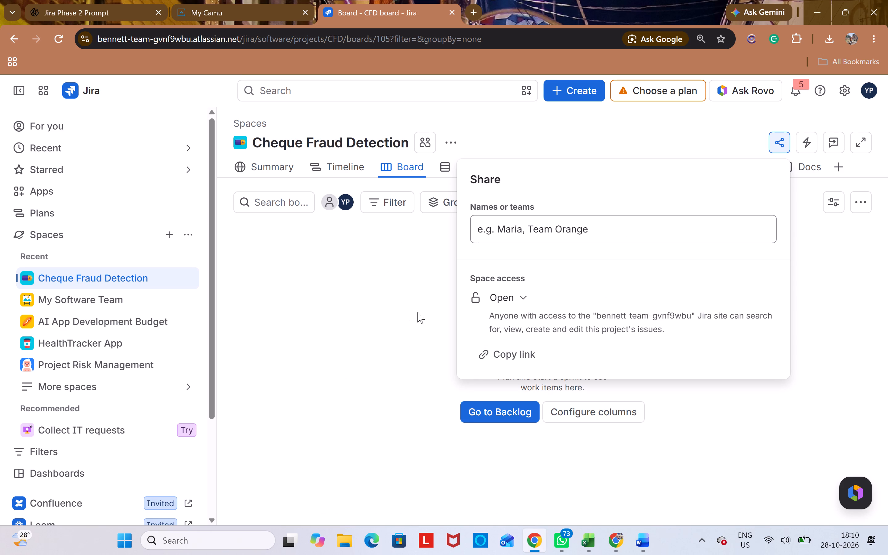
left_click(484, 168)
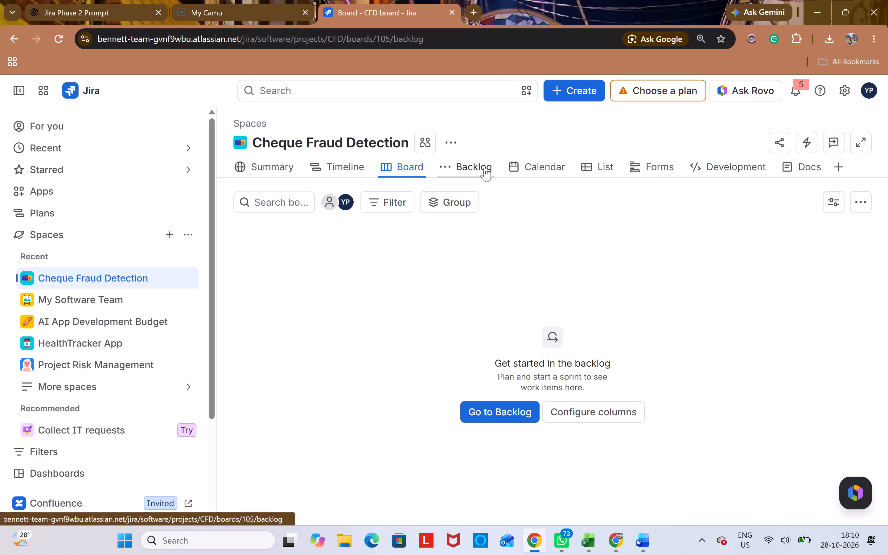
scroll(520, 297, "down", 1)
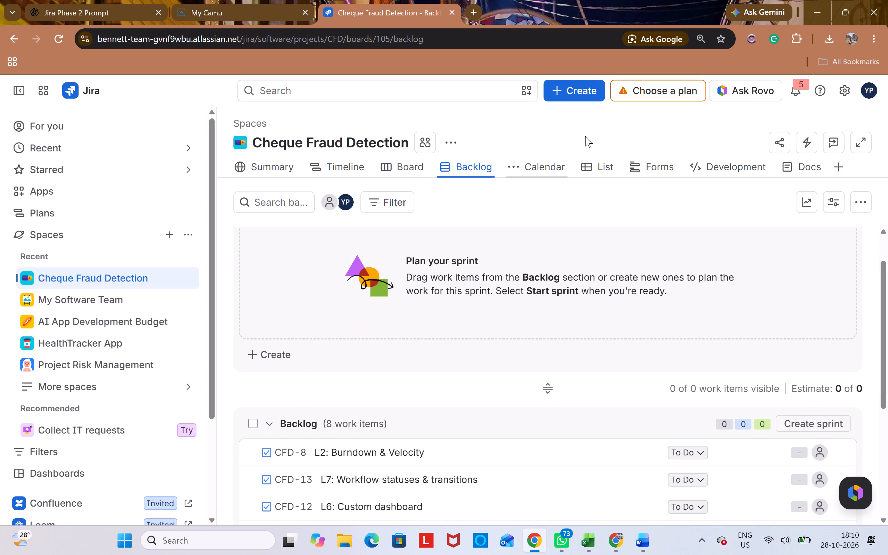
left_click(606, 164)
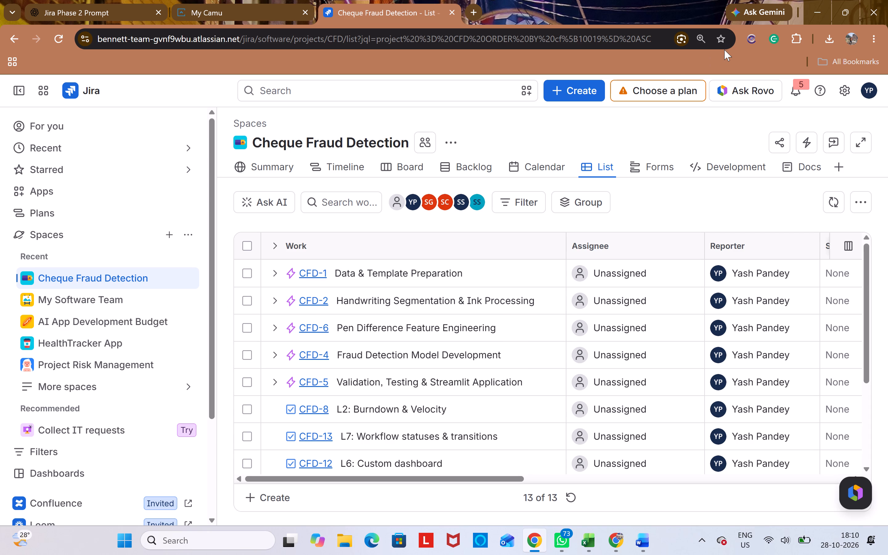
key("shift+super+s")
left_click_drag(0, 24, 731, 476)
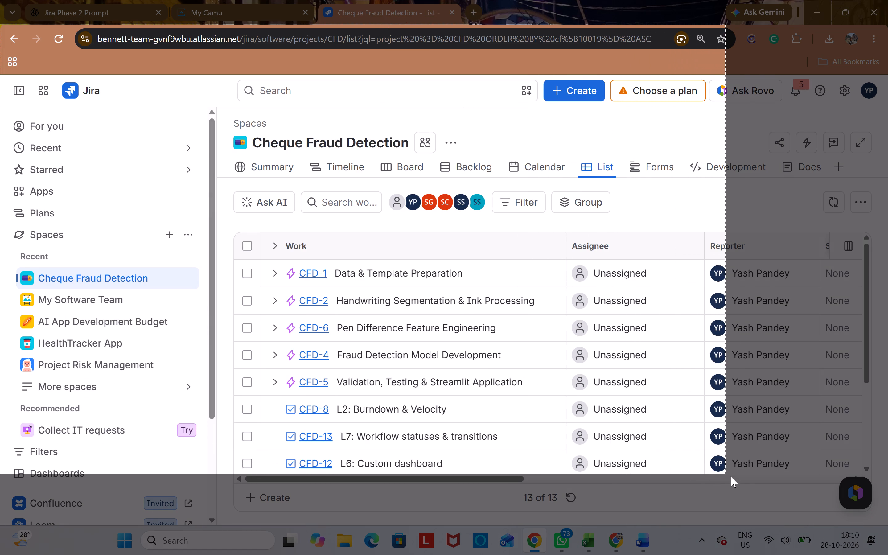
left_click_drag(731, 476, 887, 524)
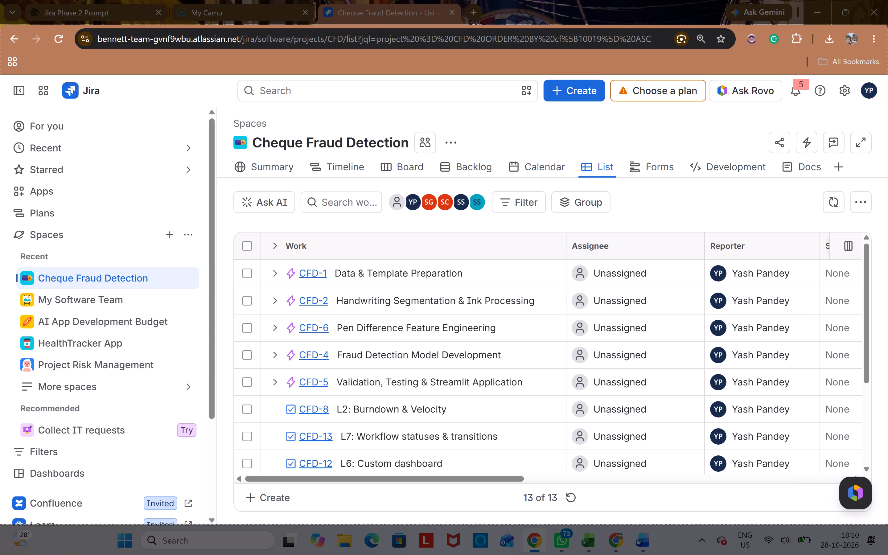
left_click_drag(887, 524, 887, 523)
Return to Word and replace the Figure 1 placeholder text with the captured Jira List screenshot.
left_click(632, 548)
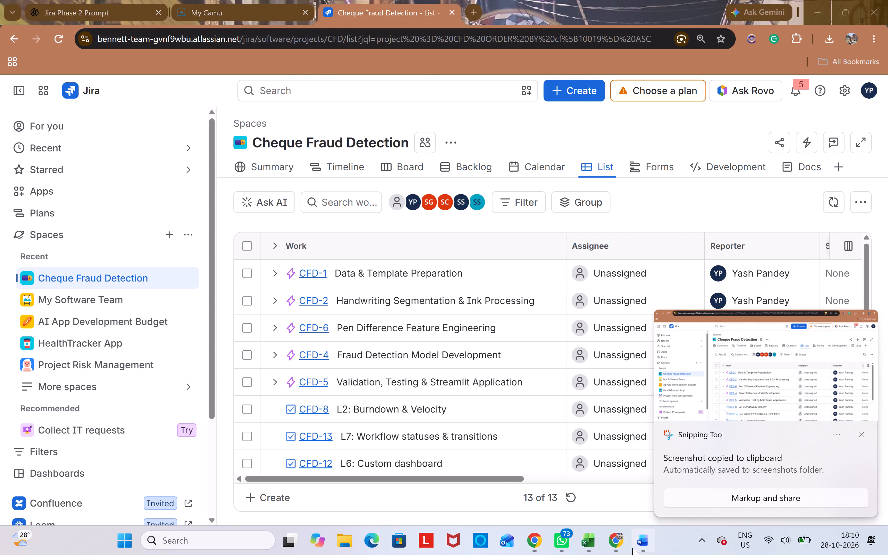
left_click(497, 247)
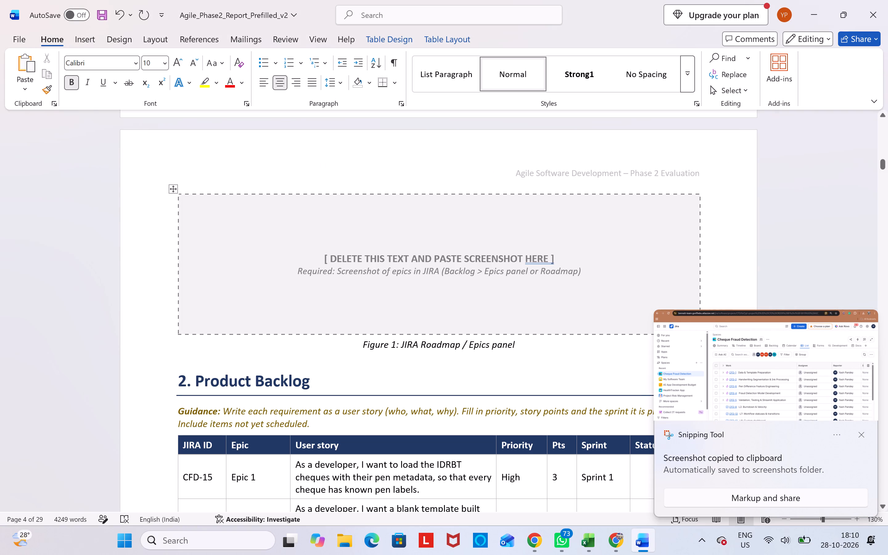
left_click_drag(604, 283, 239, 208)
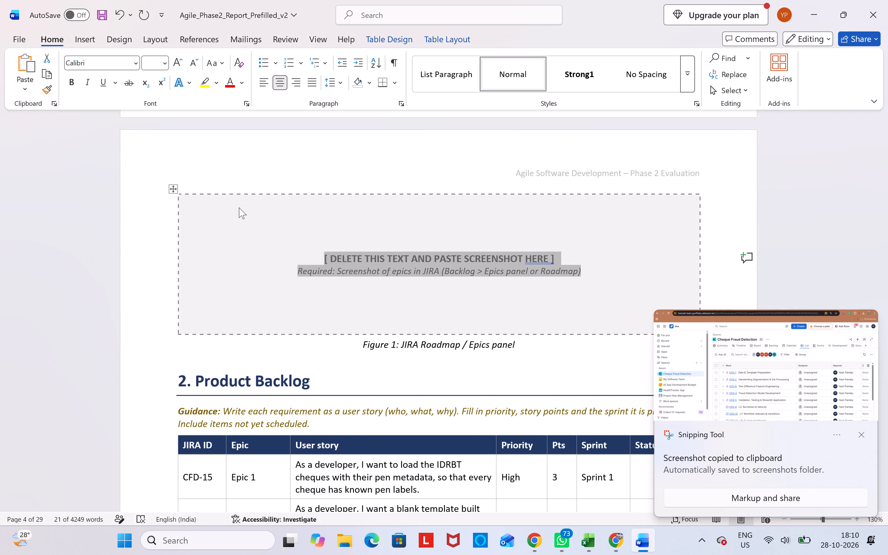
key("BackSpace")
key("ctrl+v")
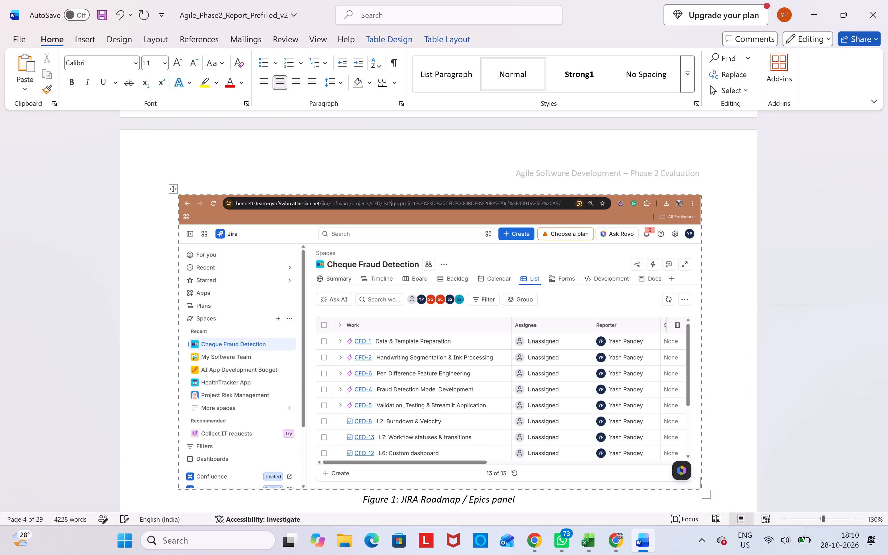
Enter Done in the Status cell of the first user story in the Product Backlog table.
scroll(317, 259, "down", 1)
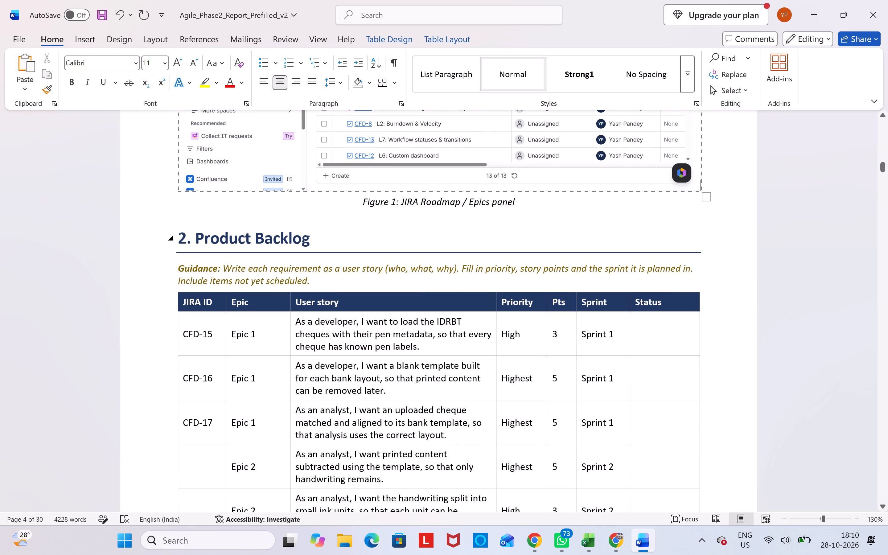
scroll(617, 236, "down", 1)
left_click(647, 247)
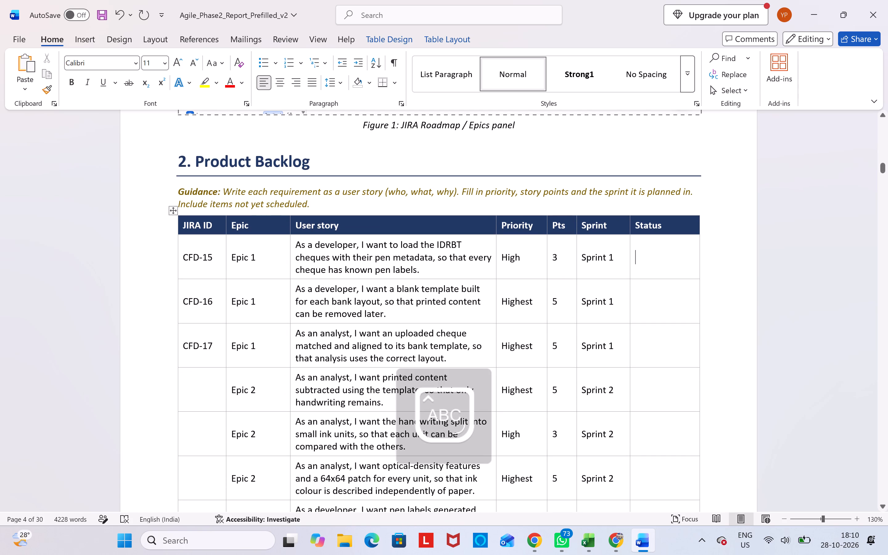
key("d")
type("one")
Clear the JIRA ID CFD-15 from the first row of the Product Backlog table.
left_click(210, 252)
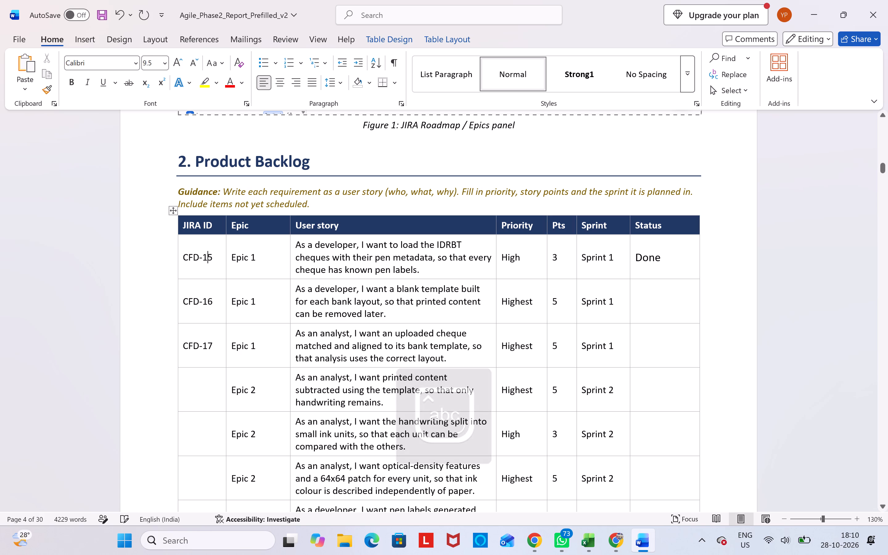
left_click_drag(212, 253, 177, 256)
key("BackSpace")
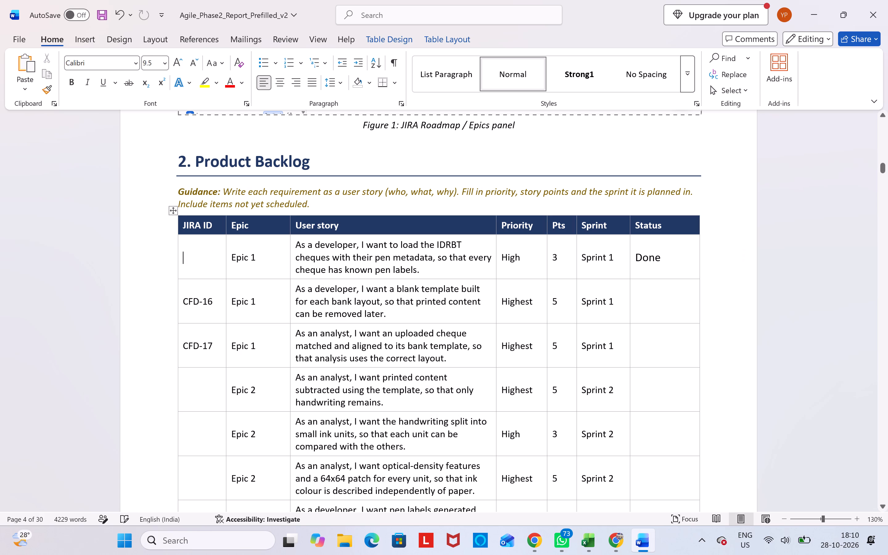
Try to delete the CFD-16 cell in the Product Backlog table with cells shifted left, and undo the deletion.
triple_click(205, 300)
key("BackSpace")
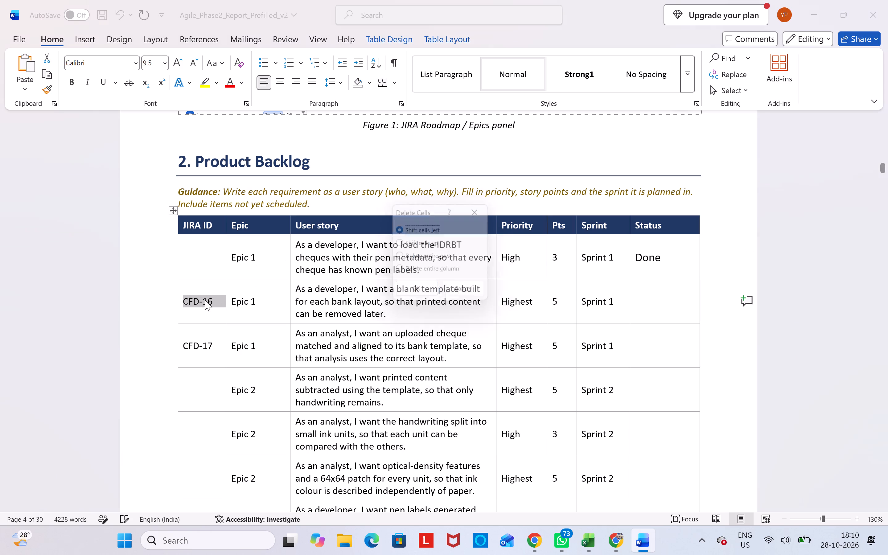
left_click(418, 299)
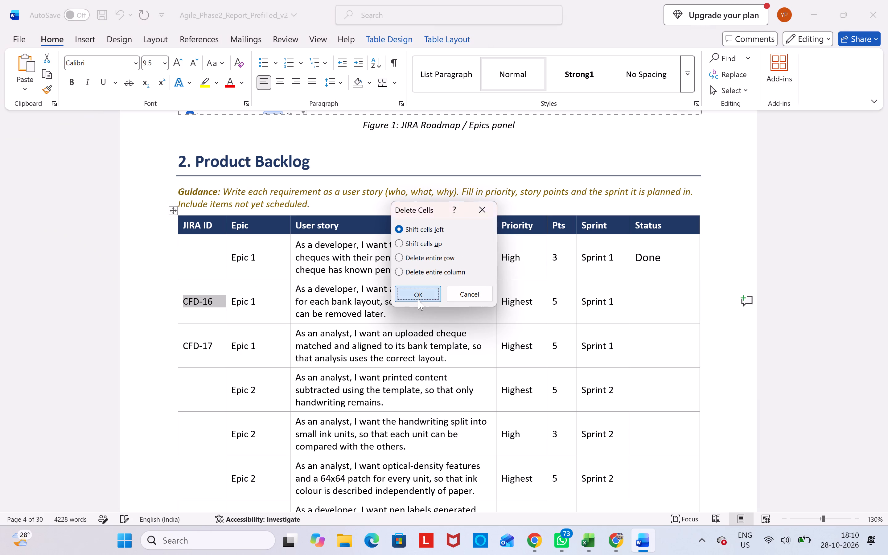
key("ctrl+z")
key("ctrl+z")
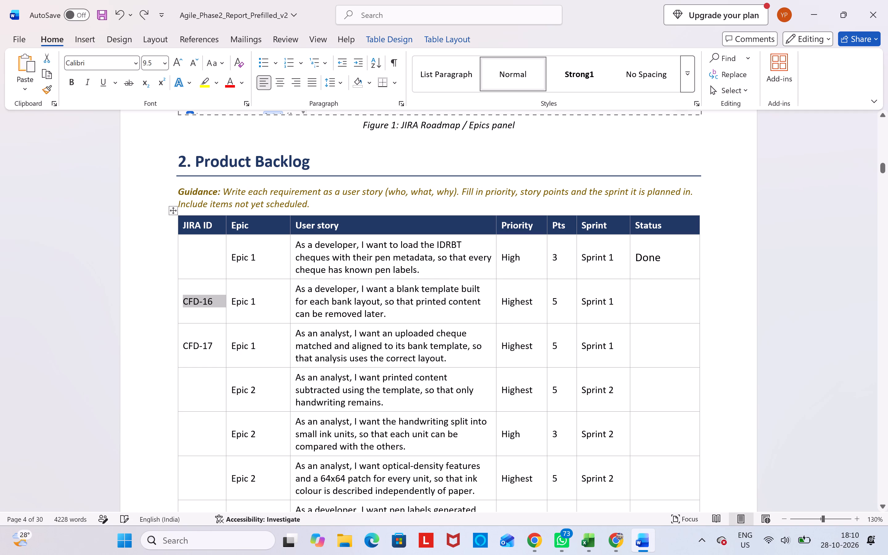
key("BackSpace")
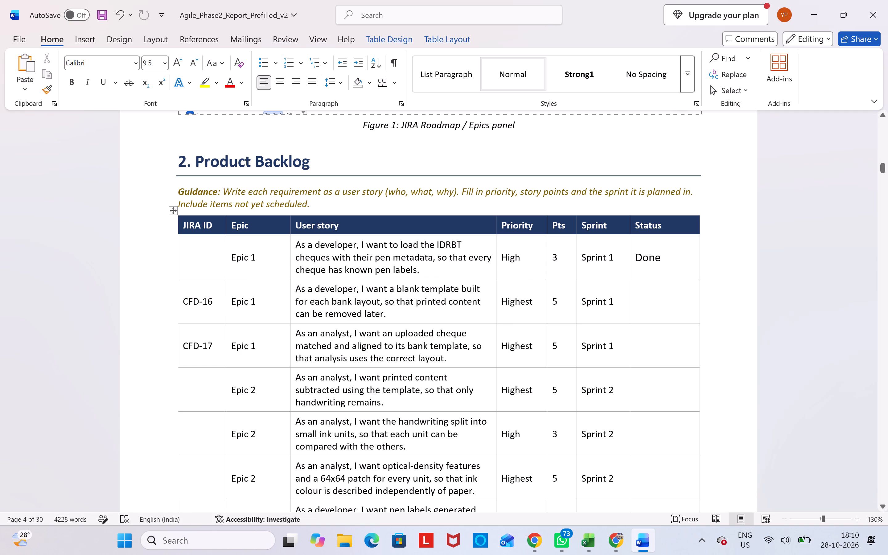
Clear the JIRA IDs CFD-16 and CFD-17 from the second and third rows of the Product Backlog table.
left_click(218, 306)
left_click(218, 306)
key("BackSpace")
key("BackSpace")
key("BackSpace")
key("BackSpace")
key("BackSpace")
key("BackSpace")
left_click(215, 348)
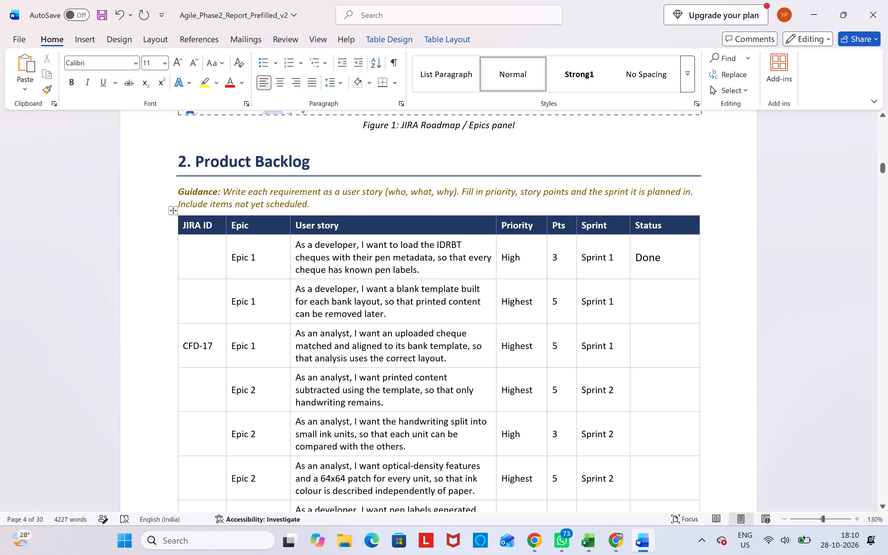
key("BackSpace")
key("BackSpace")
key("BackSpace")
key("BackSpace")
key("BackSpace")
key("BackSpace")
Copy Done from the first user story's Status cell into the Status cells of the other two Sprint 1 stories.
triple_click(643, 253)
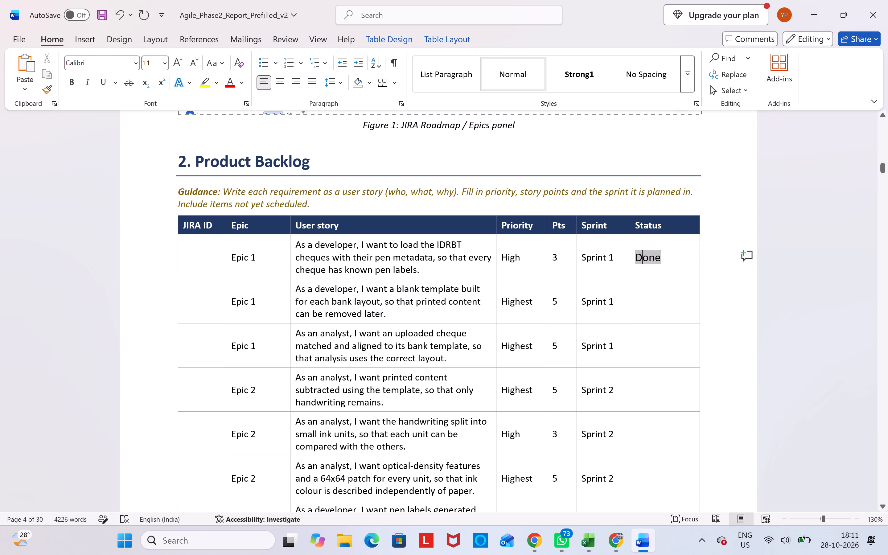
left_click(644, 302)
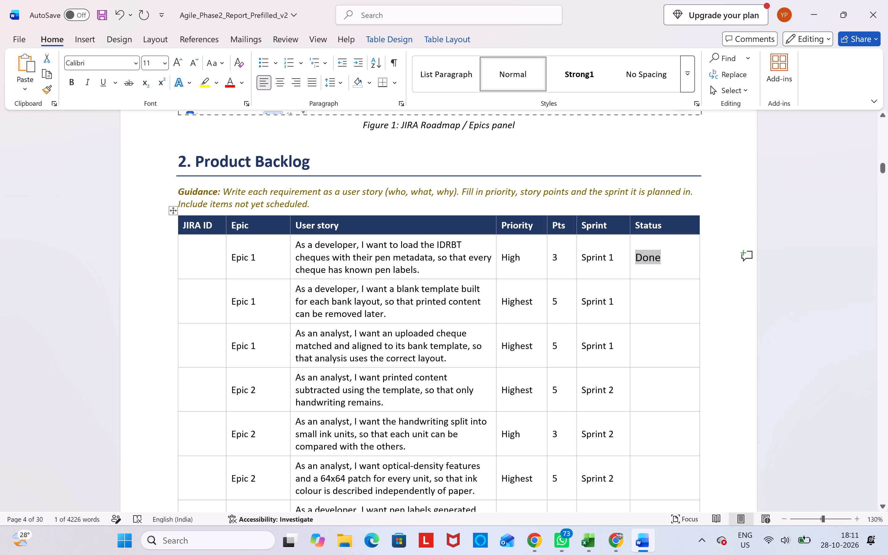
key("ctrl+c")
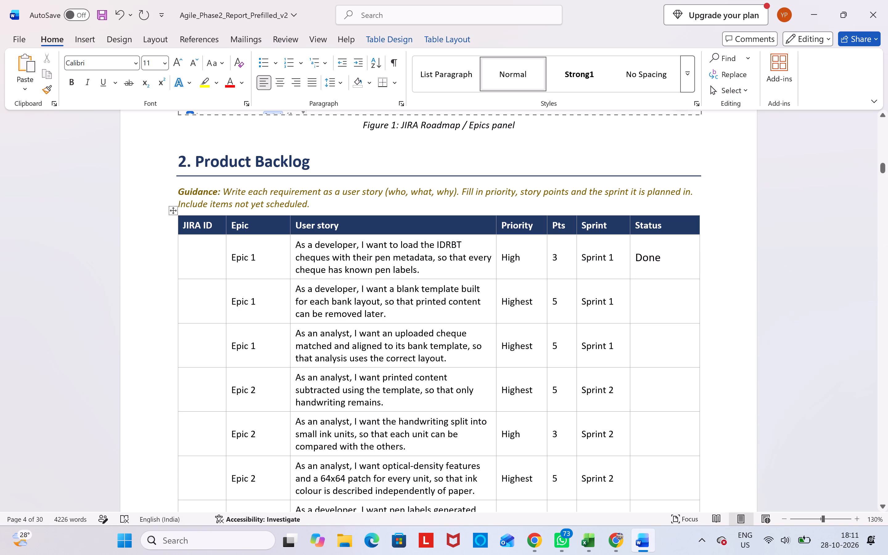
double_click(655, 256)
key("ctrl+c")
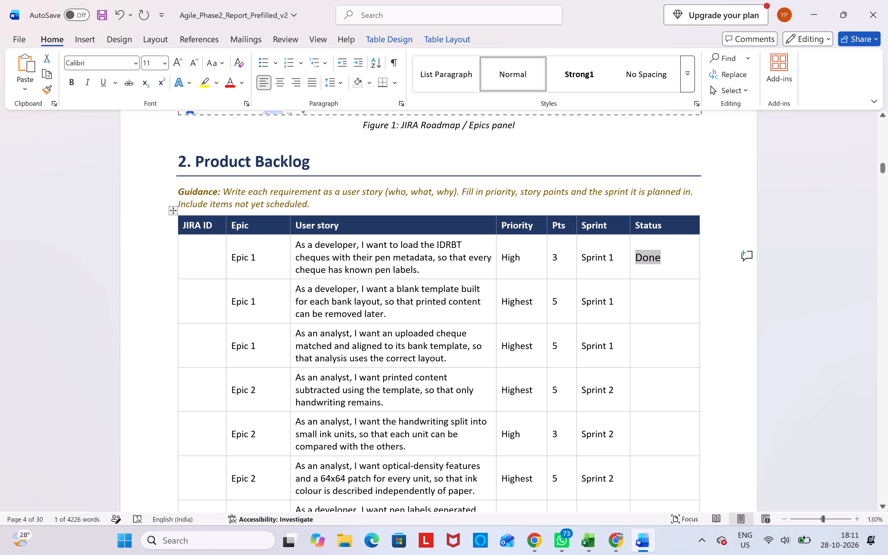
left_click(677, 294)
key("ctrl+v")
left_click(652, 306)
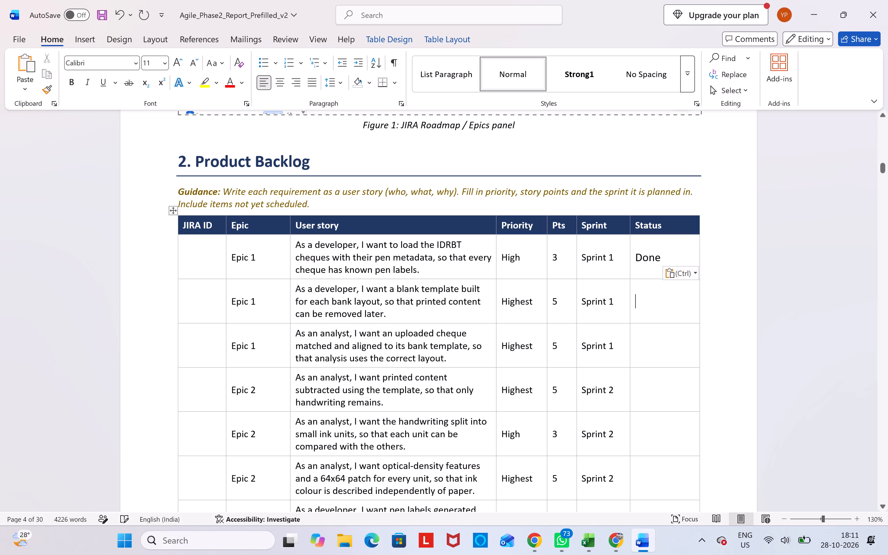
key("ctrl+v")
left_click(652, 339)
key("ctrl+v")
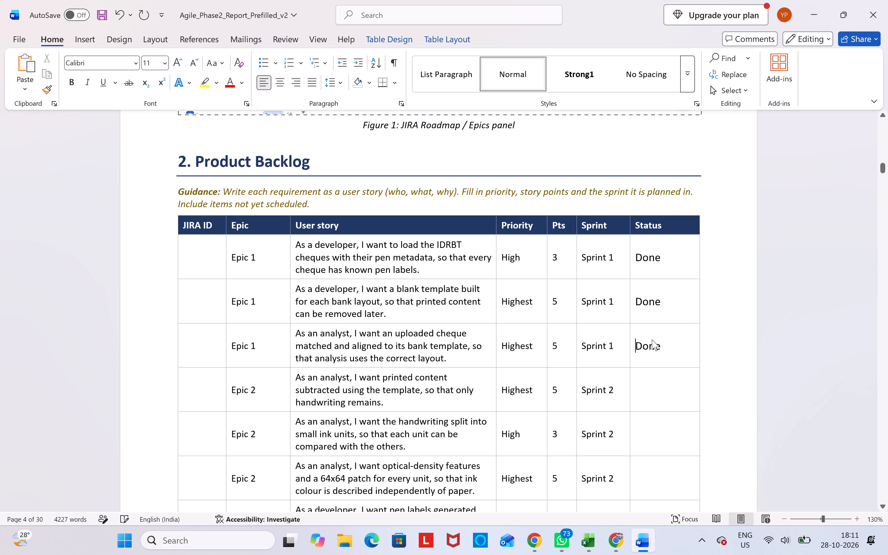
Paste Done into the Status cells of the four Sprint 2 user stories in the Product Backlog table.
left_click(656, 393)
key("ctrl+v")
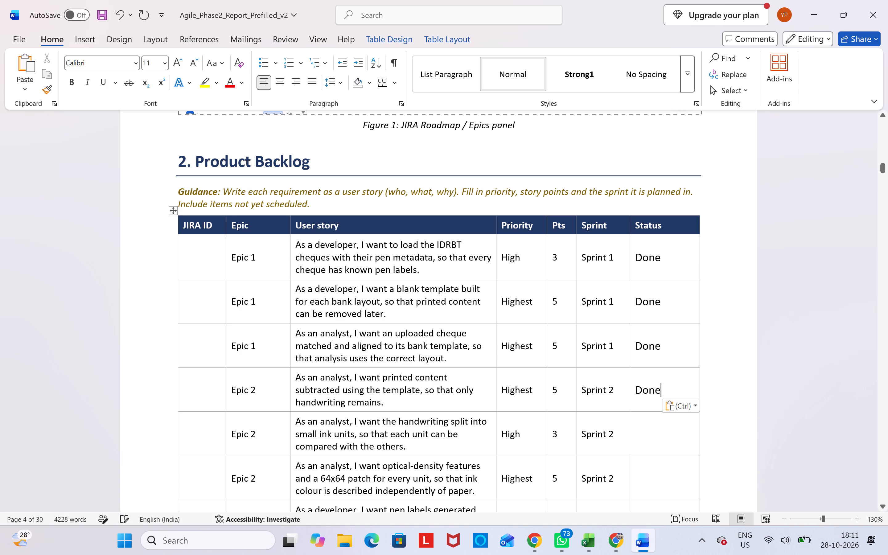
left_click(653, 433, "ctrl")
key("ctrl+v")
left_click(648, 471)
key("ctrl+v")
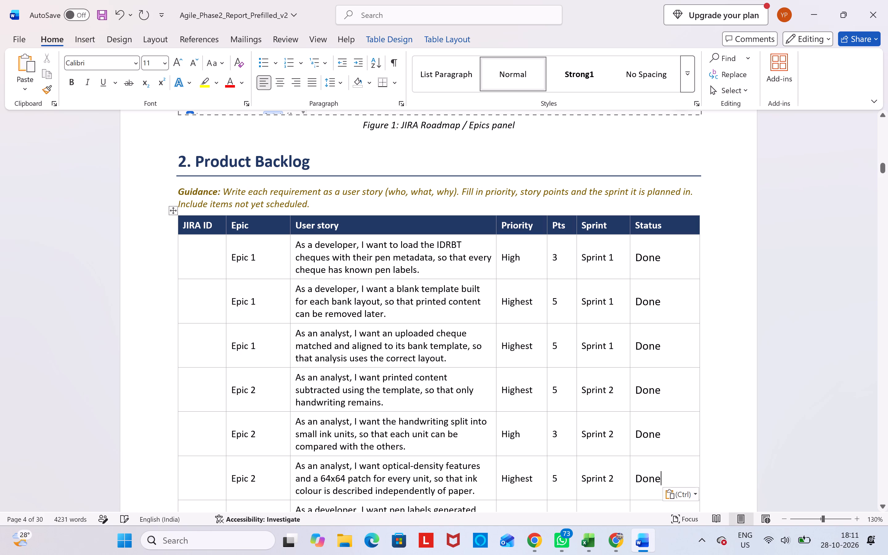
scroll(648, 471, "down", 1)
key("ctrl+v")
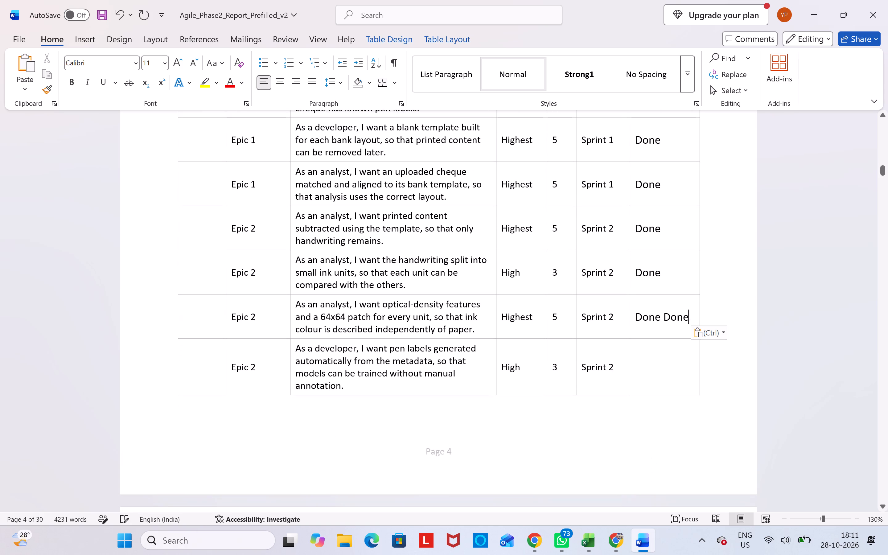
key("ctrl+z")
left_click(676, 378, "ctrl")
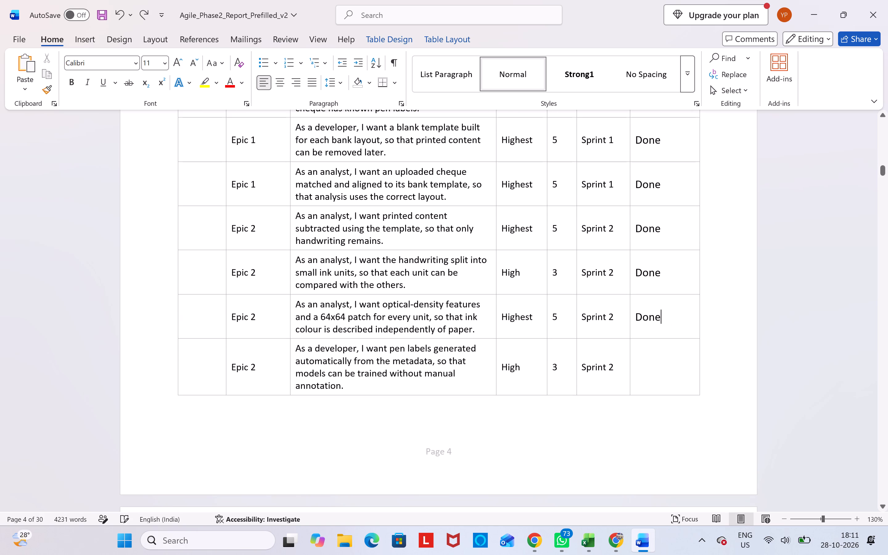
key("ctrl+v")
key("ctrl+c")
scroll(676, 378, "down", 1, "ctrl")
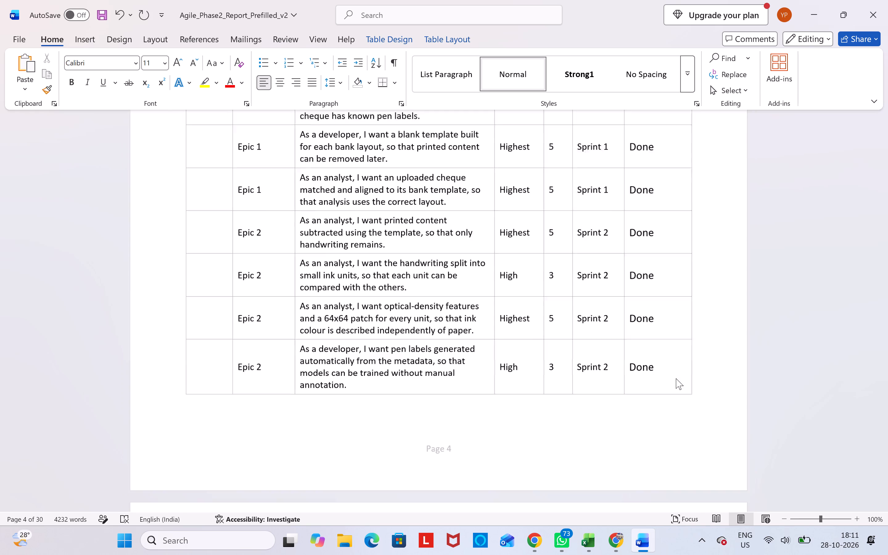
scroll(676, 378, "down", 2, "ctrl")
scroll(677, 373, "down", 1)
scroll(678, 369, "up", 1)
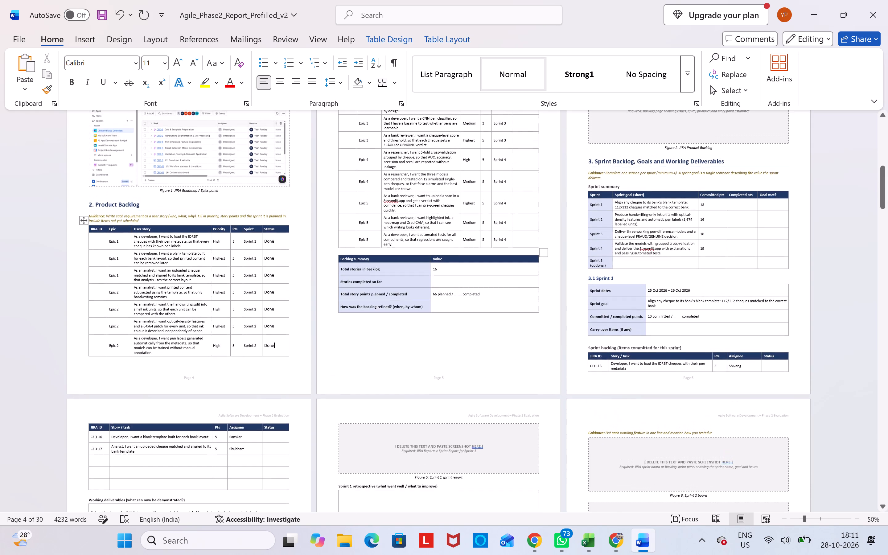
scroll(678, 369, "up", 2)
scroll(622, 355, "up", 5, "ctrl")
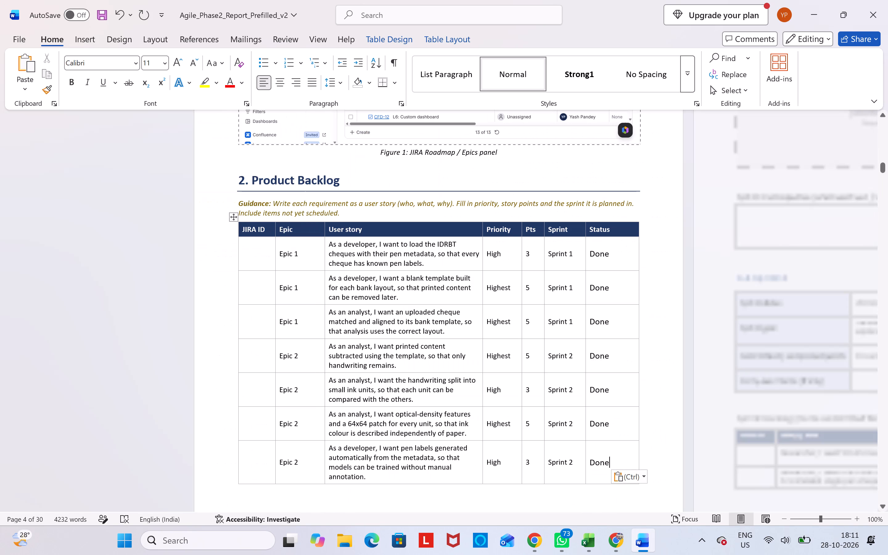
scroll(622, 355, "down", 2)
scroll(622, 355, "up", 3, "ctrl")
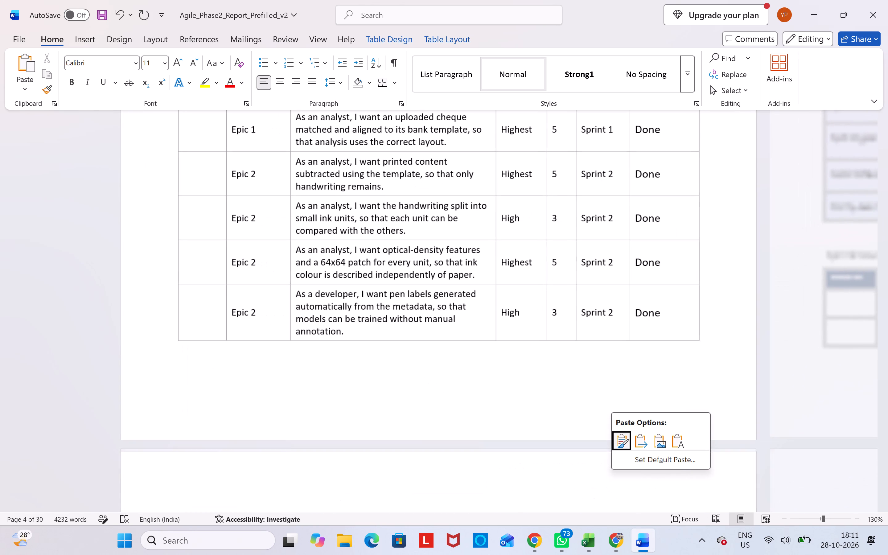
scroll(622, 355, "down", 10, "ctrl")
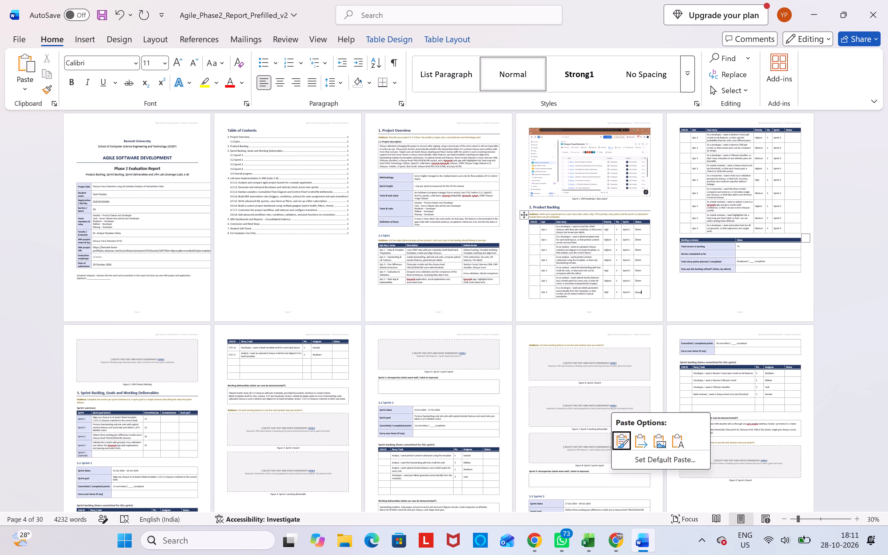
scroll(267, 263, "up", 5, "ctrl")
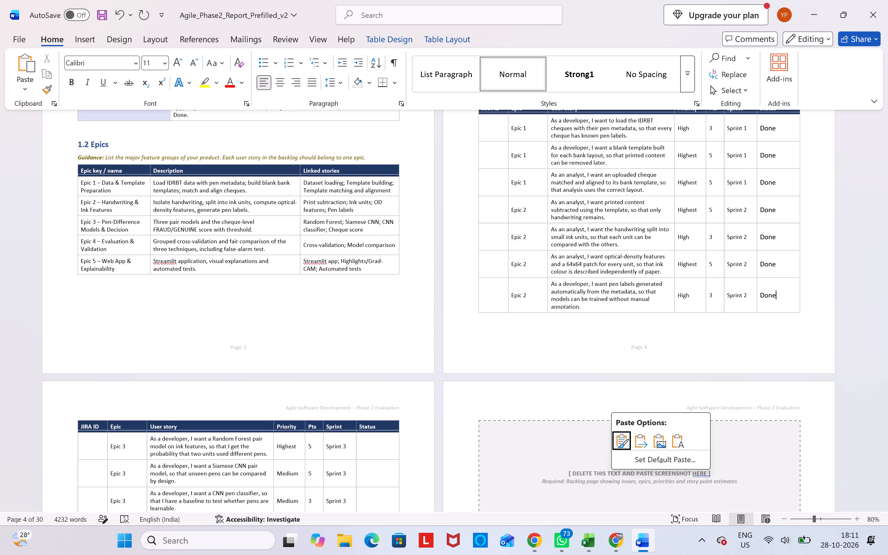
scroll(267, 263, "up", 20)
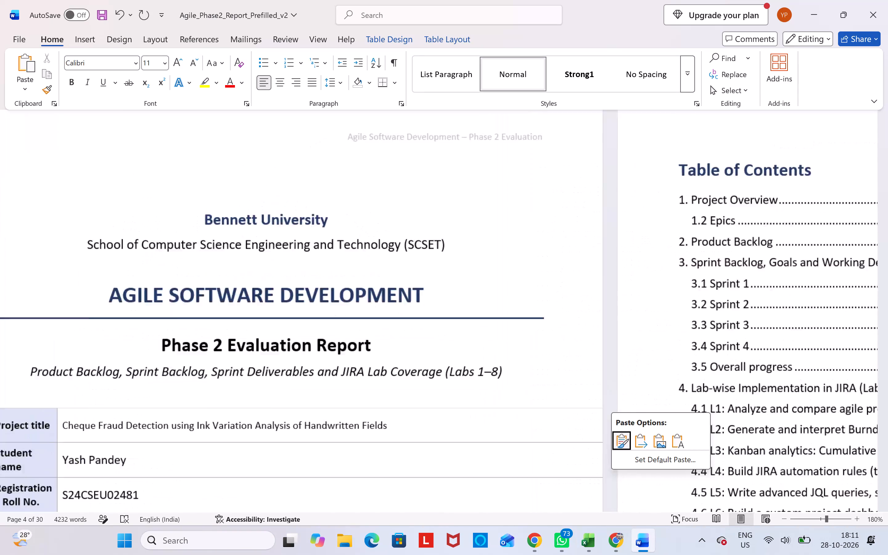
Paste Done into the Status cells of the four Sprint 3 user stories in the Product Backlog table on page 5.
scroll(339, 237, "down", 2, "ctrl")
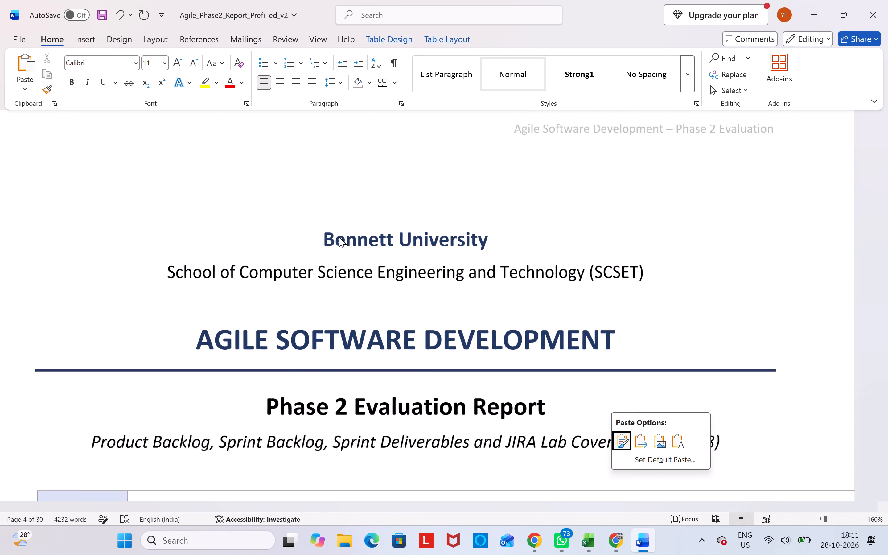
scroll(339, 237, "down", 4, "ctrl")
scroll(339, 237, "down", 4)
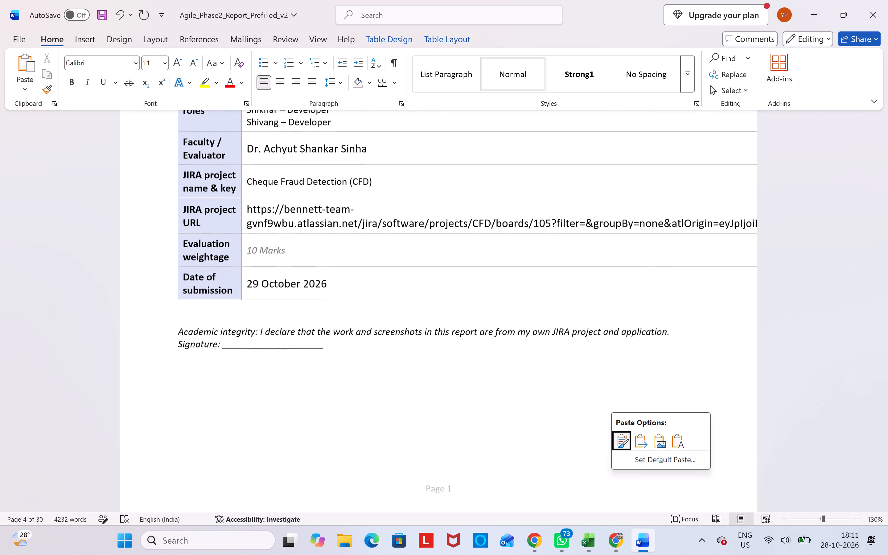
scroll(339, 237, "down", 3)
scroll(339, 237, "up", 3)
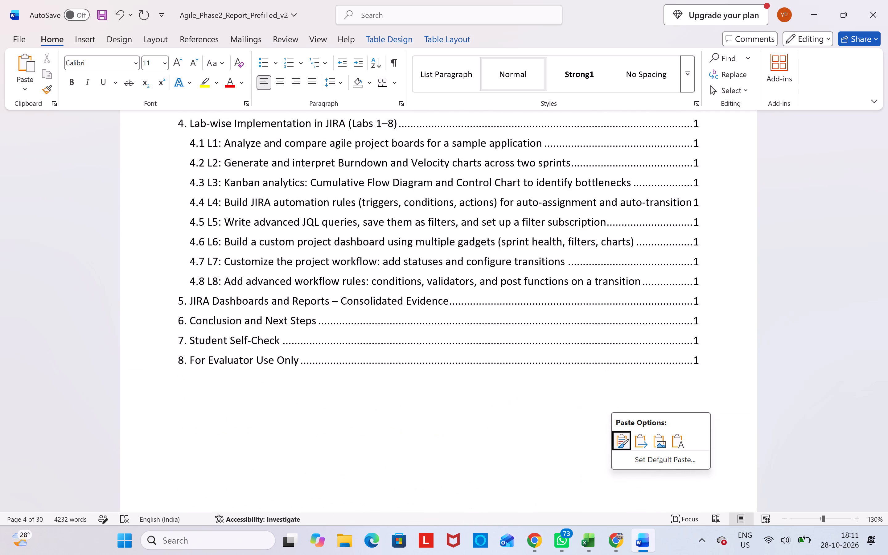
scroll(339, 237, "down", 6)
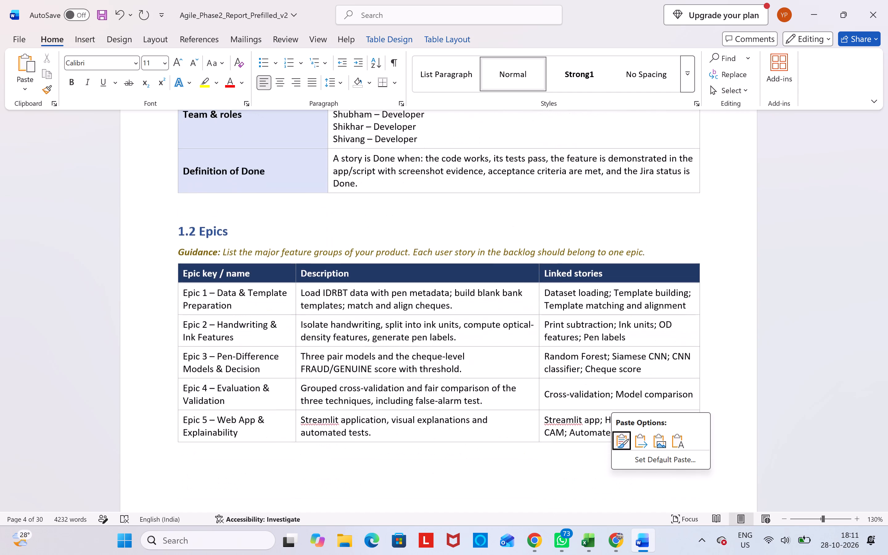
scroll(339, 237, "down", 3)
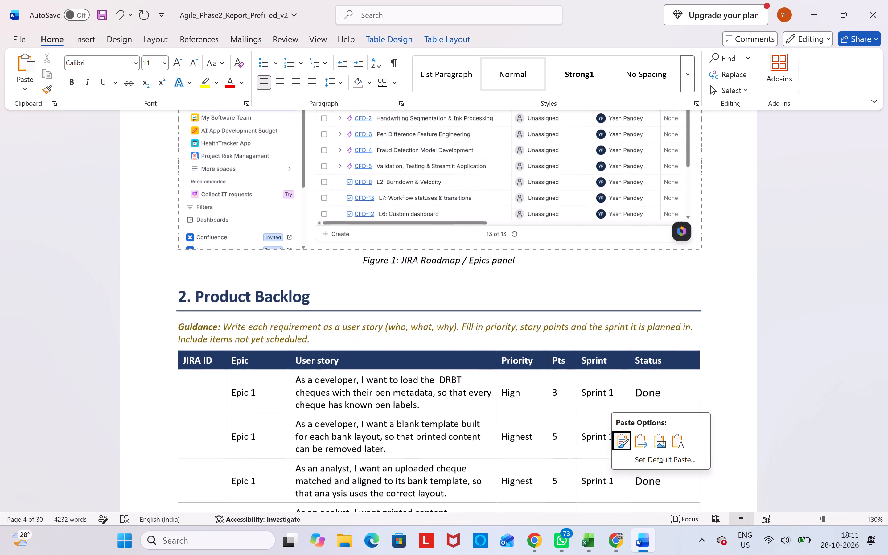
scroll(339, 237, "down", 2)
scroll(368, 310, "down", 1)
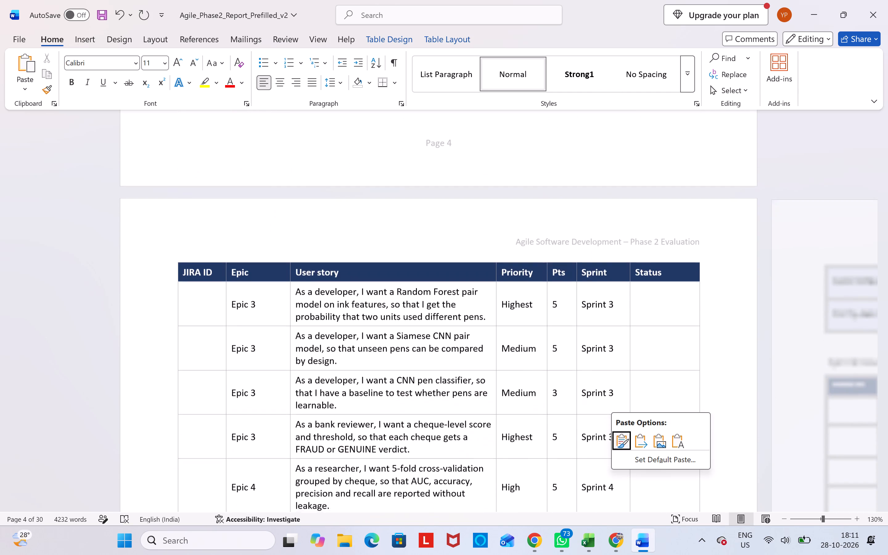
scroll(368, 310, "down", 1)
left_click(676, 247)
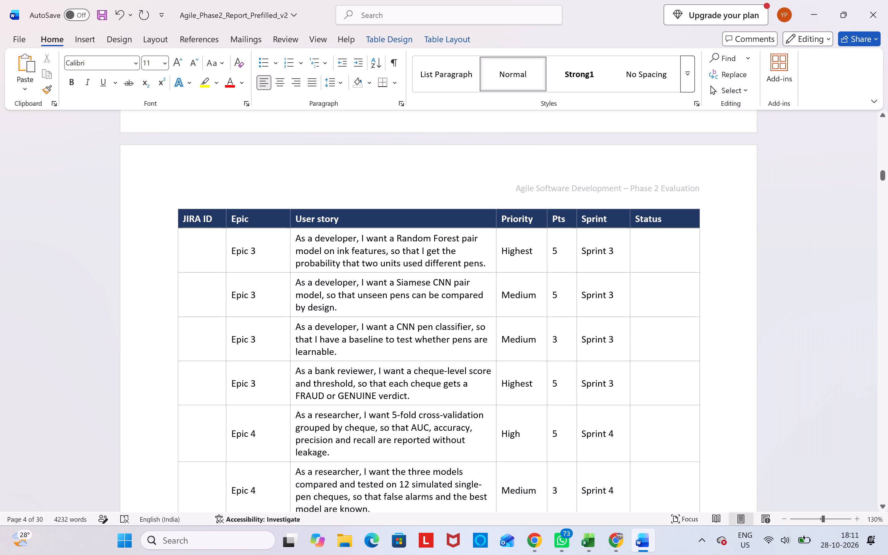
left_click(676, 247)
key("ctrl+v")
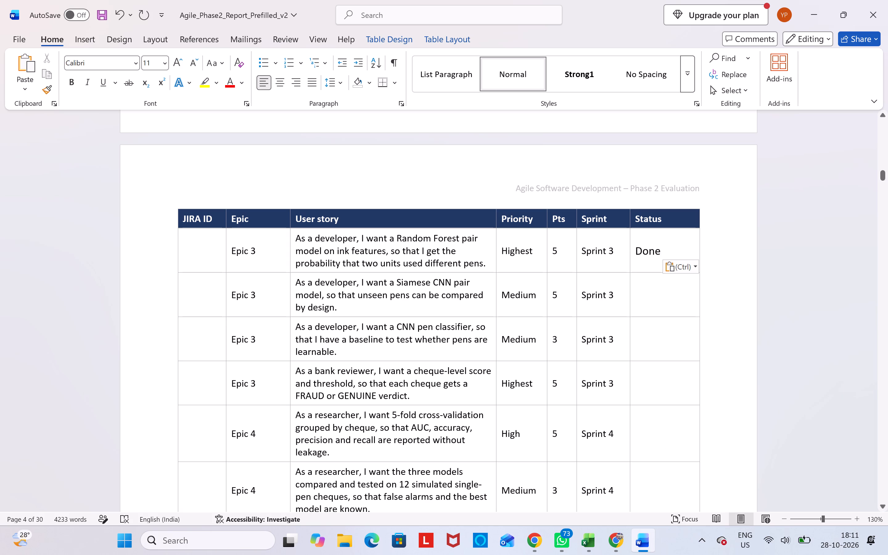
left_click(637, 300)
key("ctrl+v")
left_click(654, 338)
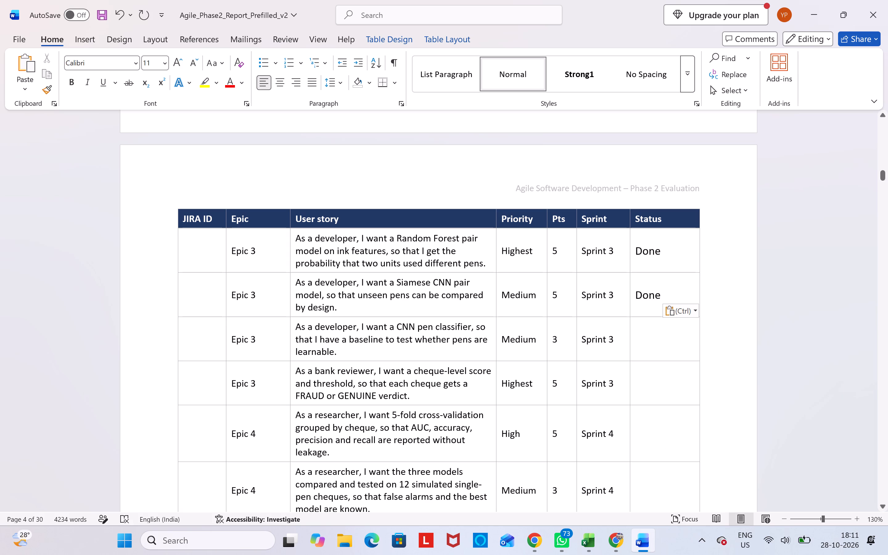
key("ctrl+v")
left_click(650, 383)
key("ctrl+v")
Paste Done into the Status cells of the five Sprint 4 user stories covering Epic 4 and Epic 5.
left_click(654, 432)
key("ctrl+v")
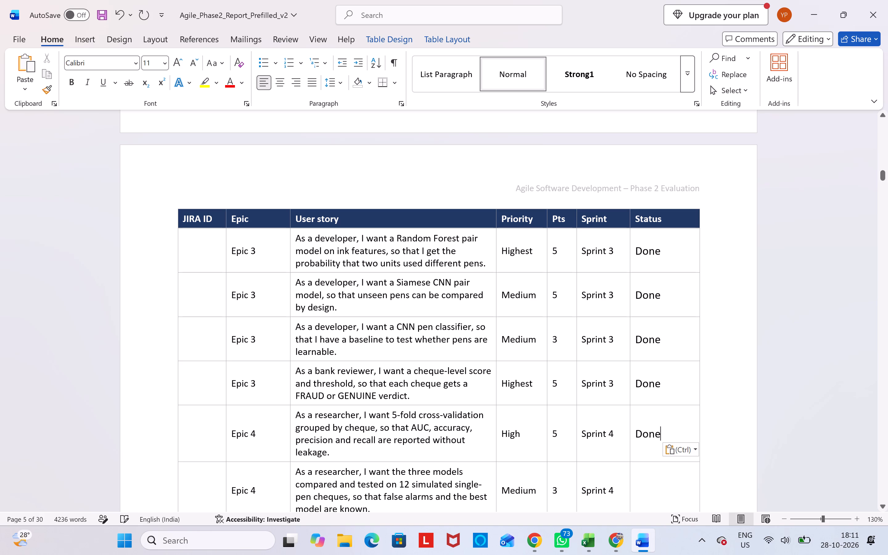
scroll(654, 432, "down", 1)
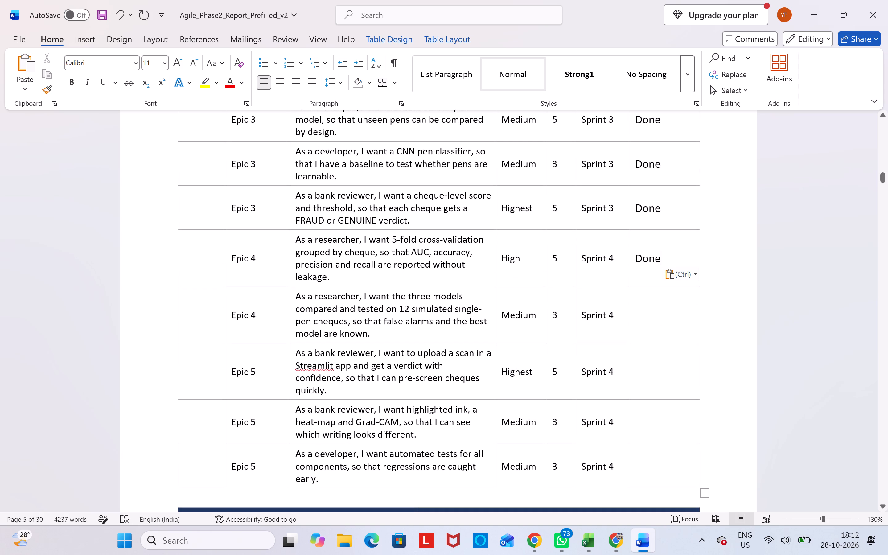
left_click(665, 330)
key("ctrl+v")
left_click(647, 371)
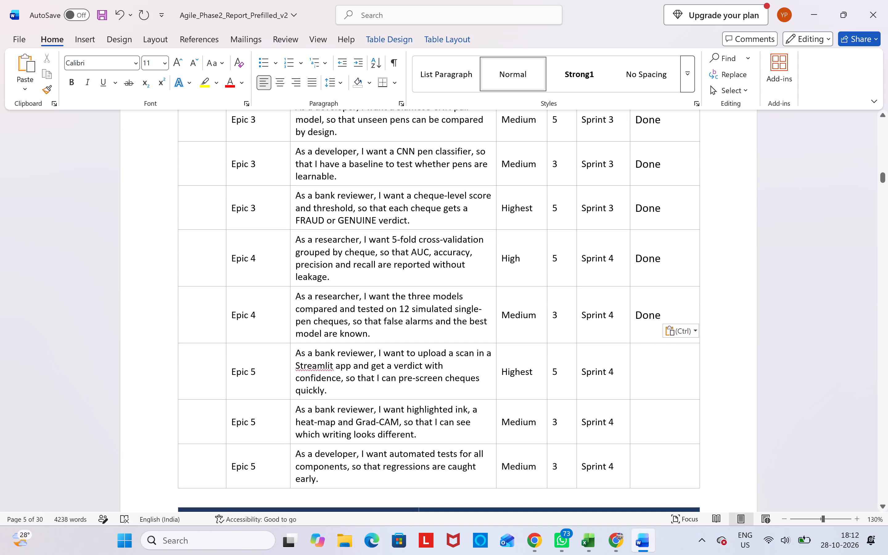
key("ctrl+v")
left_click(652, 414)
key("ctrl+v")
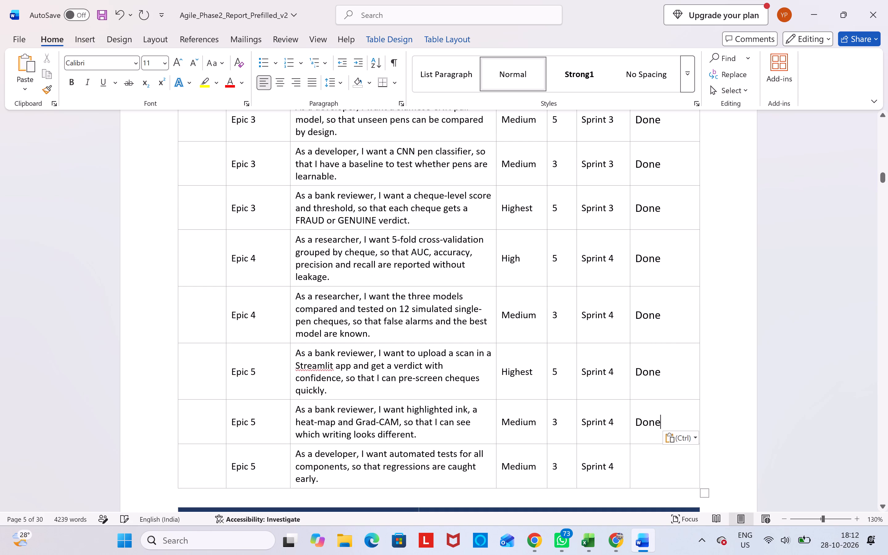
left_click(652, 471)
key("ctrl+v")
Place the cursor in the empty value cell for Stories completed so far in the Backlog summary table.
scroll(652, 471, "down", 5)
scroll(652, 471, "up", 1)
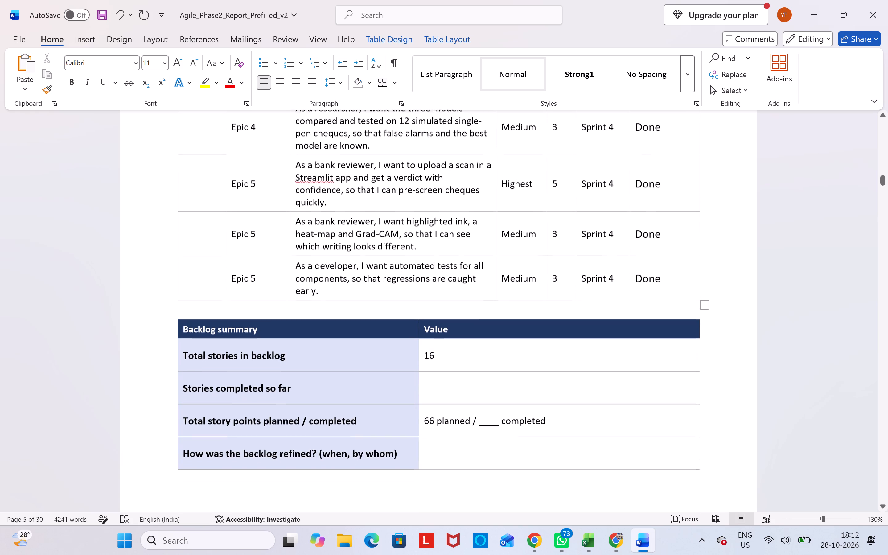
scroll(652, 471, "down", 1)
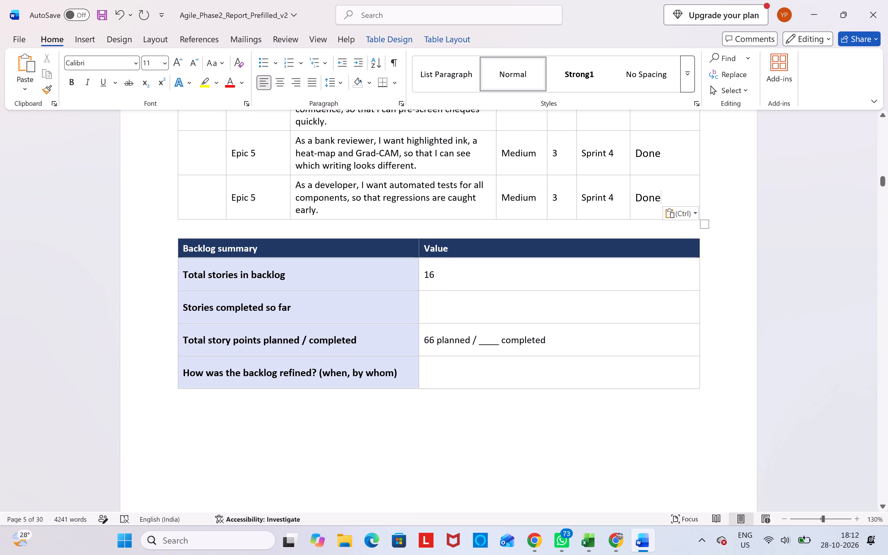
left_click(514, 323)
scroll(487, 342, "up", 1)
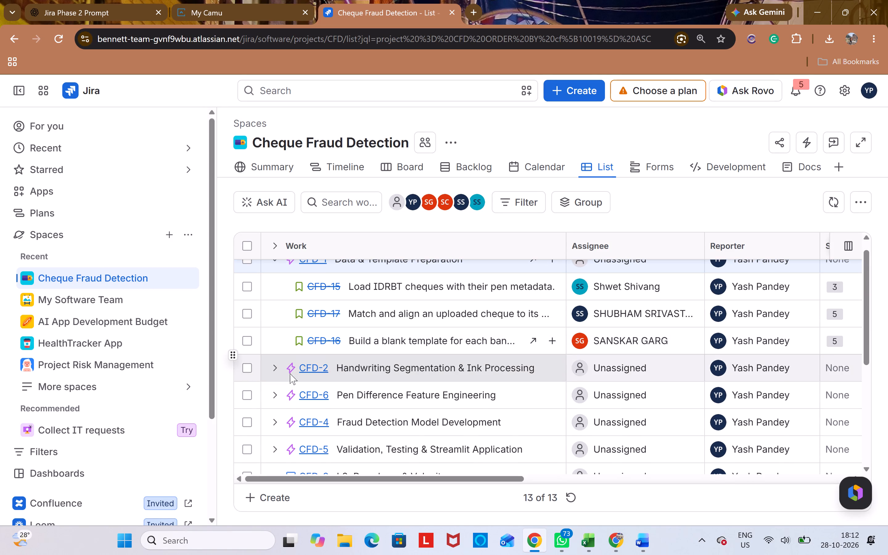
left_click(278, 369)
scroll(301, 399, "down", 1)
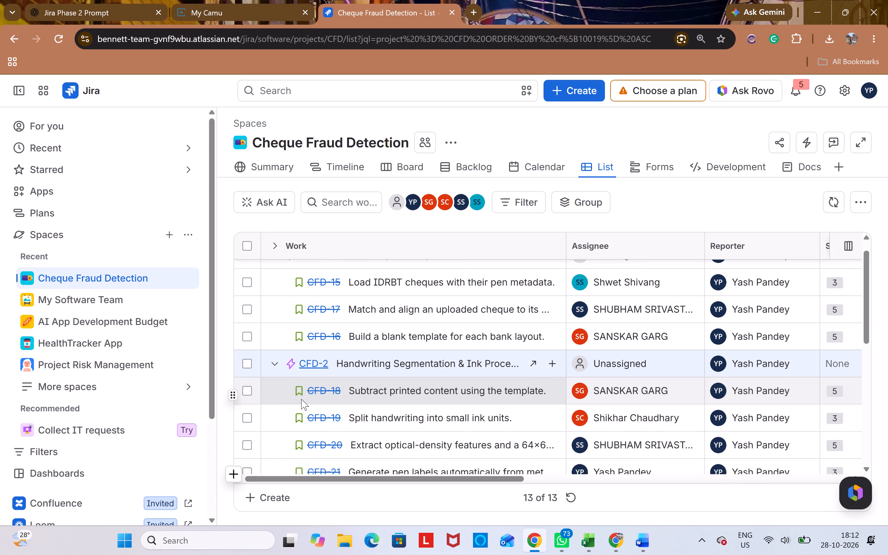
scroll(301, 399, "down", 2)
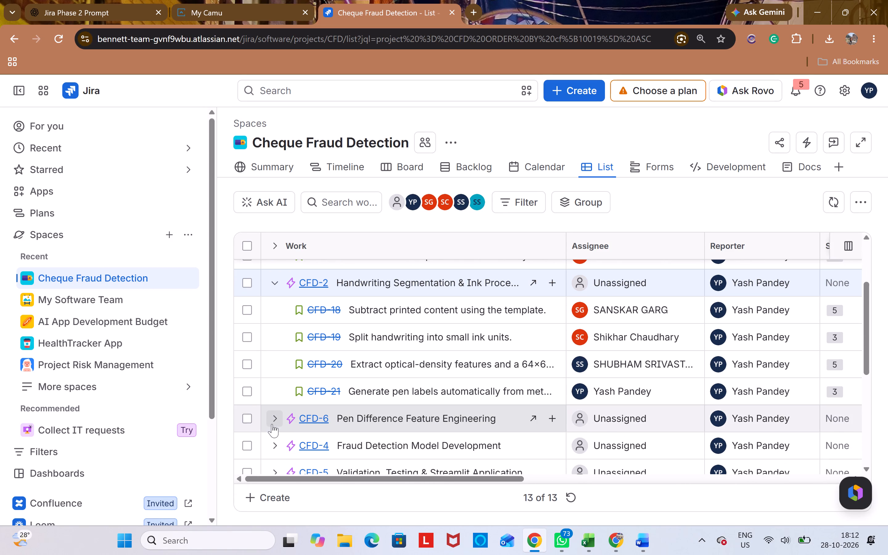
left_click(273, 421)
scroll(298, 421, "down", 1)
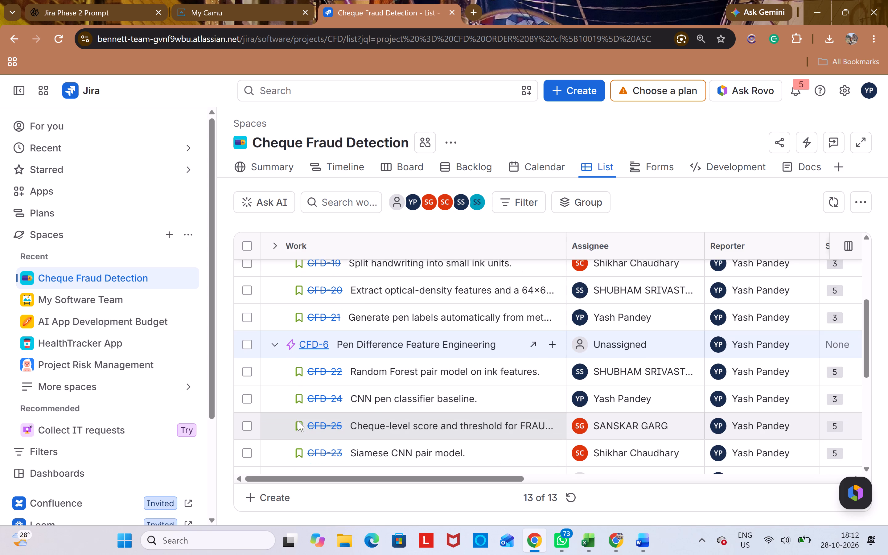
scroll(298, 421, "down", 1)
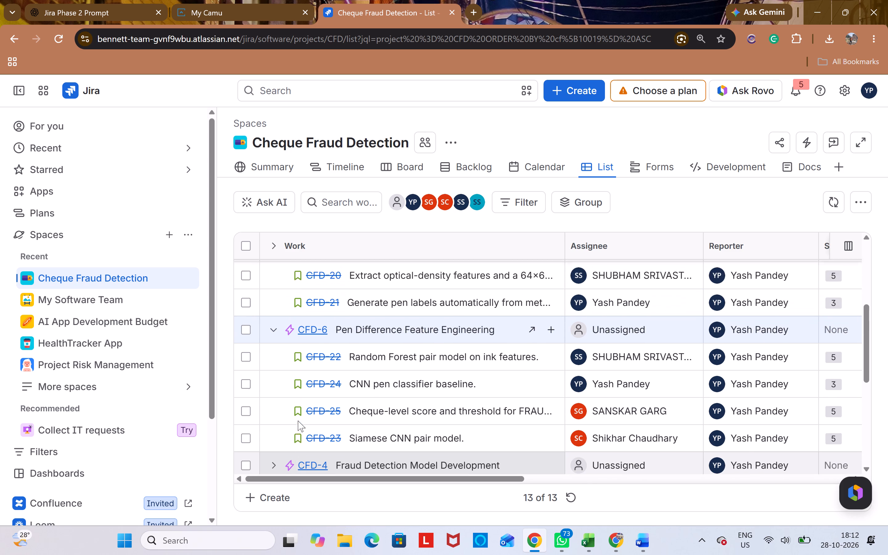
scroll(298, 421, "down", 1)
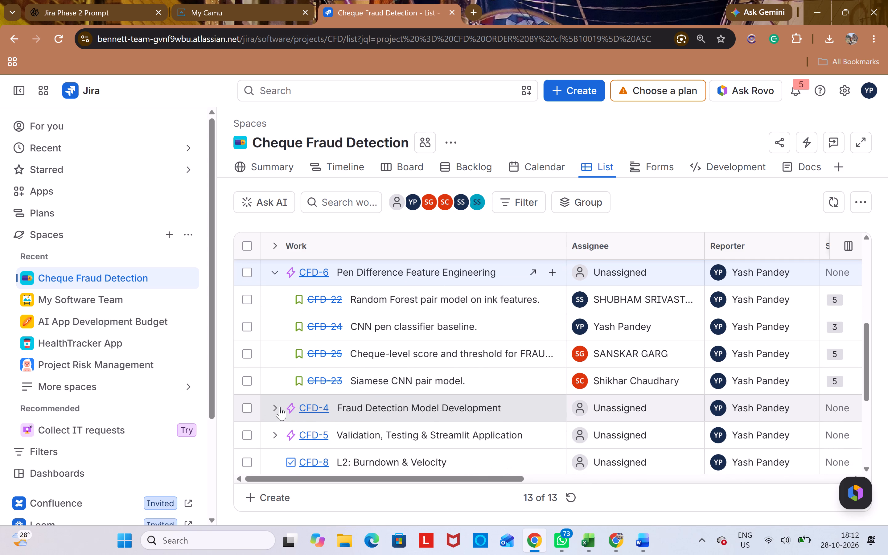
left_click(279, 406)
scroll(318, 428, "down", 1)
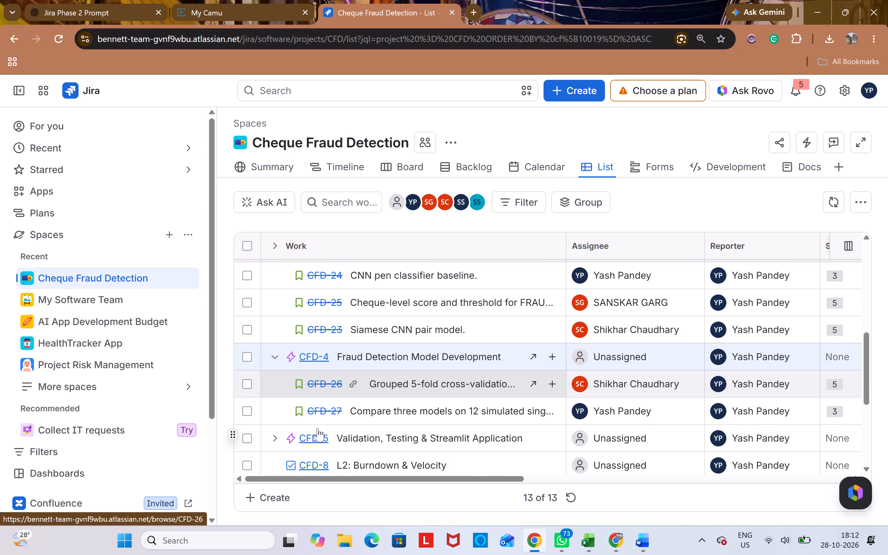
scroll(318, 428, "down", 1)
left_click(276, 428)
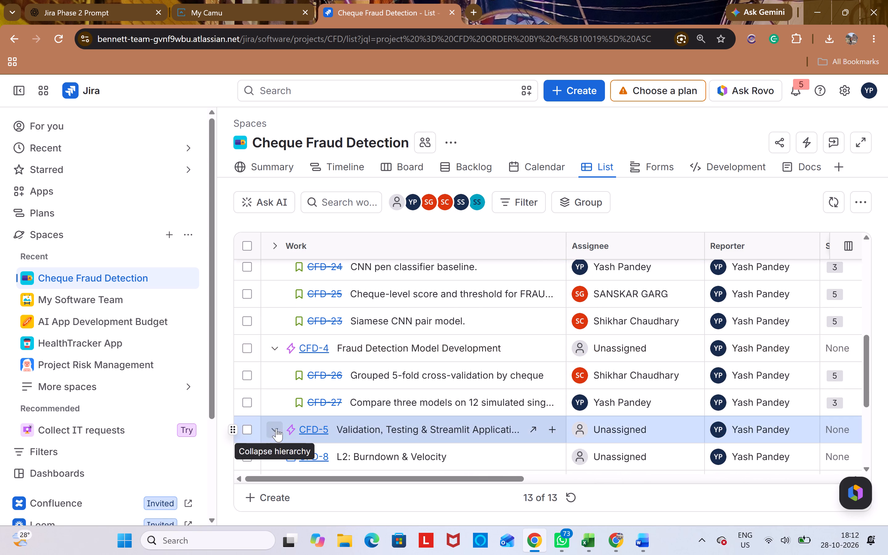
scroll(339, 437, "down", 1)
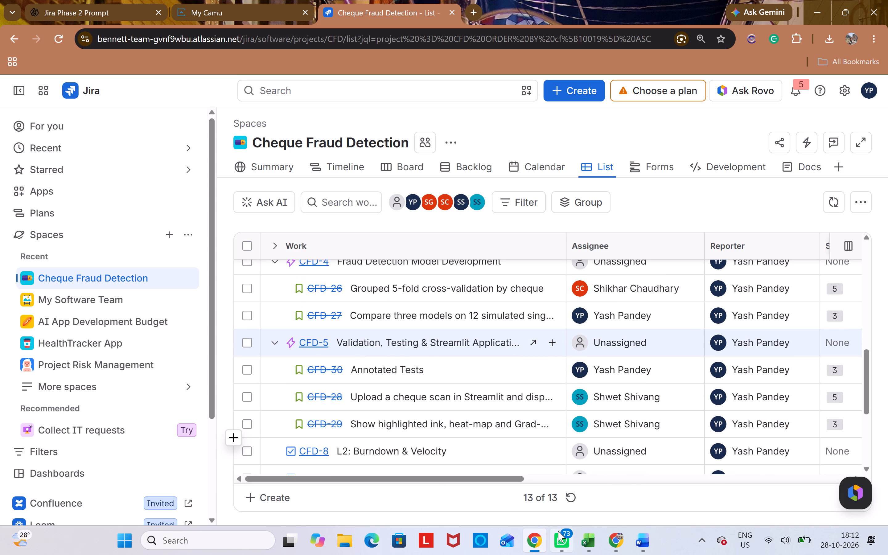
Return to the Word report and enter 16 for Stories completed so far.
left_click(615, 541)
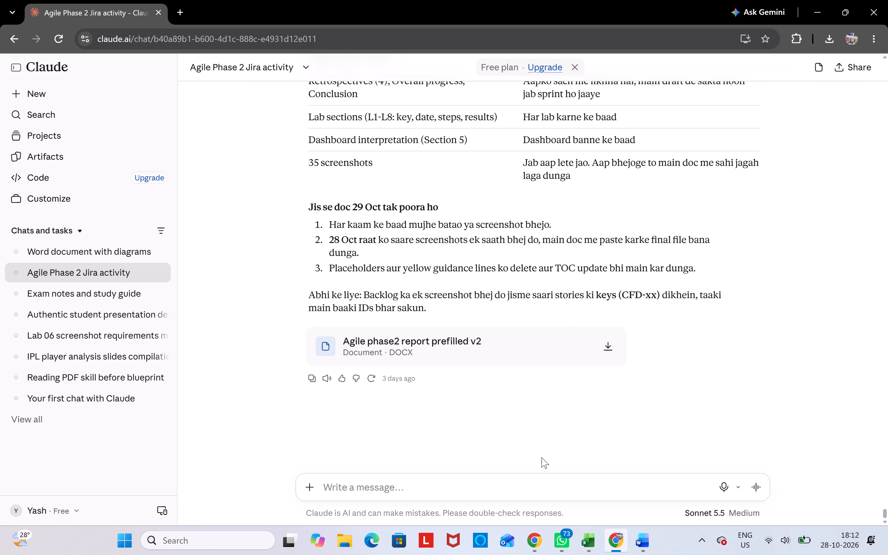
left_click(639, 554)
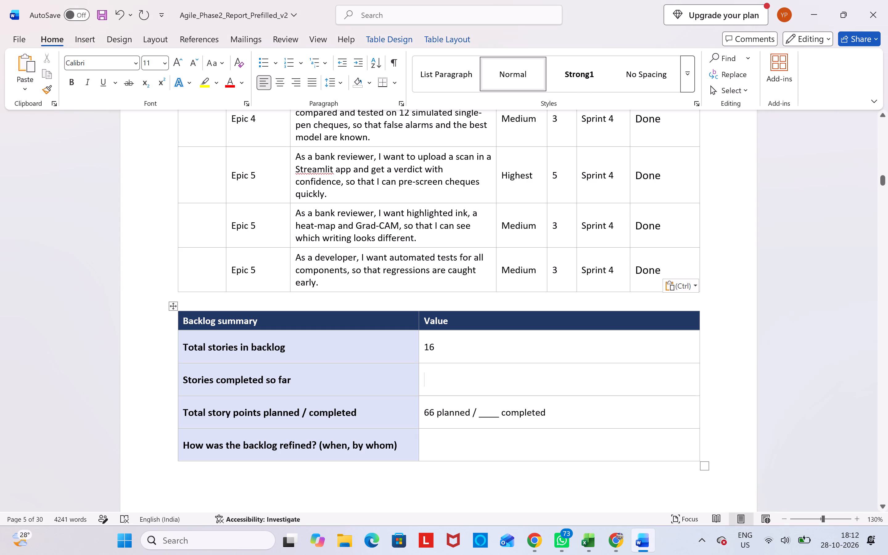
type("17")
key("BackSpace")
key("6")
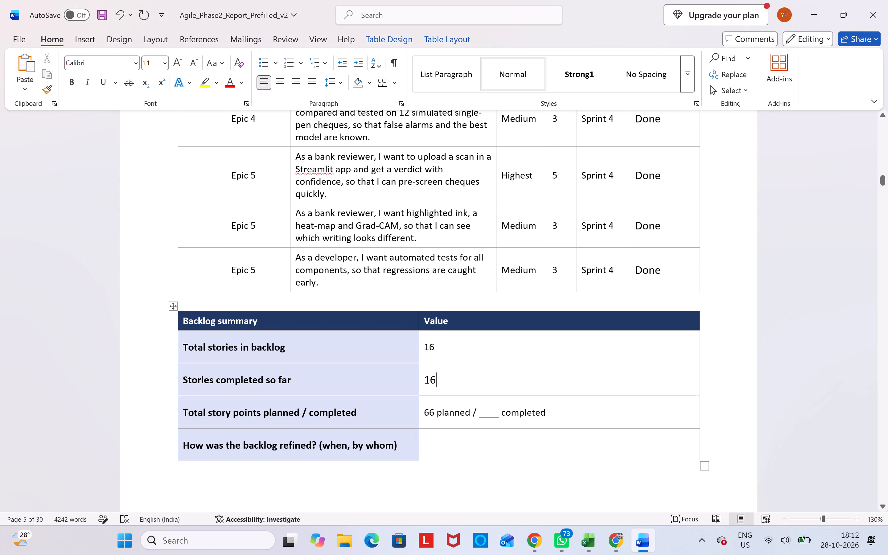
Replace the blank line in the Total story points row with 66, giving "66 planned / 66 completed".
left_click(488, 409)
type("66")
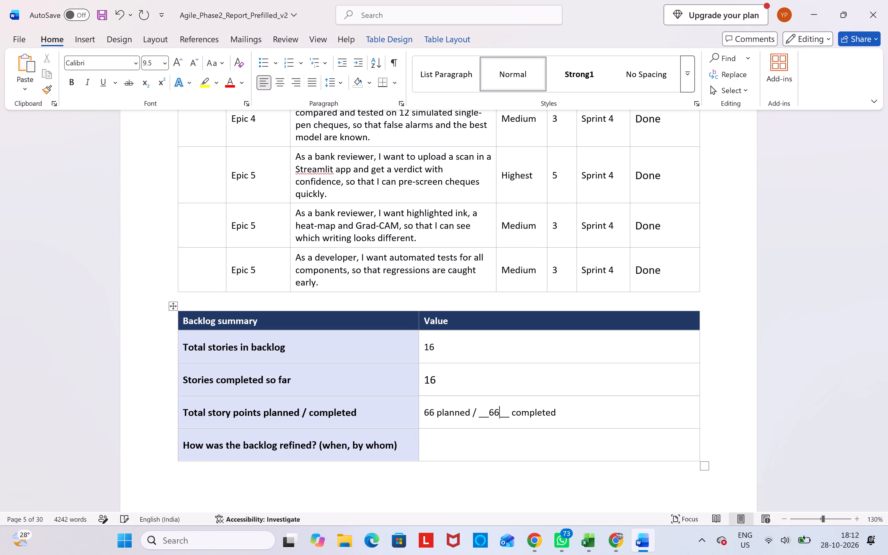
key("Delete")
key("Delete")
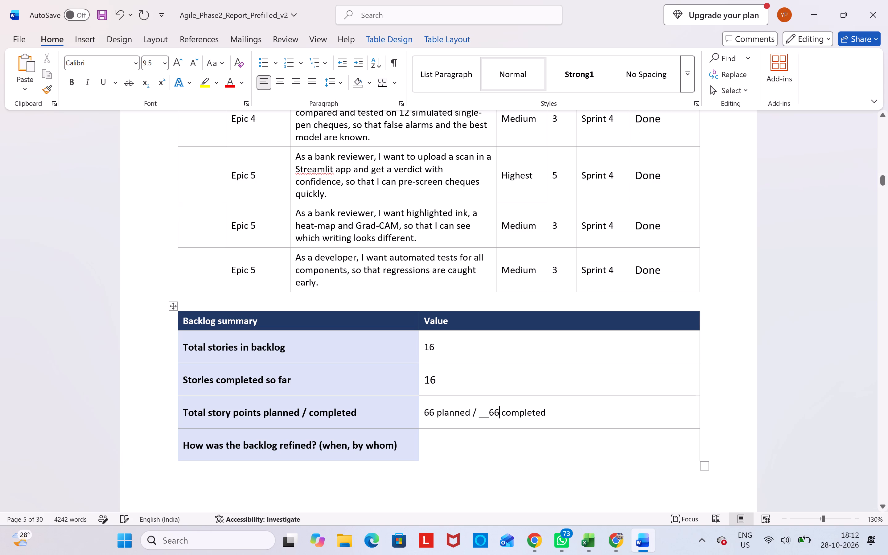
key("Left")
key("Left")
key("BackSpace")
key("BackSpace")
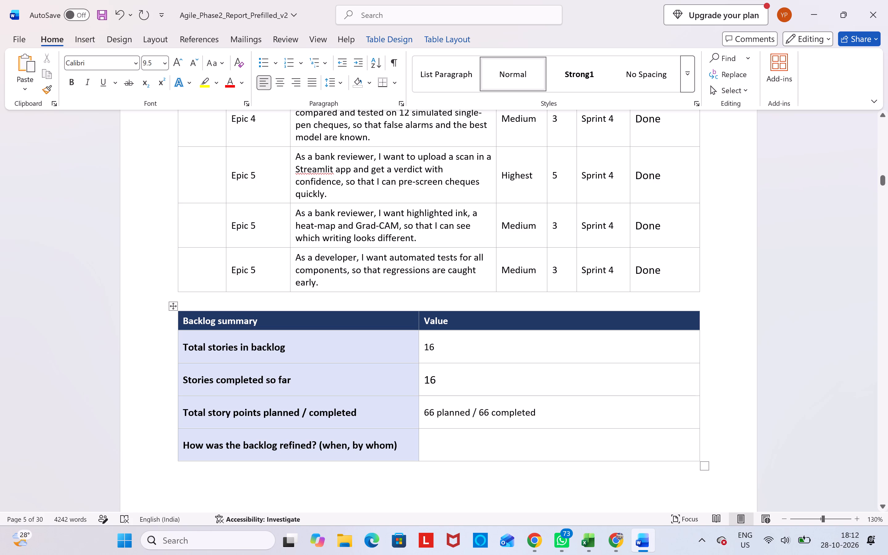
Enter "26 October-29 October" in the row asking how the backlog was refined.
left_click(474, 448)
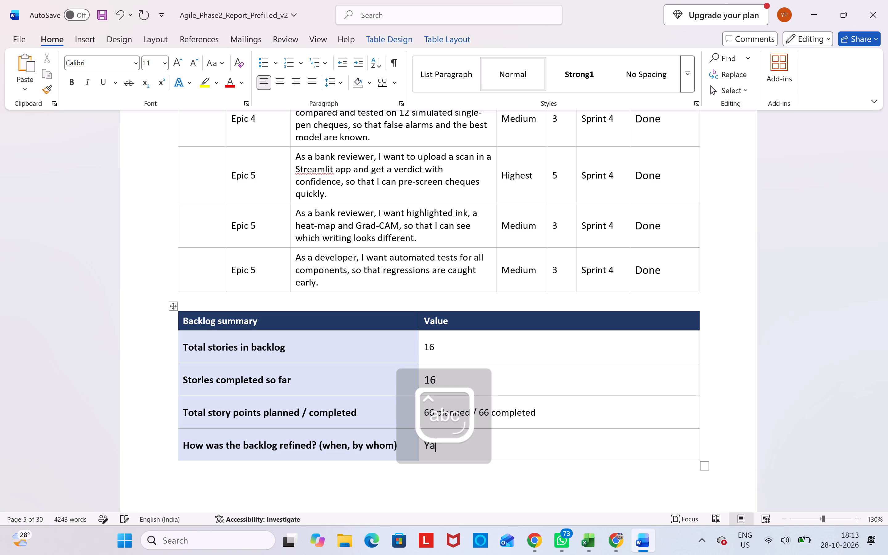
key("BackSpace")
key("BackSpace")
key("2")
key("6")
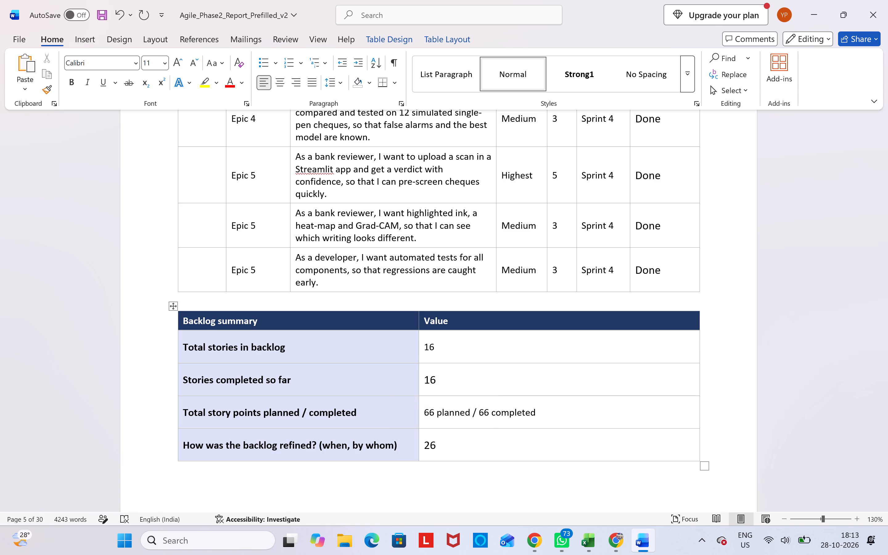
key("space")
type("ctober")
type("-29")
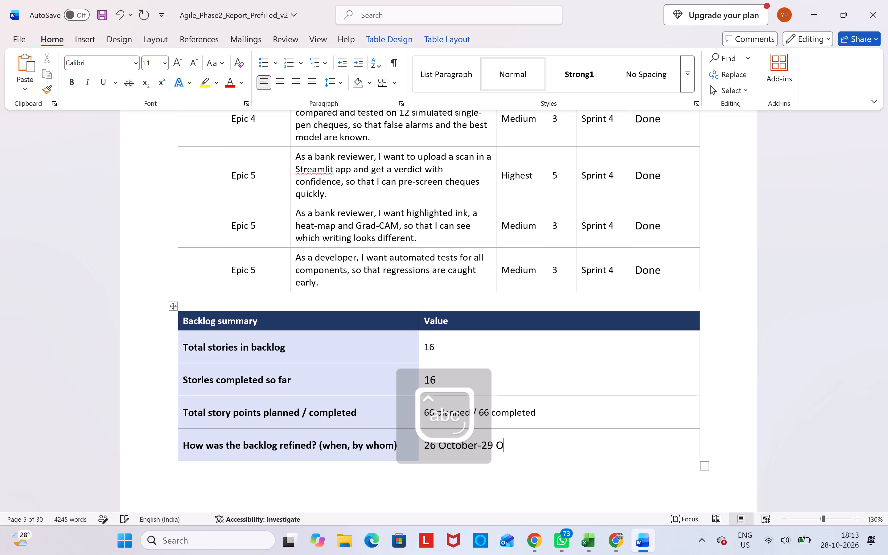
type("ctober")
Switch to File Explorer and inspect the saved Cheque Fraud Detection screenshots in the Gallery for one suited to the Figure 2 placeholder.
scroll(475, 448, "down", 3)
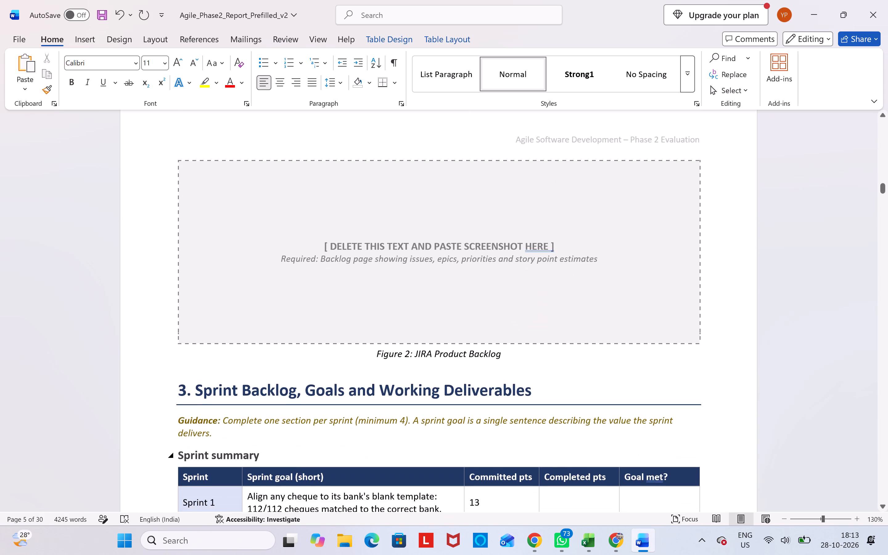
scroll(475, 448, "down", 1)
scroll(475, 448, "up", 1)
scroll(475, 448, "down", 1)
left_click(614, 549)
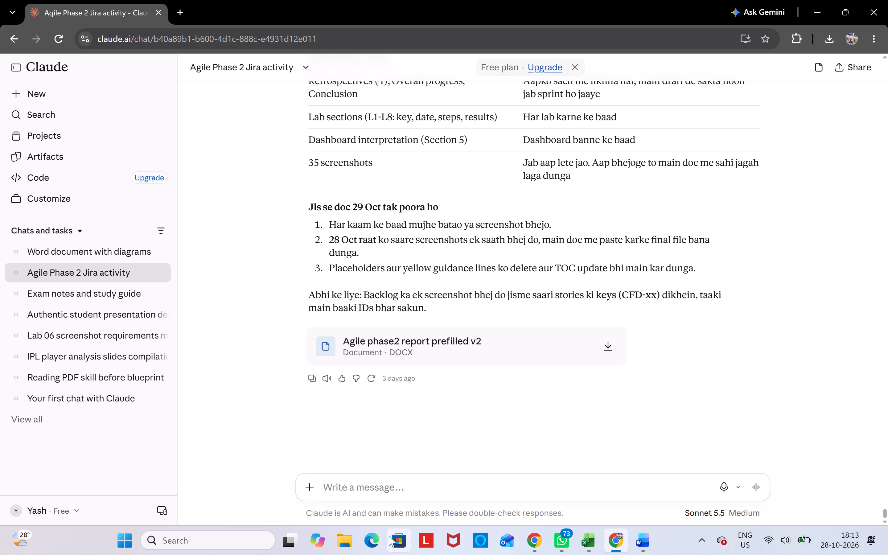
left_click(356, 536)
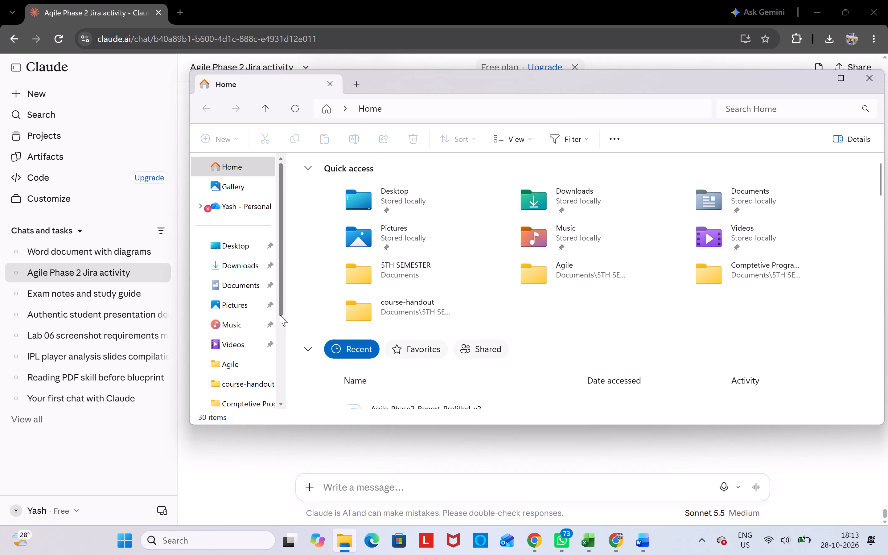
left_click(251, 193)
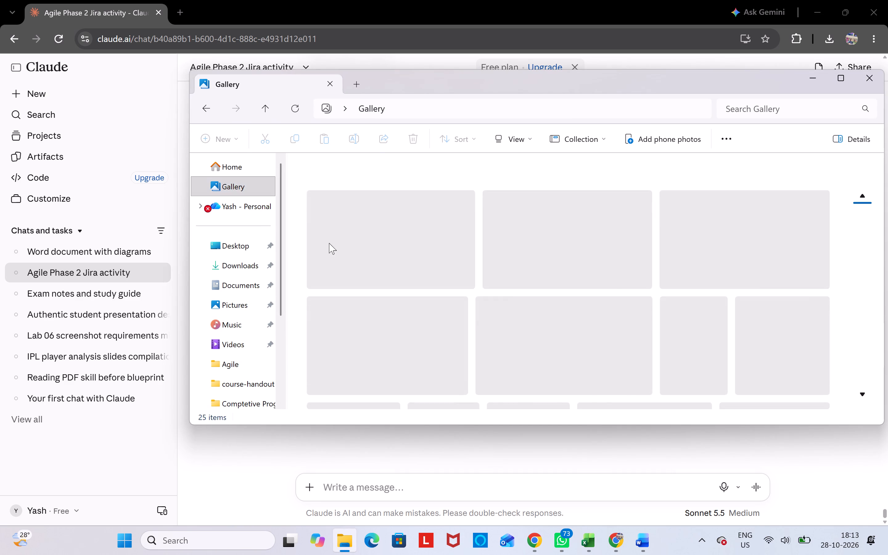
scroll(587, 392, "down", 6)
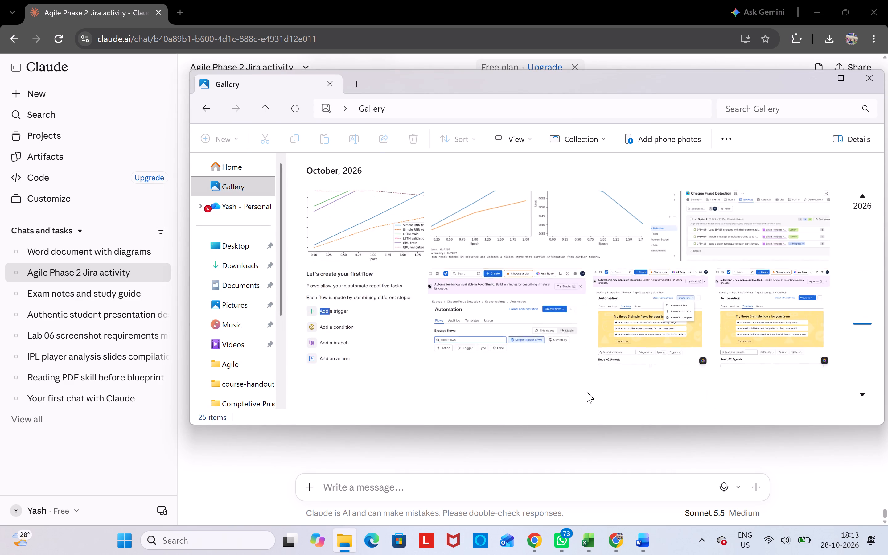
scroll(587, 392, "down", 1)
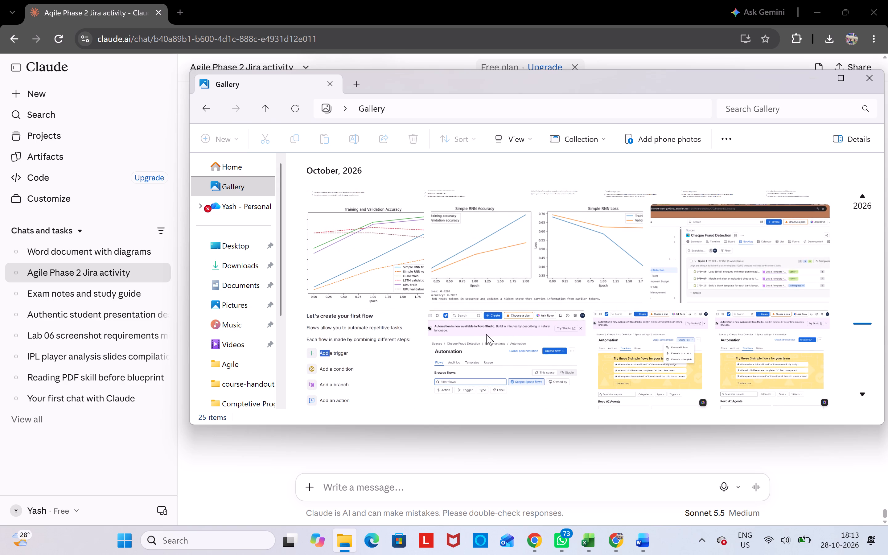
scroll(572, 370, "up", 2)
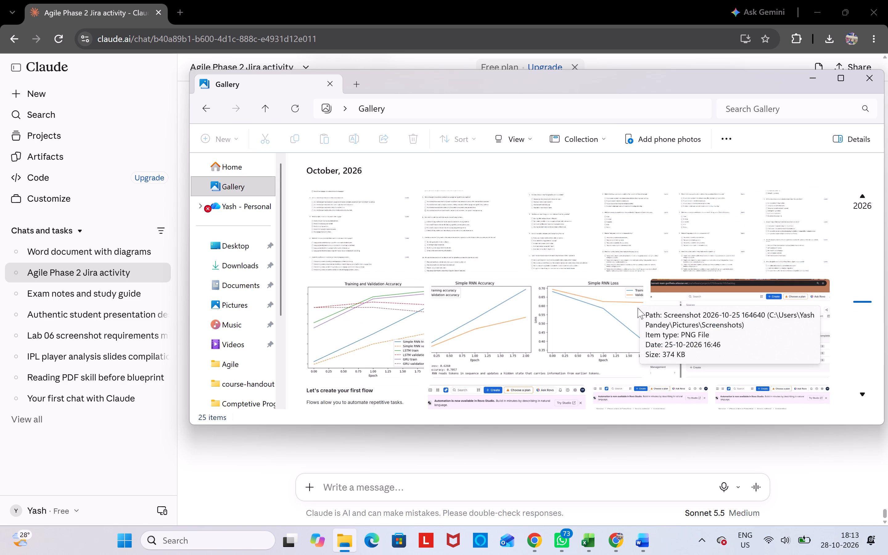
scroll(638, 308, "up", 2)
scroll(515, 245, "up", 4)
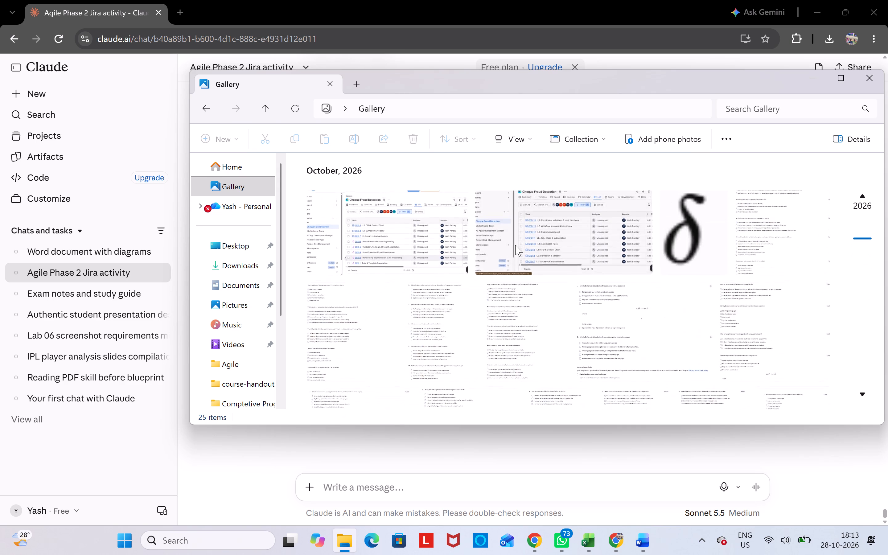
scroll(515, 245, "up", 2)
double_click(556, 329)
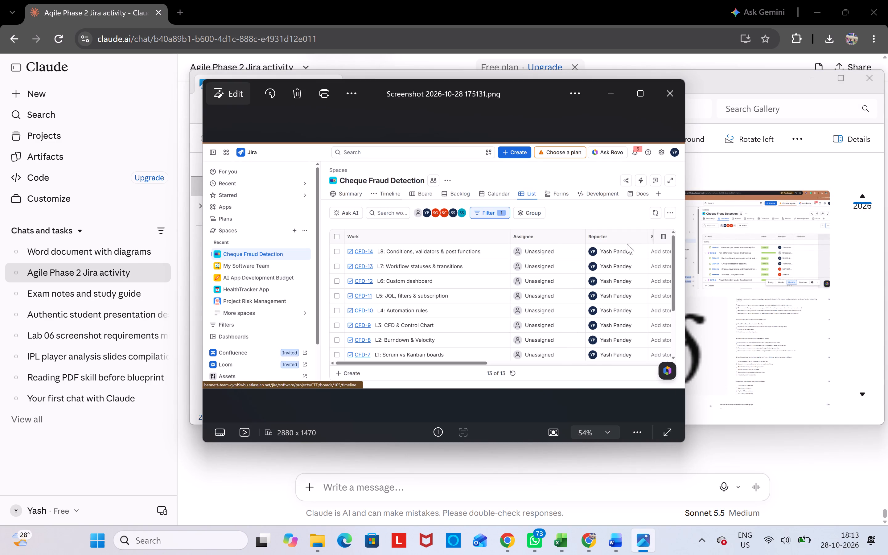
left_click(664, 85)
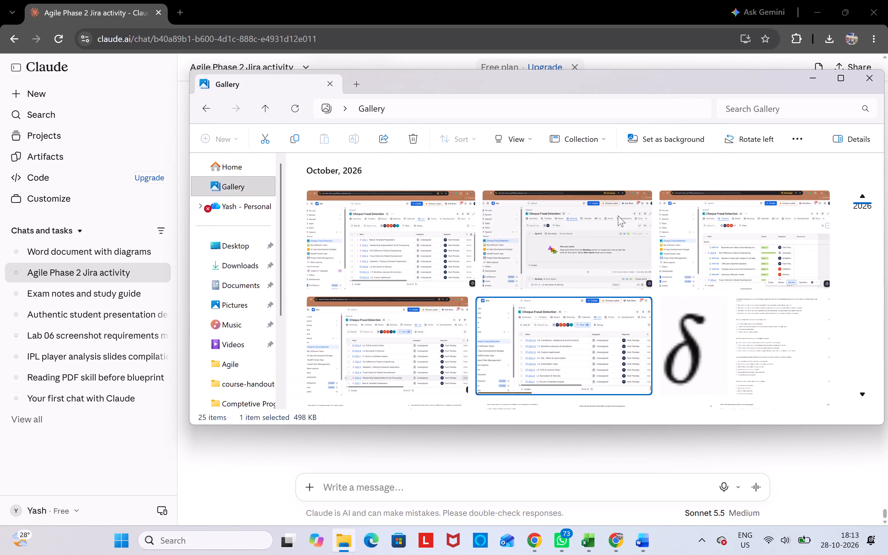
double_click(422, 347)
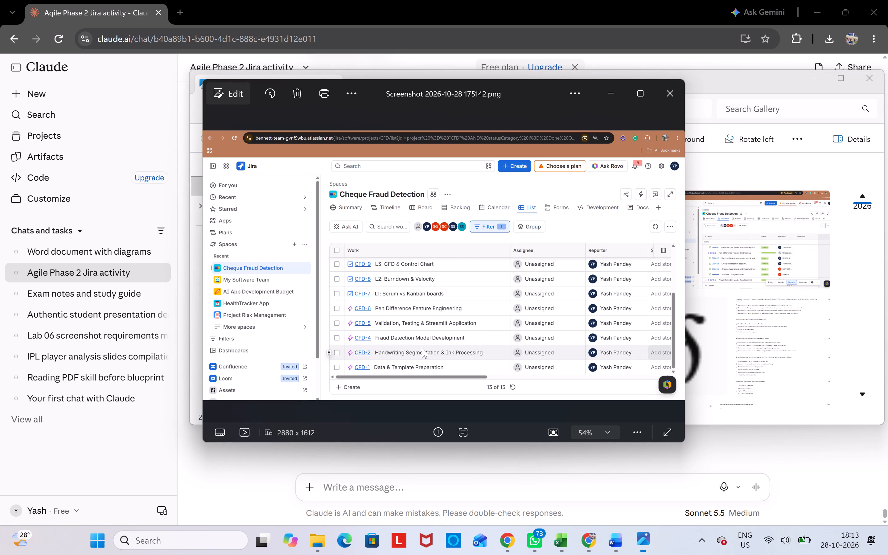
left_click(674, 101)
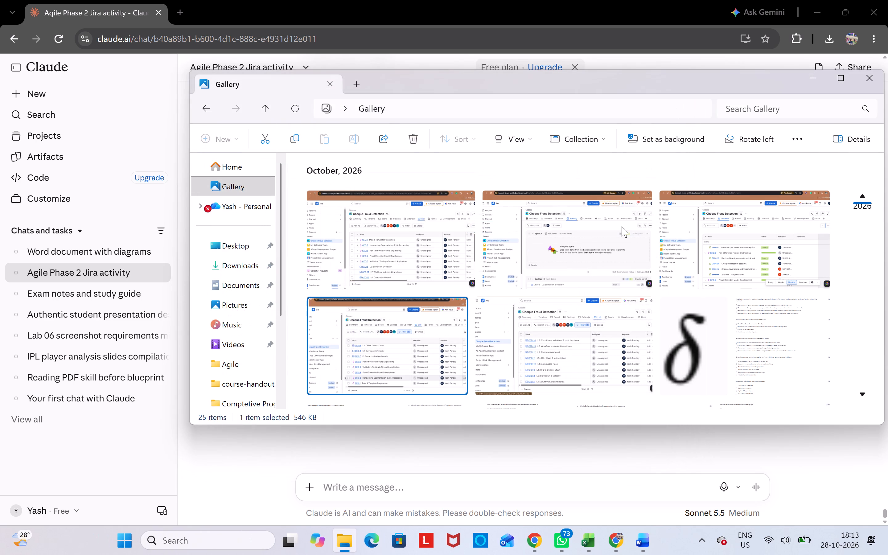
double_click(622, 226)
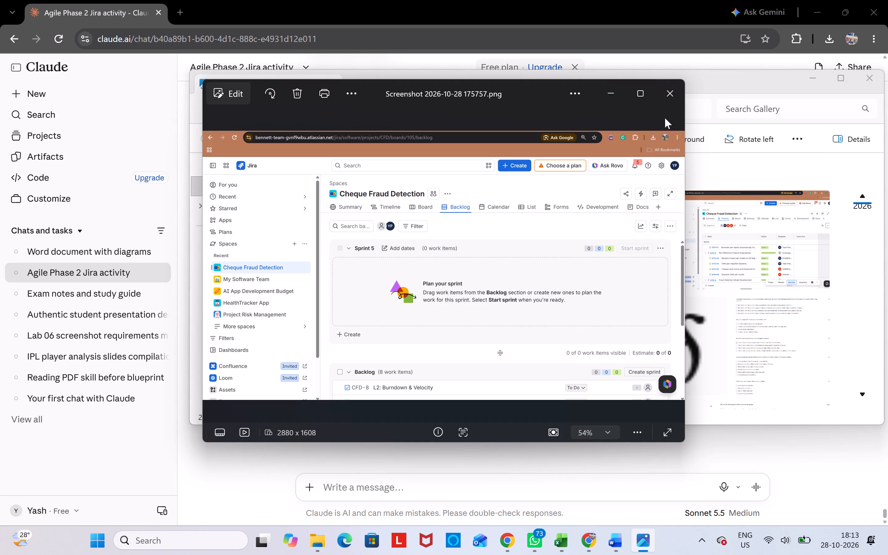
left_click(672, 101)
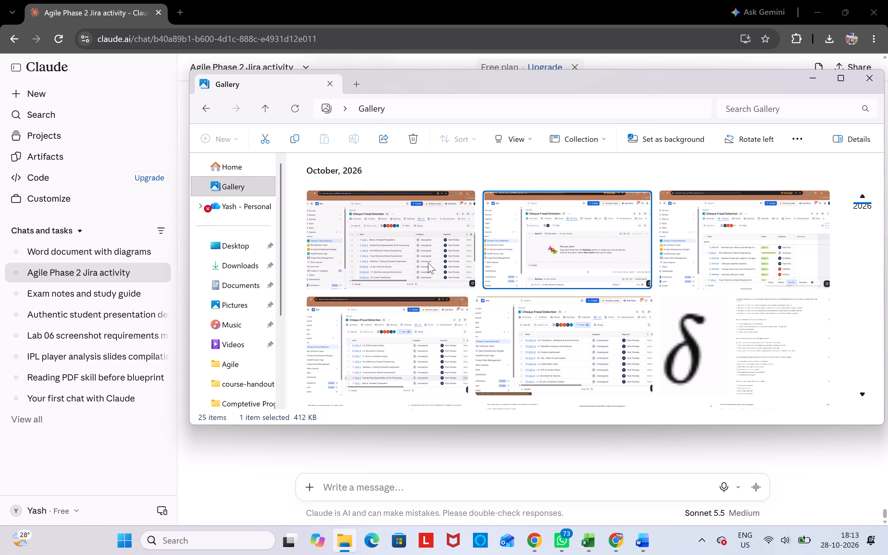
double_click(428, 263)
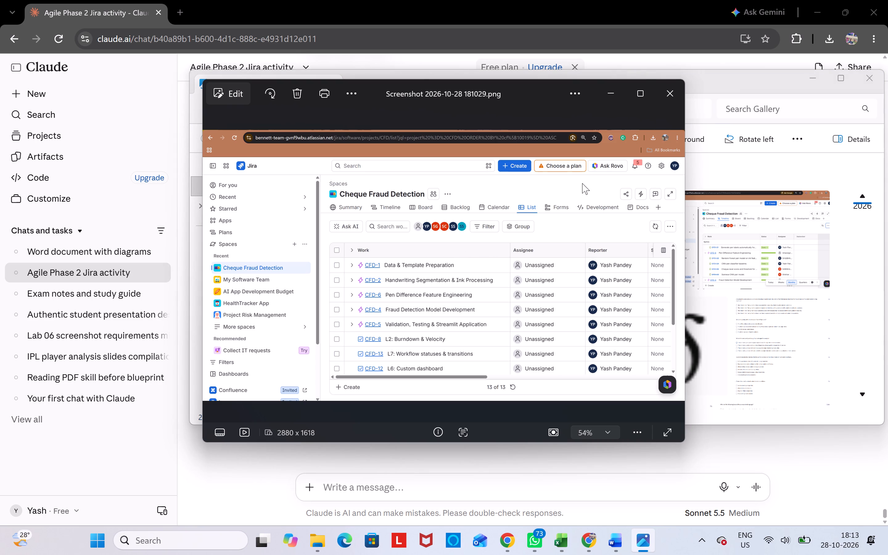
left_click(679, 98)
scroll(646, 263, "up", 4)
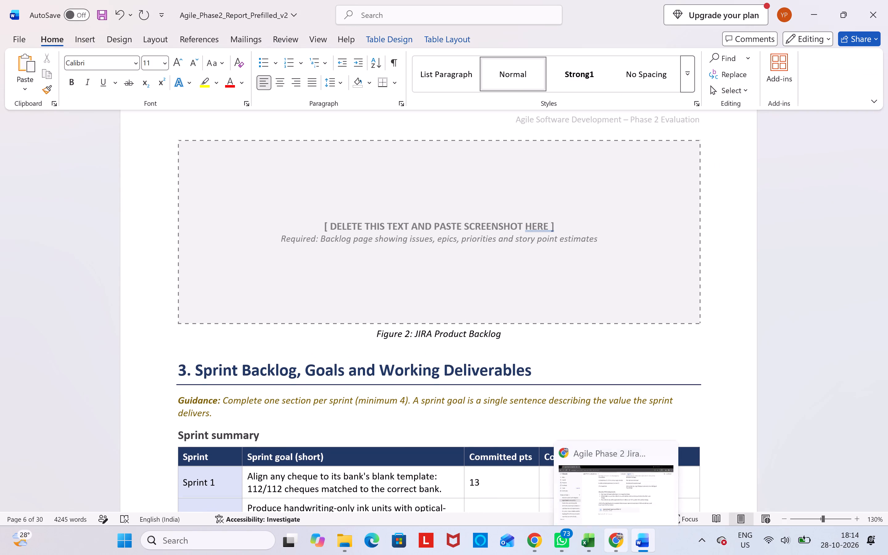
scroll(586, 375, "up", 3)
scroll(586, 375, "down", 1)
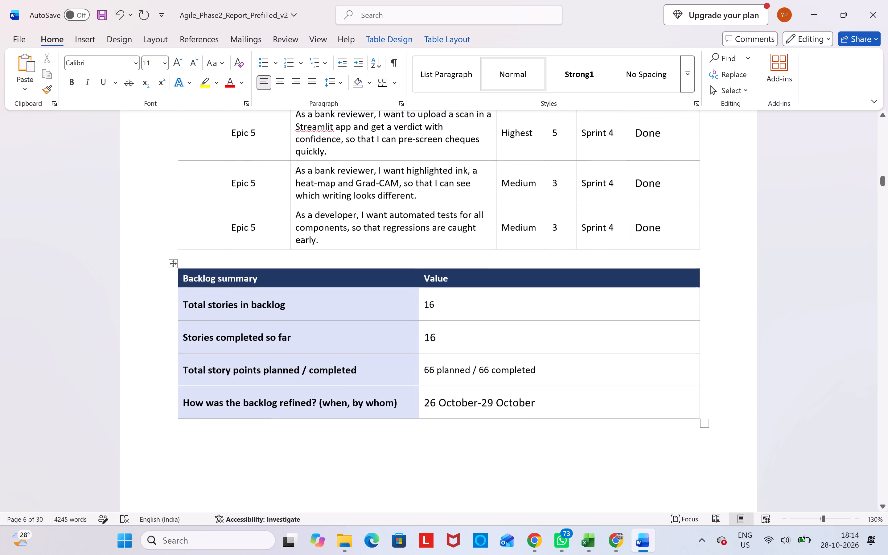
scroll(586, 375, "down", 1)
left_click(508, 478)
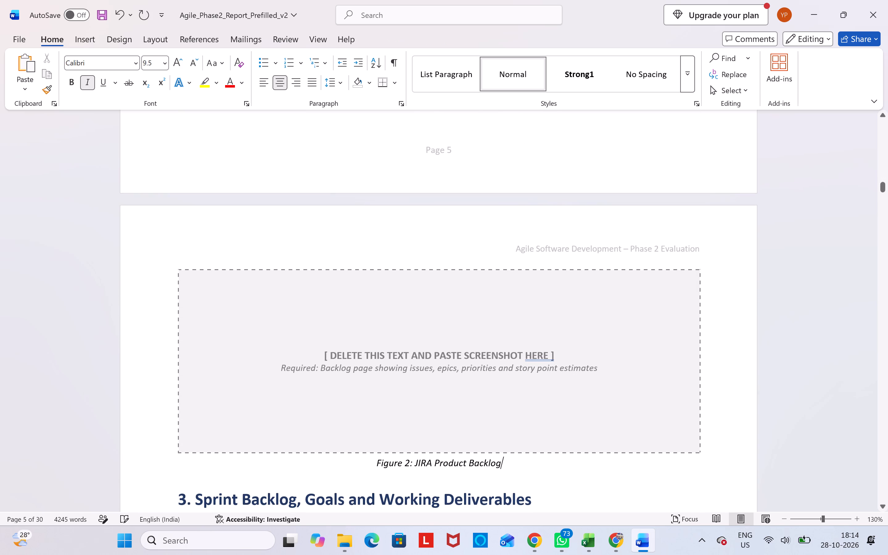
key("BackSpace")
key("BackSpace")
key("BackSpace")
key("BackSpace")
key("BackSpace")
key("BackSpace")
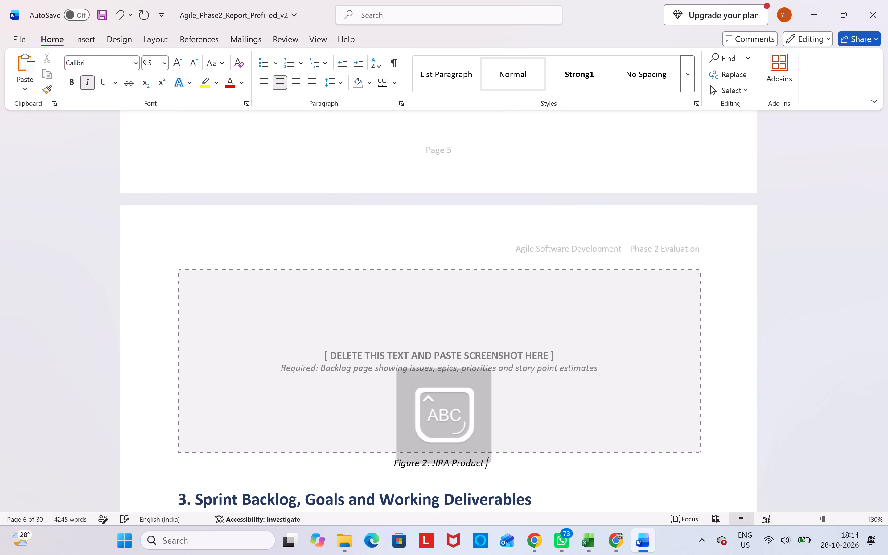
type("ist")
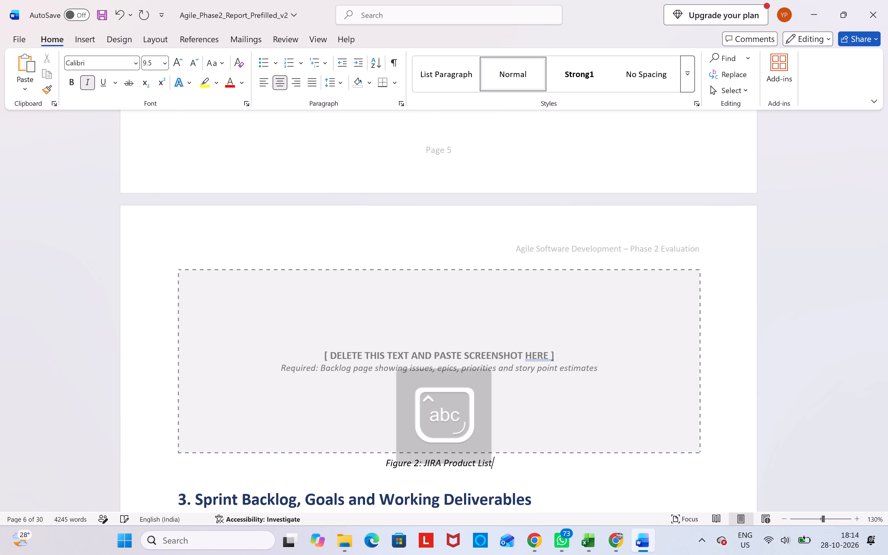
In the Sprint summary table, enter 13 completed points and "Yes" under Goal met for Sprint 1.
scroll(507, 475, "down", 3)
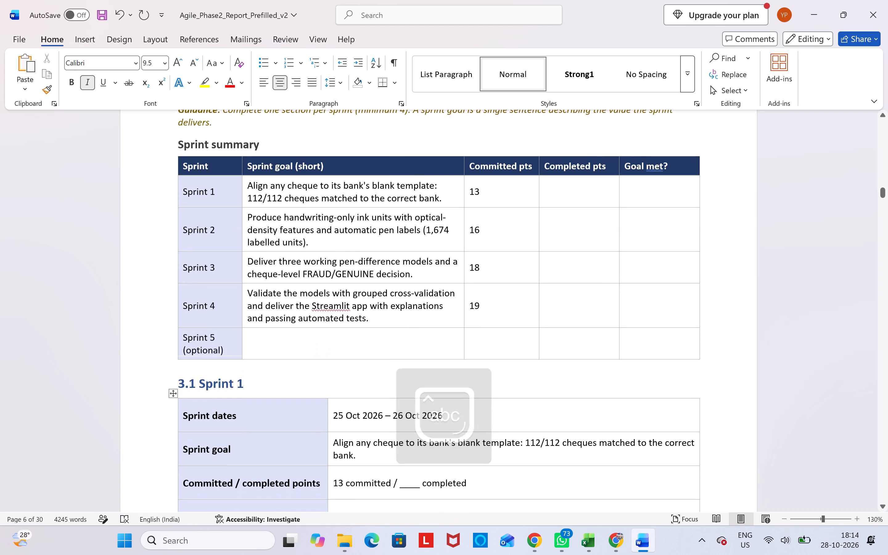
left_click(582, 196)
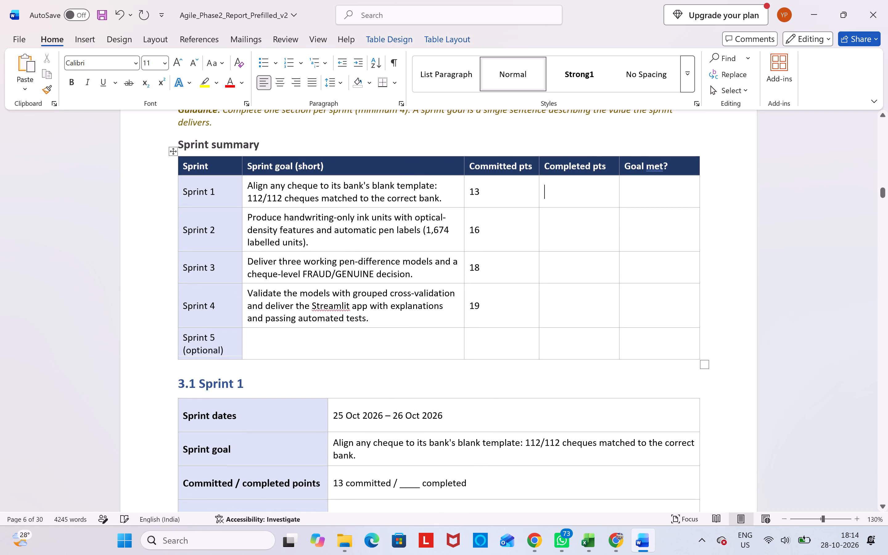
key("1")
key("3")
left_click(659, 194)
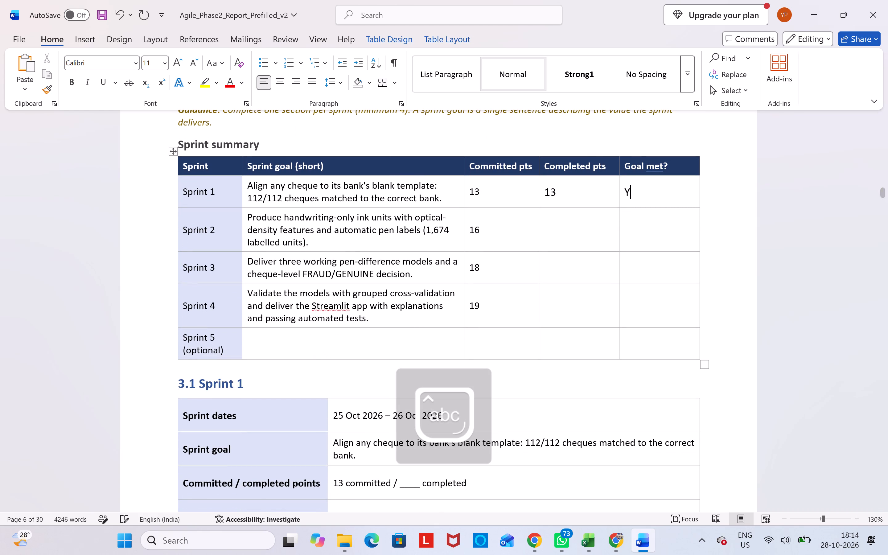
type("es")
Enter 16 completed points and "Yes" under Goal met for Sprint 2, removing the stray 1 from Sprint 1's "Yes".
left_click(605, 221)
key("1")
type("16")
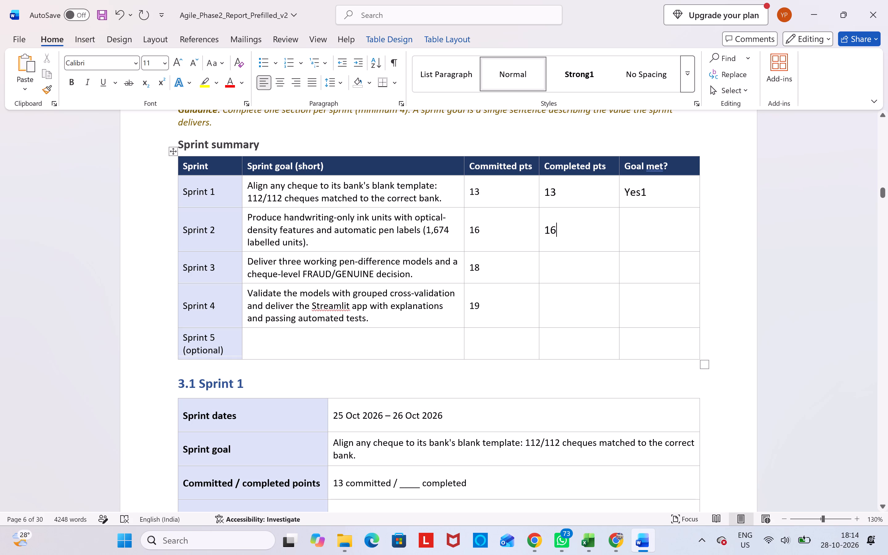
left_click(670, 198)
key("backslash")
key("BackSpace")
key("BackSpace")
left_click(626, 233)
type("es")
In the Sprint summary table, enter 18 completed points for Sprint 3 and 19 for Sprint 4.
left_click(589, 266)
key("1")
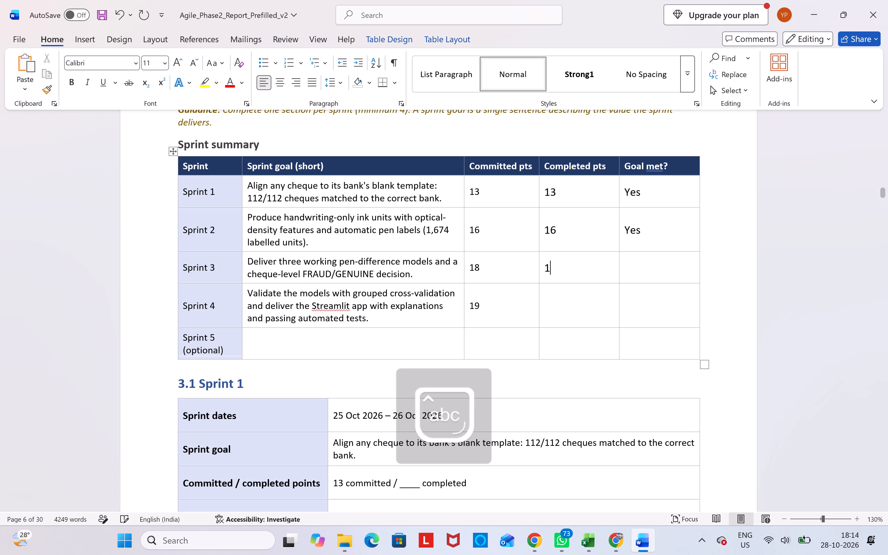
key("8")
left_click(580, 314)
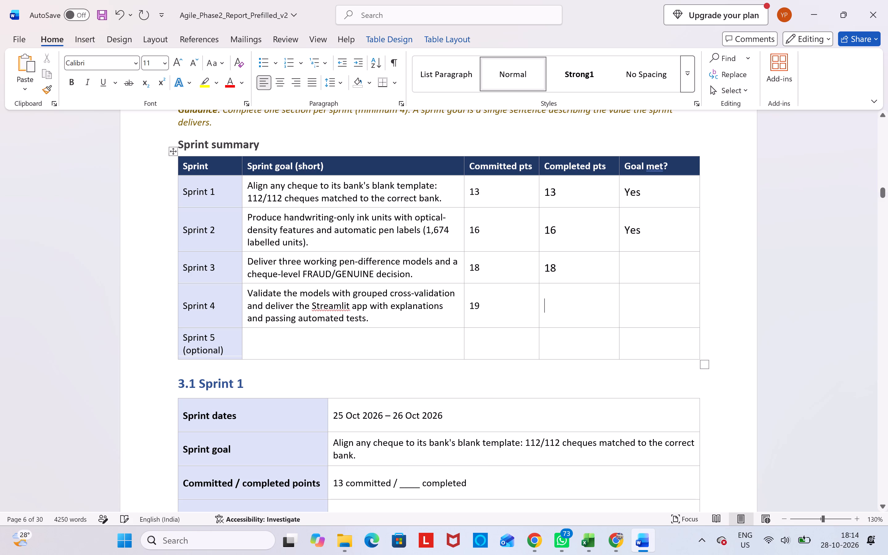
type("18")
key("BackSpace")
key("9")
Enter "Yes" under Goal met for Sprint 3 and Sprint 4 in the Sprint summary table.
left_click(673, 270)
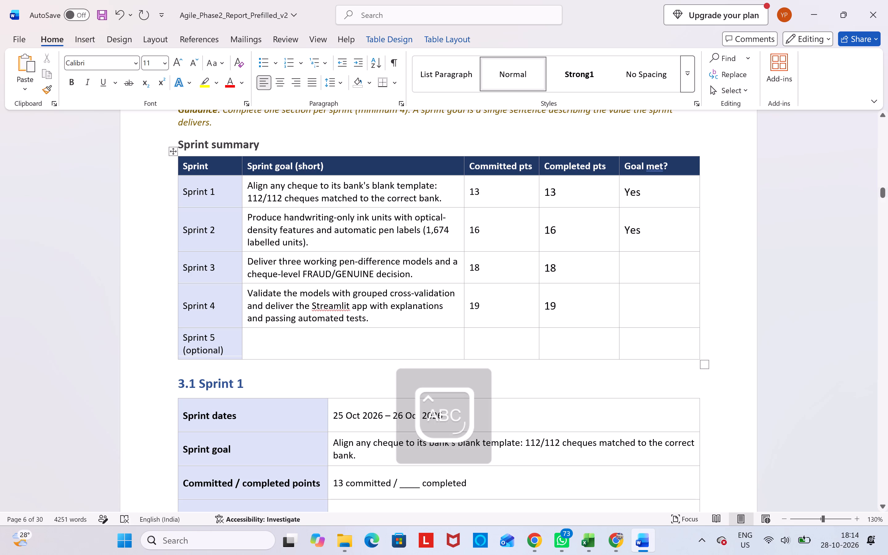
type("es")
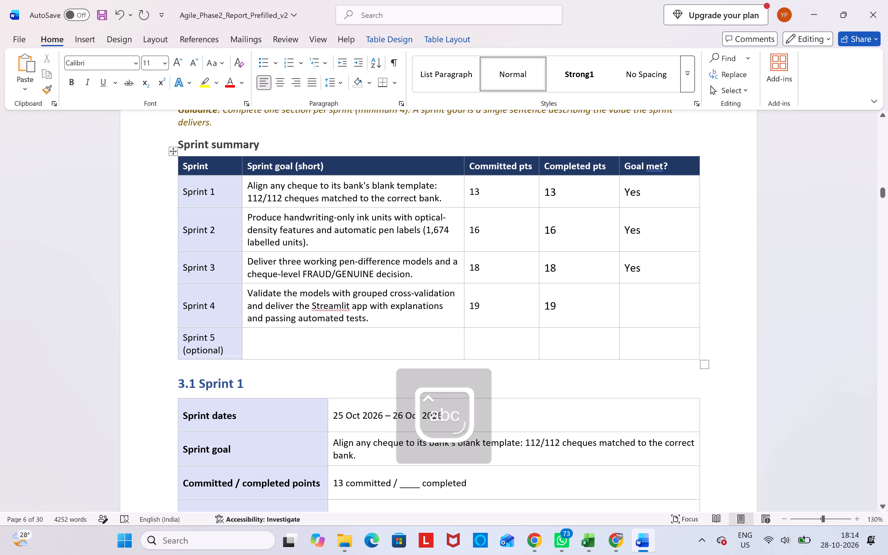
left_click(653, 304)
key("BackSpace")
key("y")
type("es")
In section 3.1 Sprint 1, replace the blank in the committed / completed points row with 13 completed.
scroll(652, 306, "down", 1)
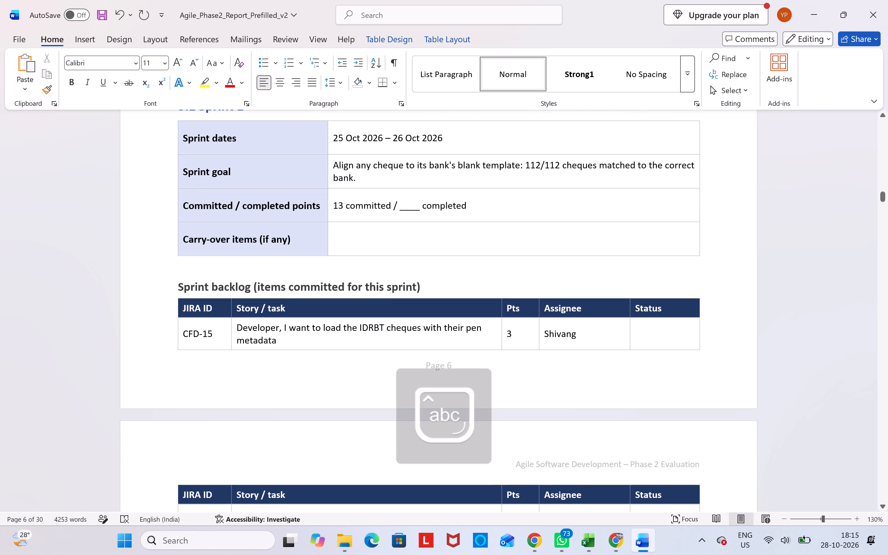
left_click(423, 207)
key("BackSpace")
key("BackSpace")
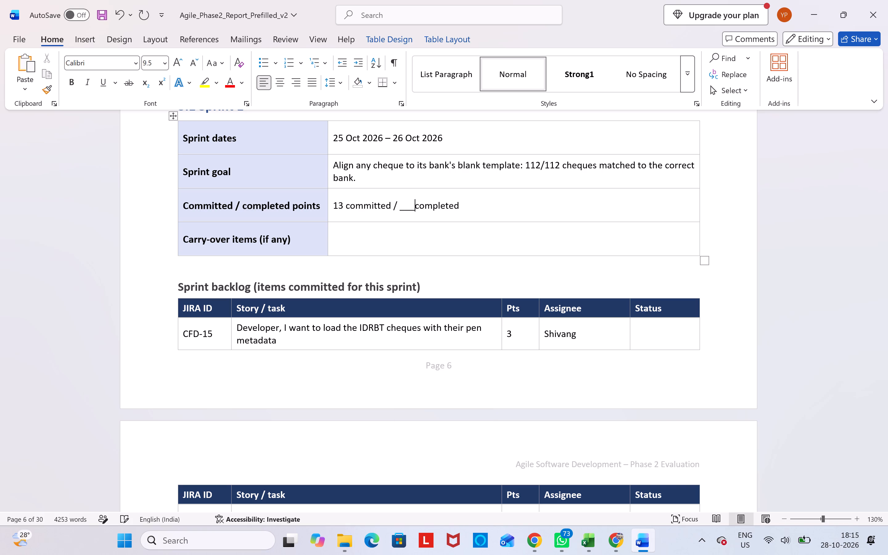
key("BackSpace")
key("BackSpace")
key("1")
key("BackSpace")
key("BackSpace")
type("12")
key("BackSpace")
type("3")
key("space")
Enter "done" as the status of CFD-15, CFD-16 and CFD-17 in the Sprint 1 backlog table.
scroll(424, 309, "down", 1)
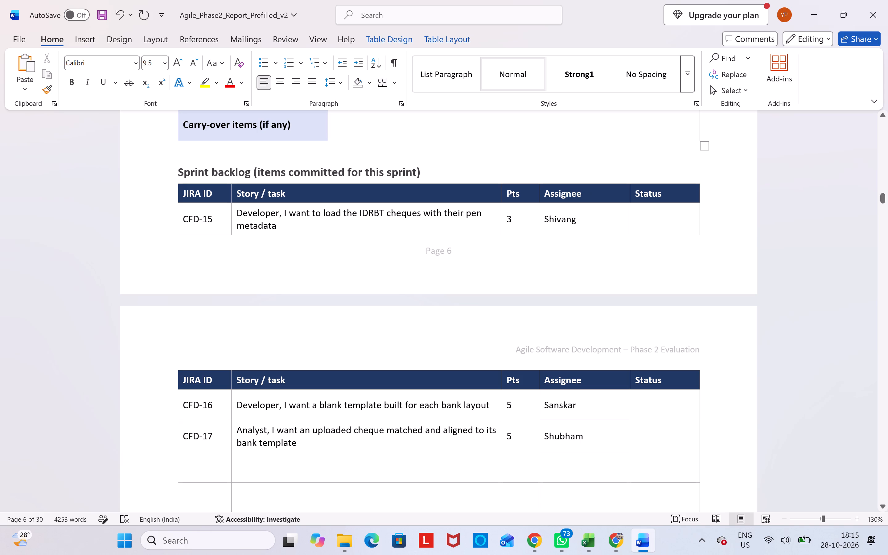
left_click(654, 223)
type("done")
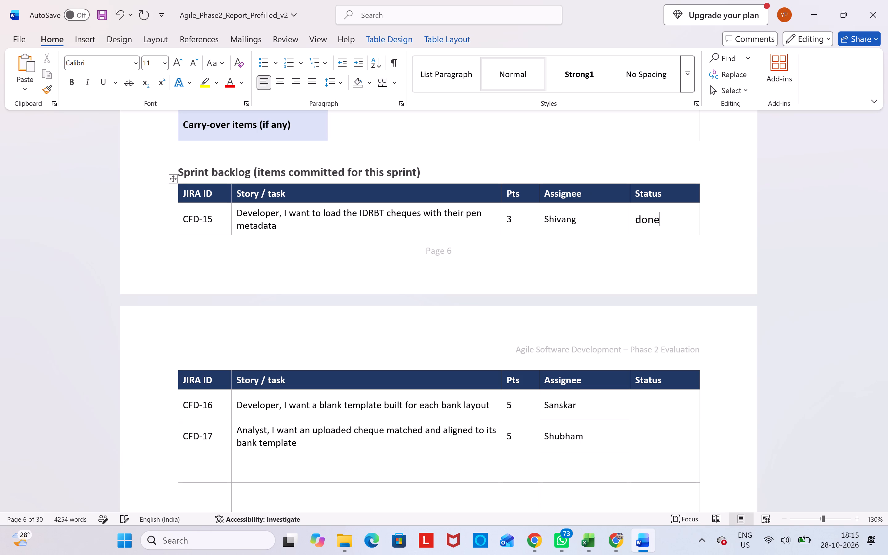
left_click(674, 403)
type("done")
left_click(668, 445)
type("done")
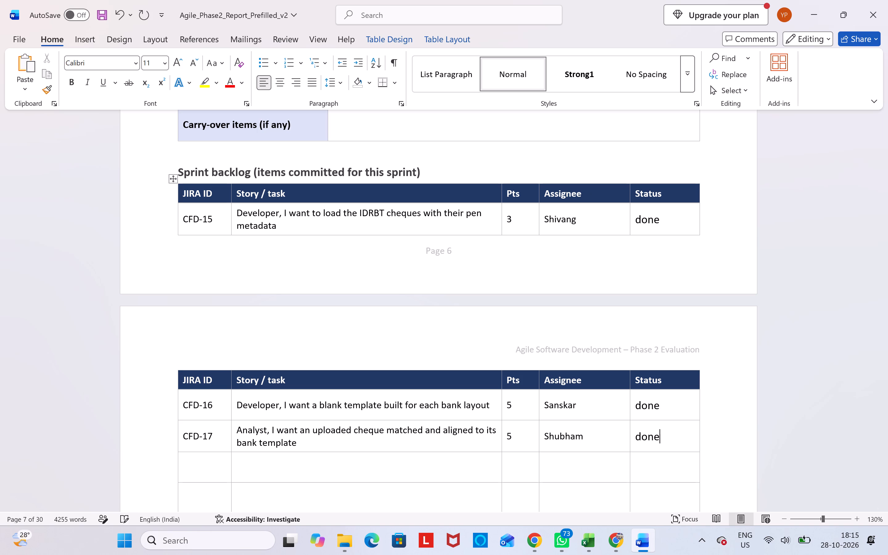
Examine the rest of the Sprint 1 and Sprint 2 sections for unfilled table cells, retrospectives and required screenshot placeholders.
scroll(668, 445, "down", 2)
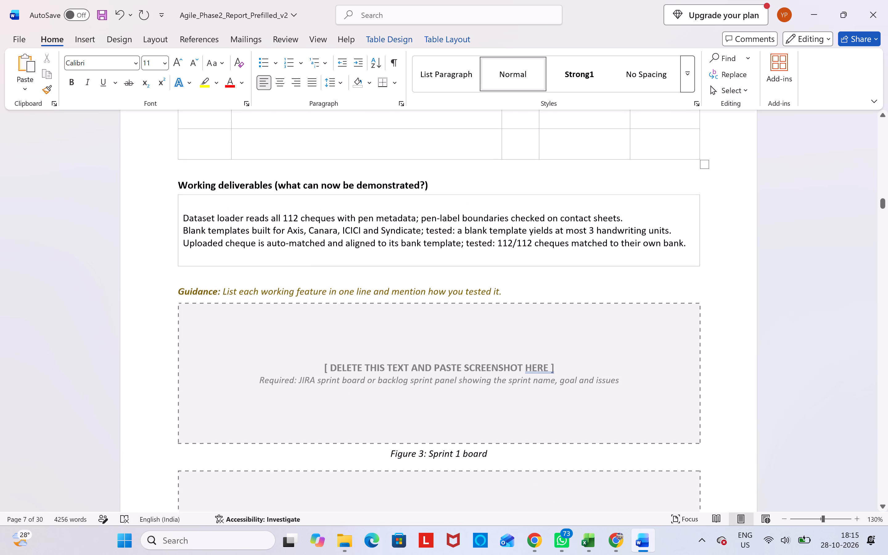
scroll(668, 445, "down", 1)
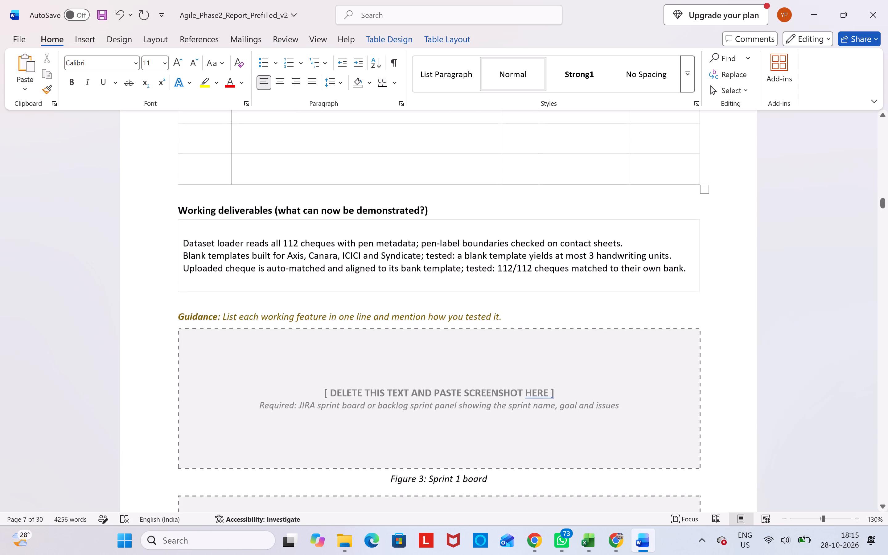
scroll(668, 445, "down", 2)
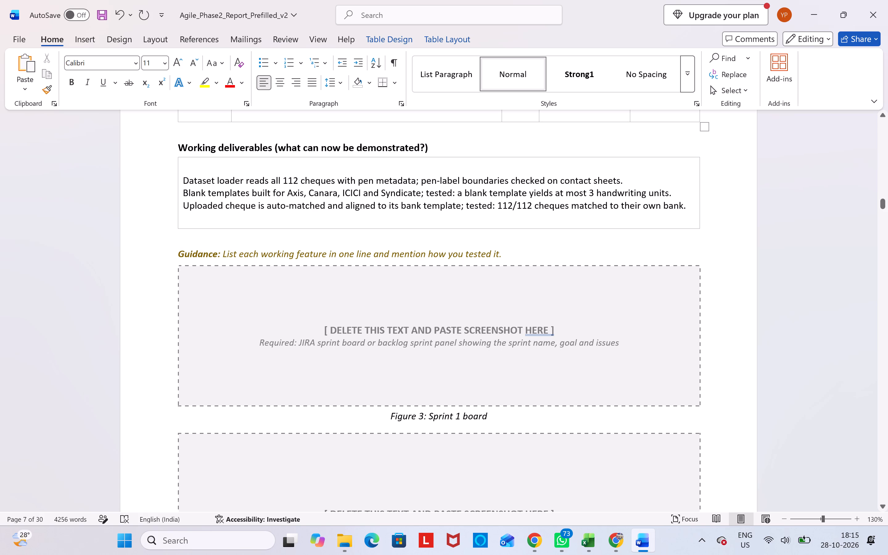
scroll(639, 422, "down", 1)
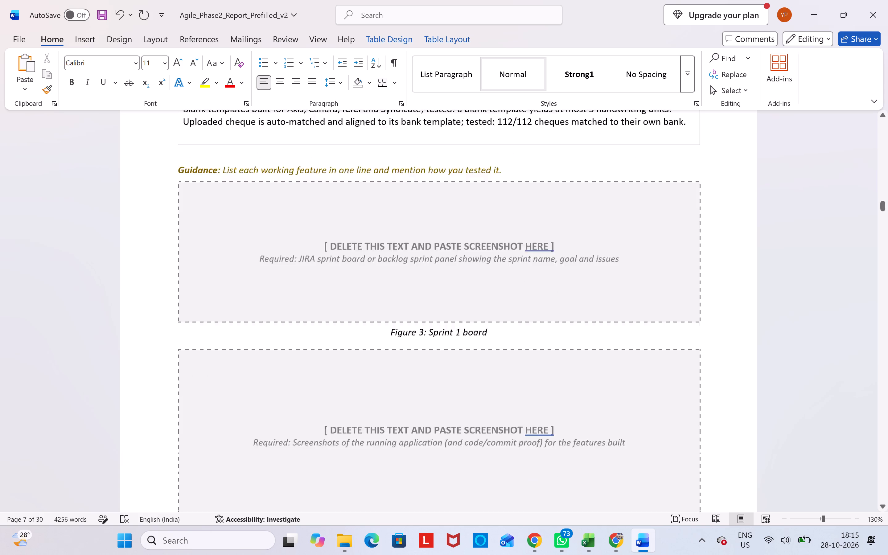
scroll(639, 422, "down", 1)
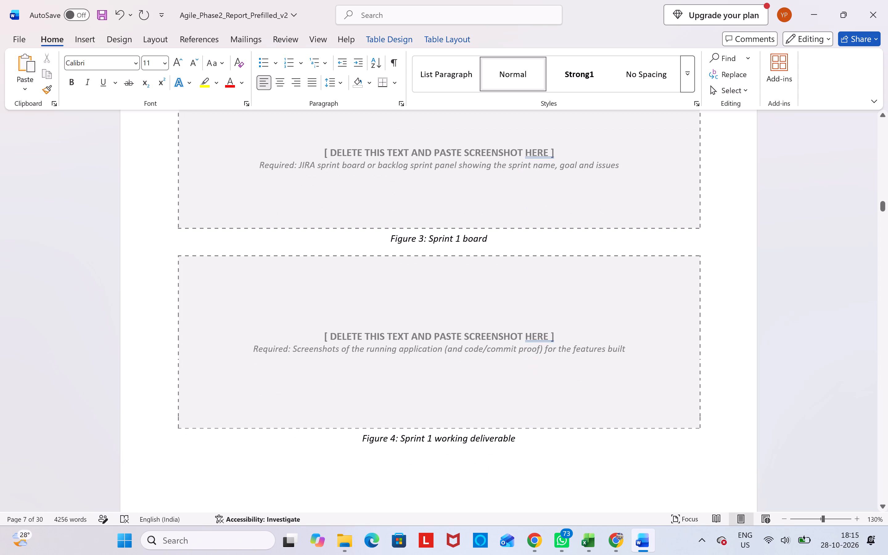
scroll(639, 422, "up", 3)
scroll(639, 422, "right", 1)
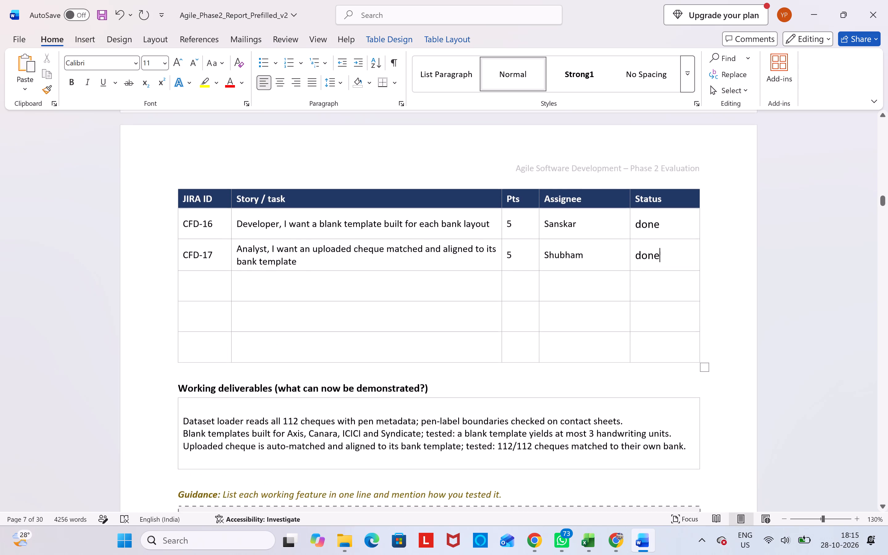
scroll(639, 422, "right", 1)
scroll(639, 422, "down", 1)
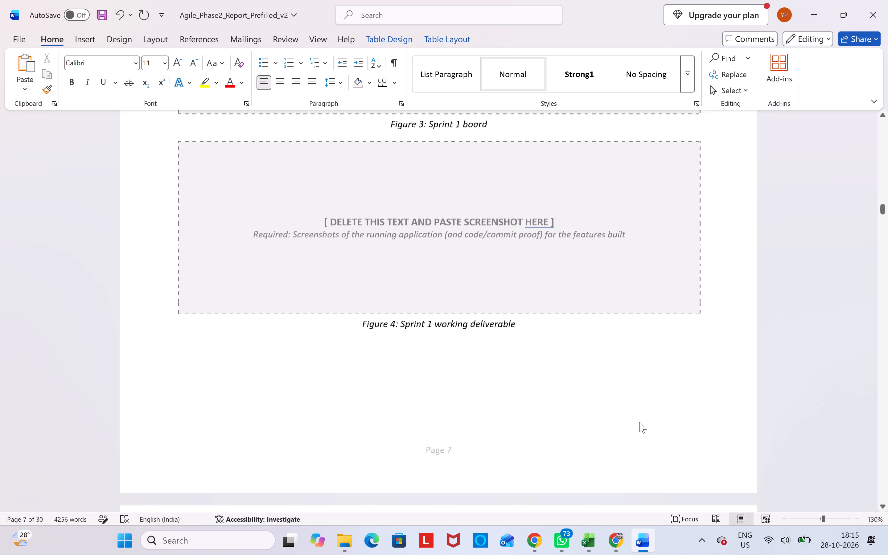
scroll(639, 422, "down", 2)
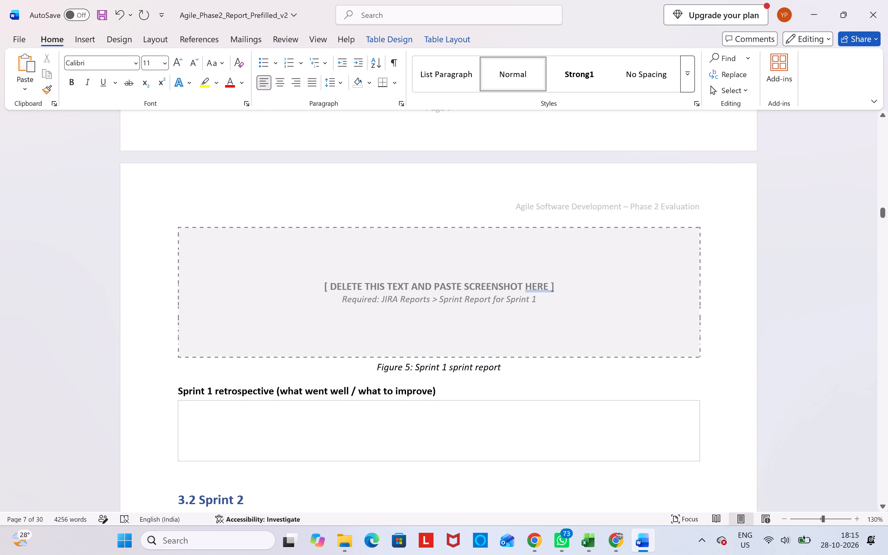
scroll(639, 422, "down", 1)
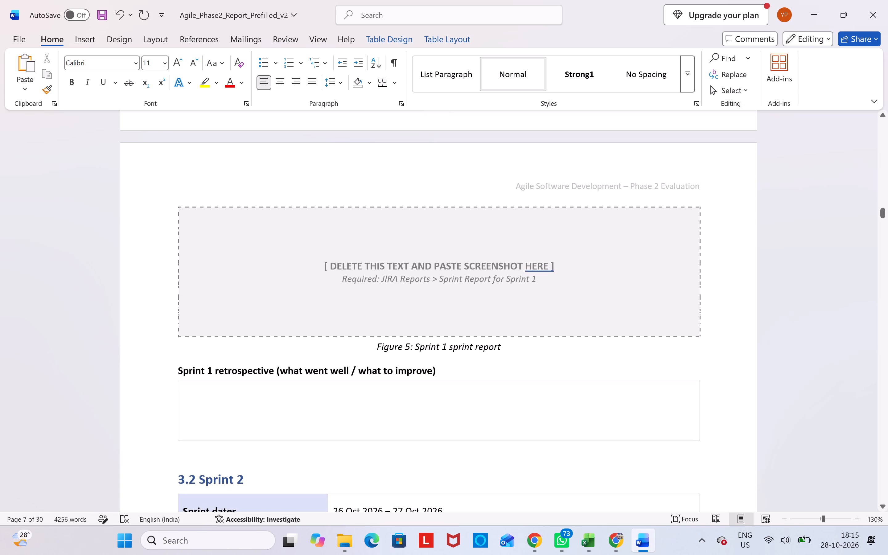
scroll(639, 422, "down", 1)
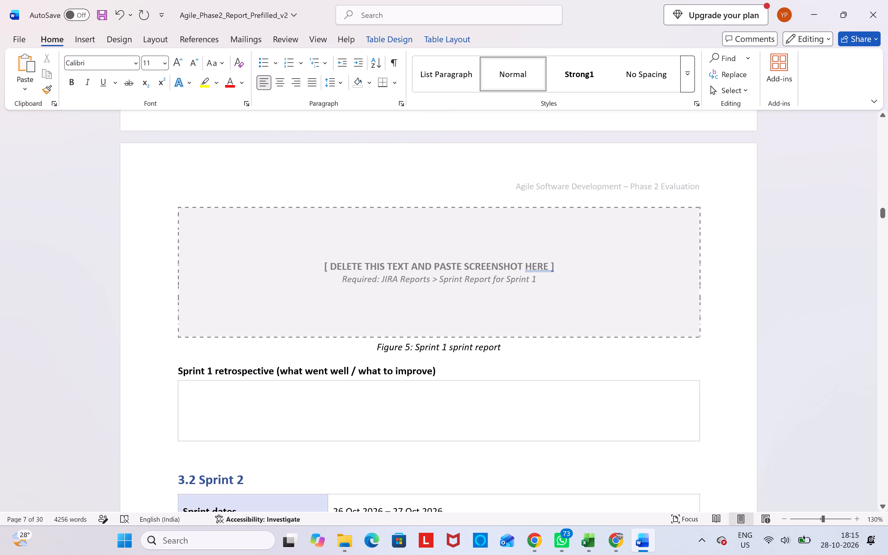
scroll(639, 422, "down", 2)
scroll(521, 400, "up", 1)
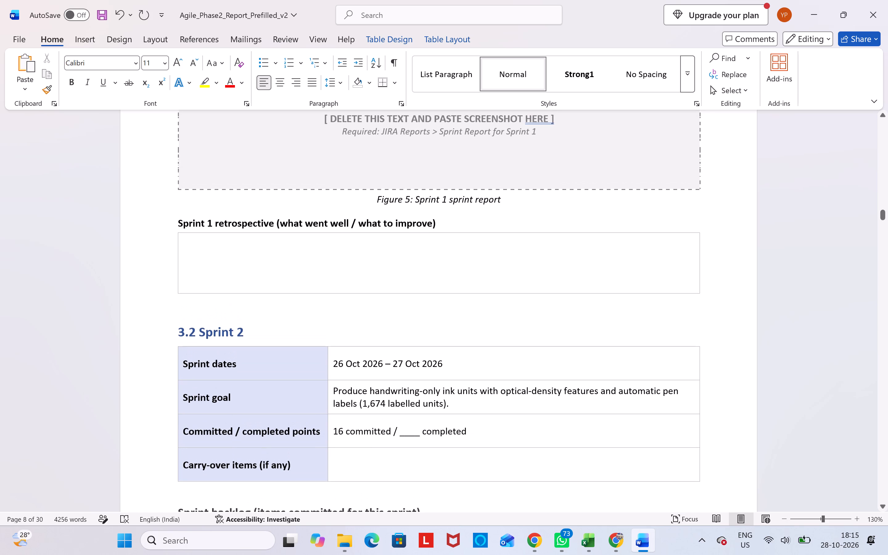
scroll(586, 355, "down", 2)
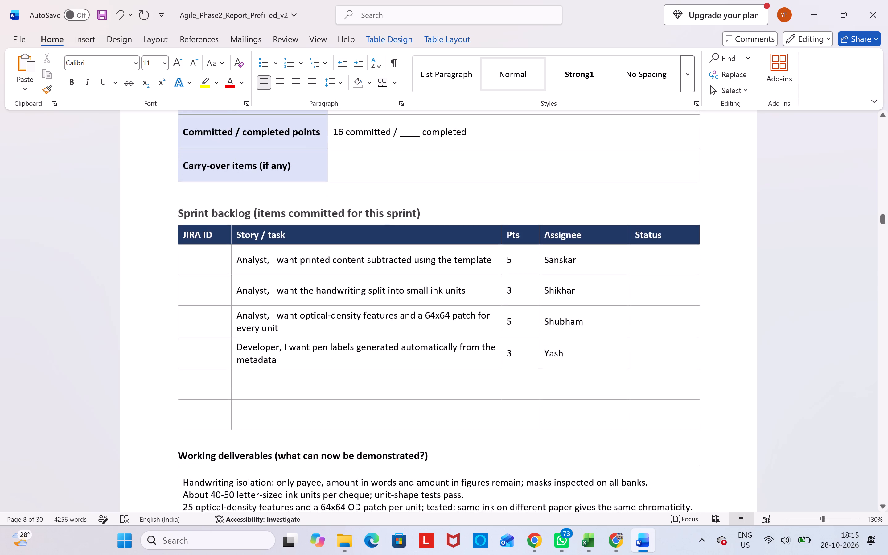
scroll(586, 355, "down", 1)
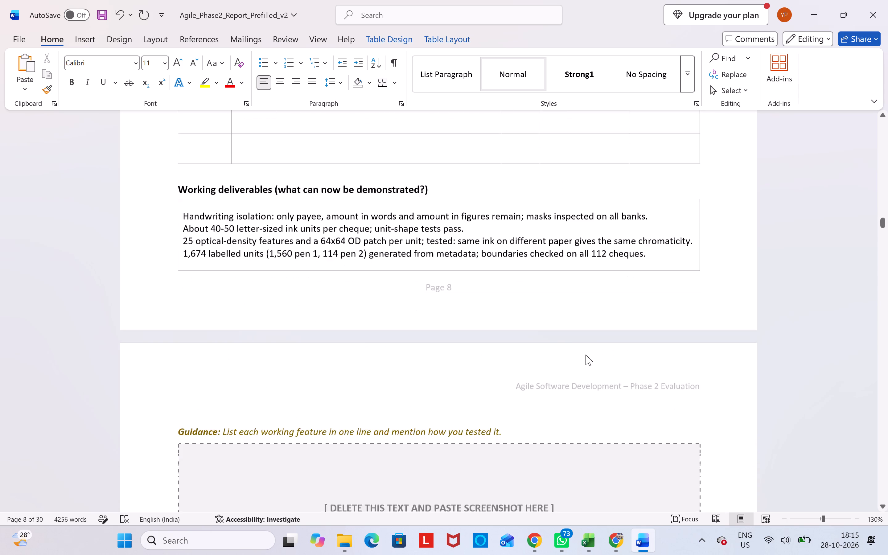
scroll(586, 355, "down", 1)
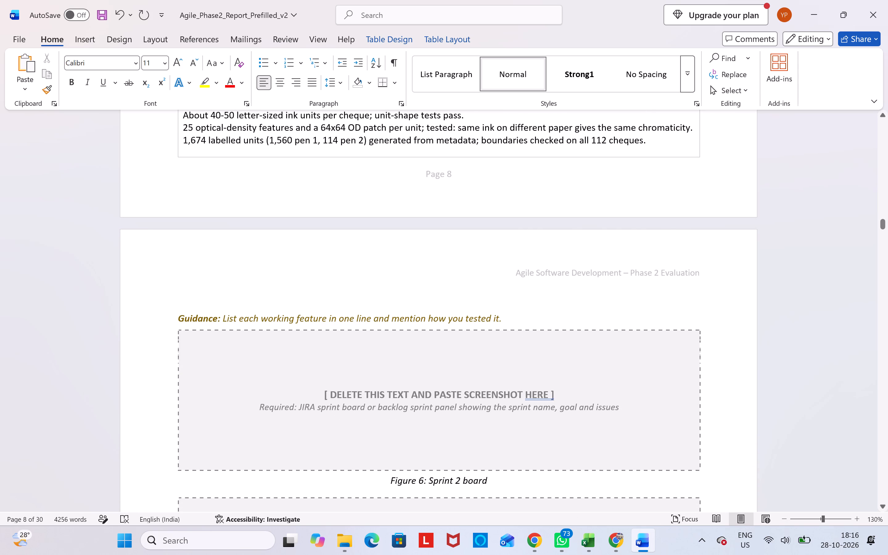
scroll(565, 450, "down", 2)
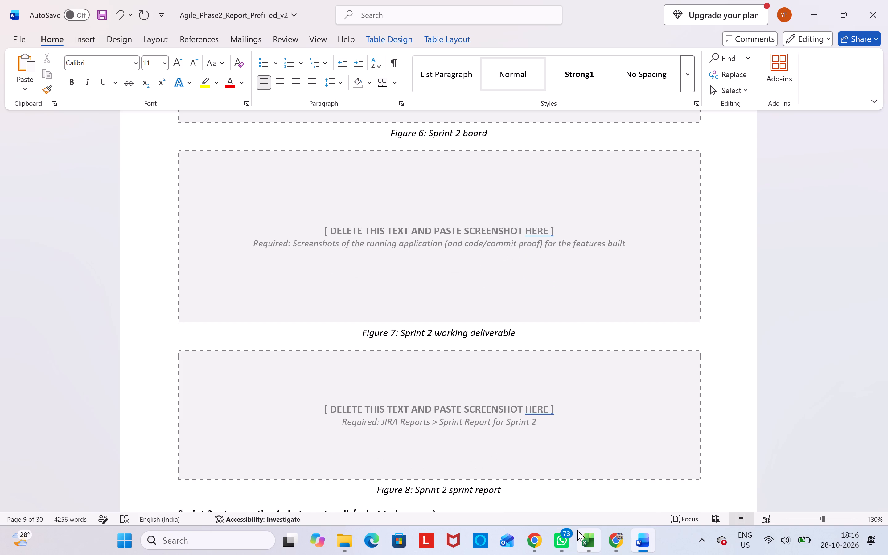
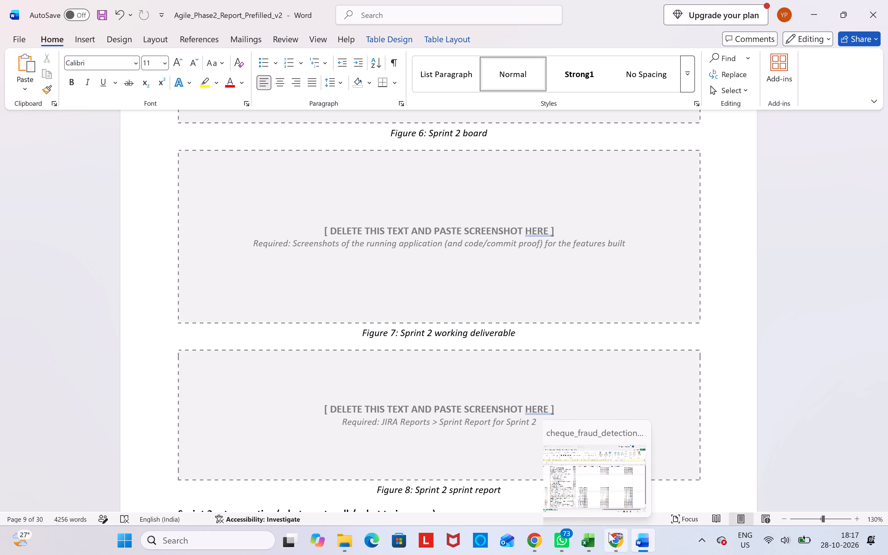
Switch to the Cheque Fraud Detection project in Chrome and expand the Dashboards section of the navigation with Spaces collapsed.
left_click(533, 536)
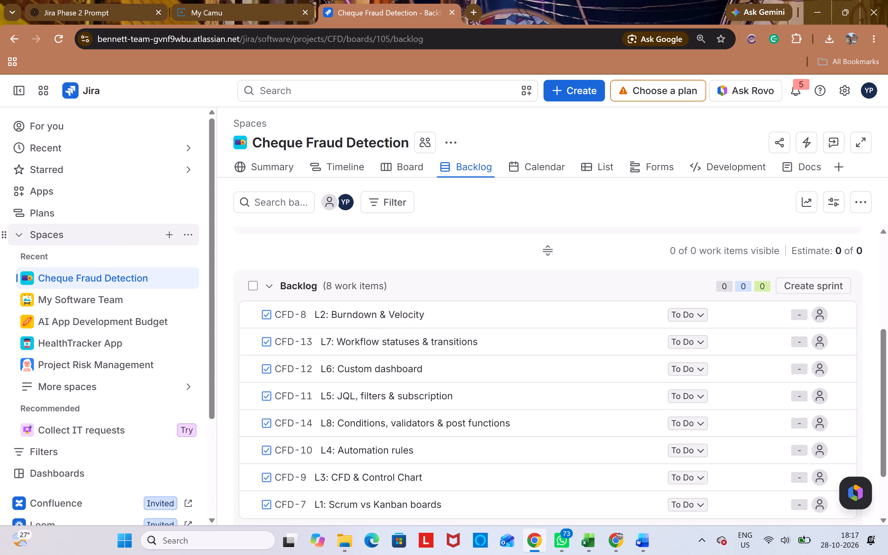
left_click(187, 230)
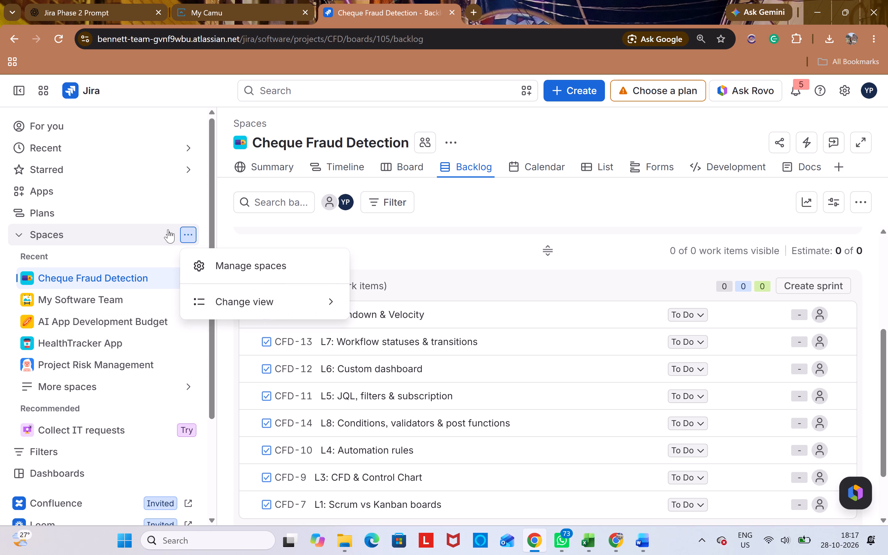
left_click(16, 228)
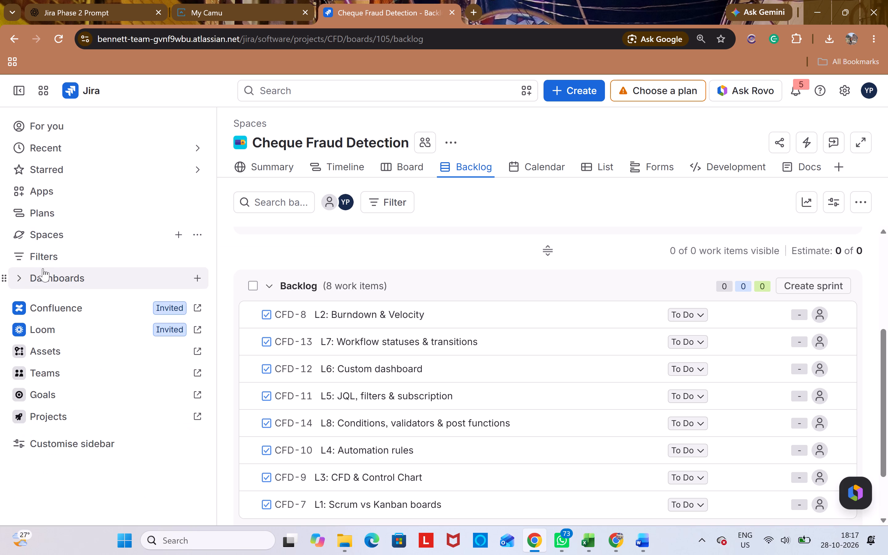
left_click(56, 271)
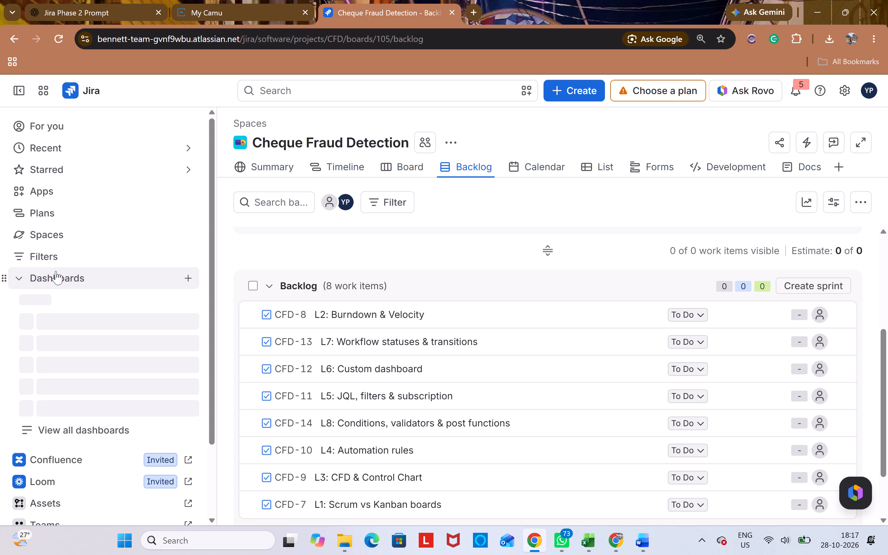
left_click(108, 284)
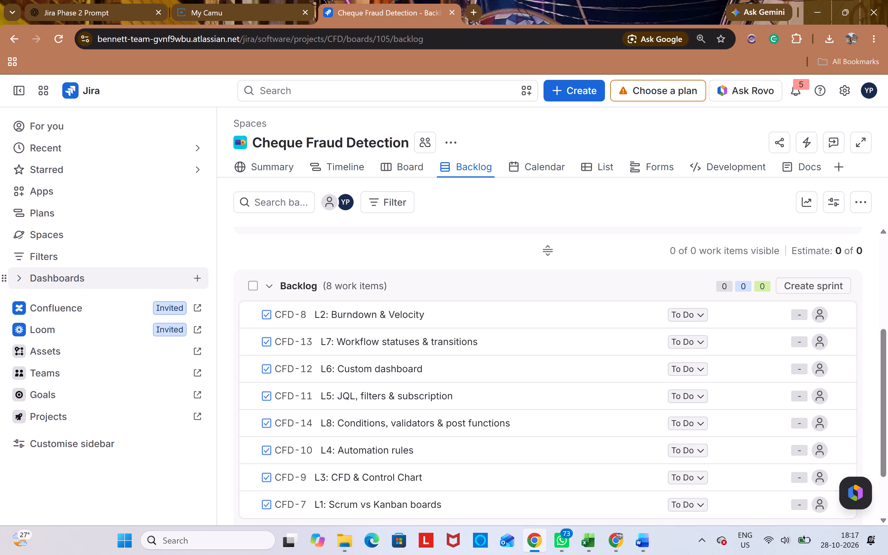
left_click(108, 284)
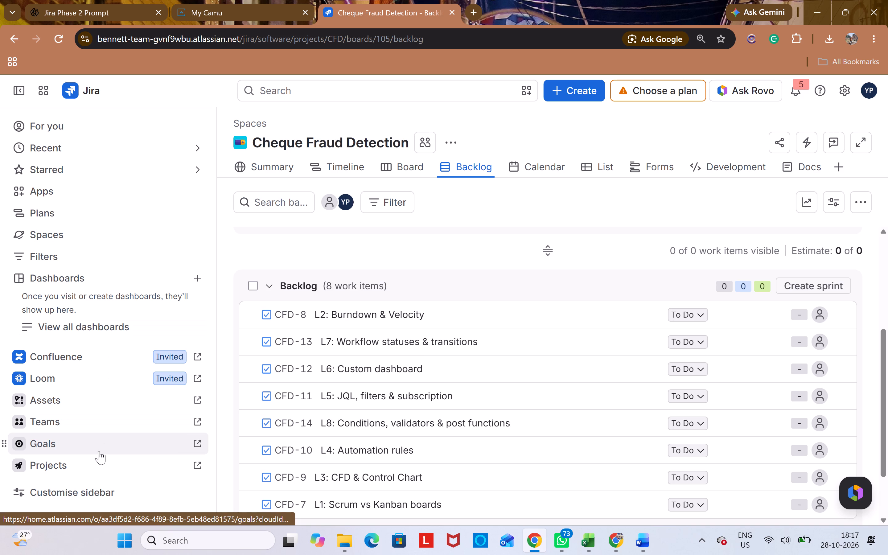
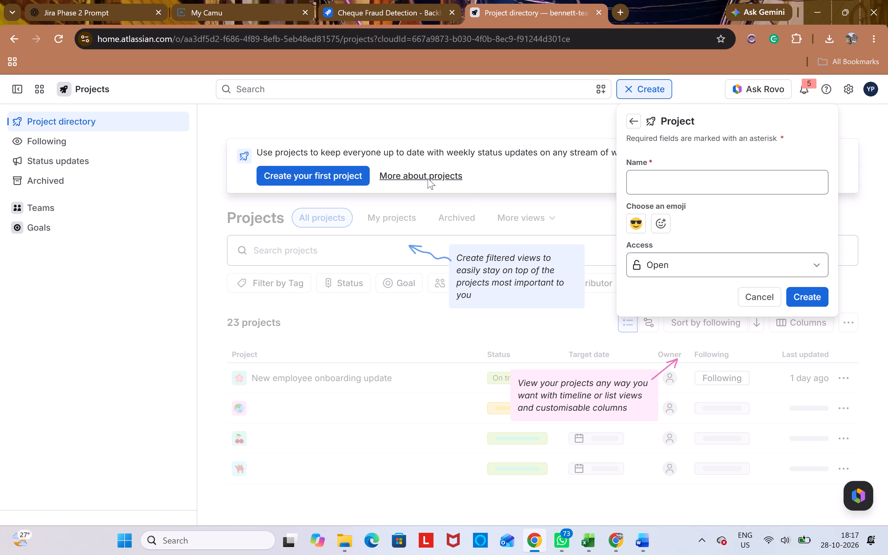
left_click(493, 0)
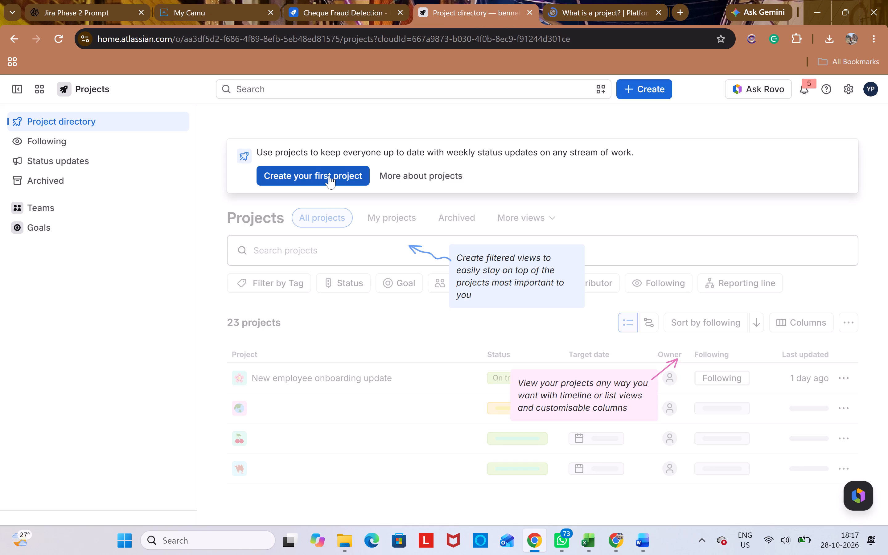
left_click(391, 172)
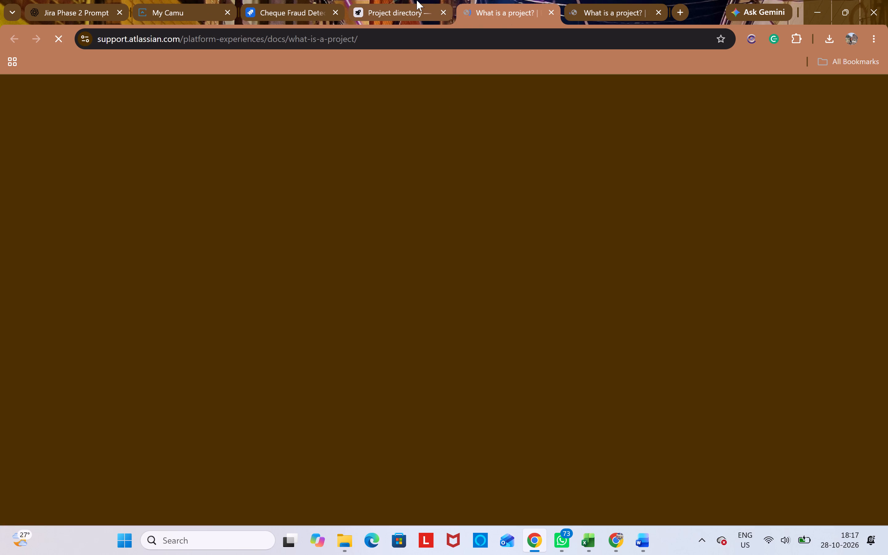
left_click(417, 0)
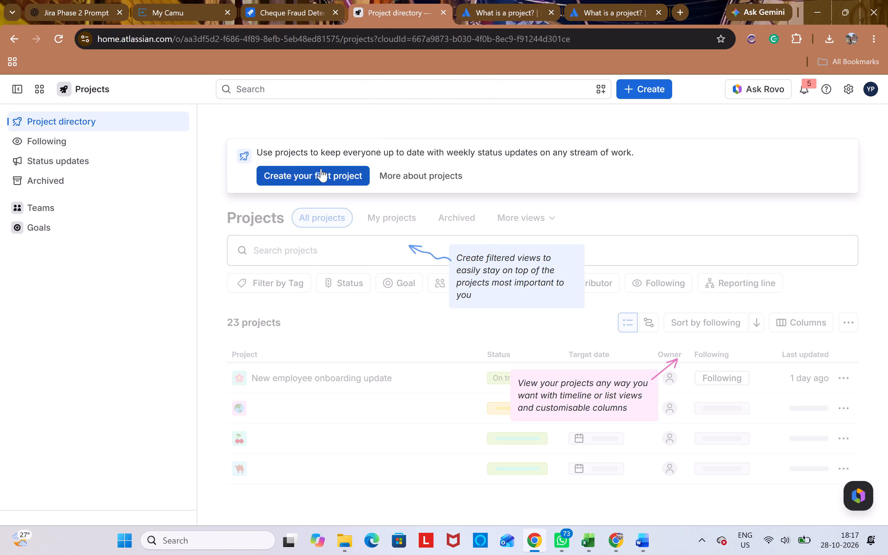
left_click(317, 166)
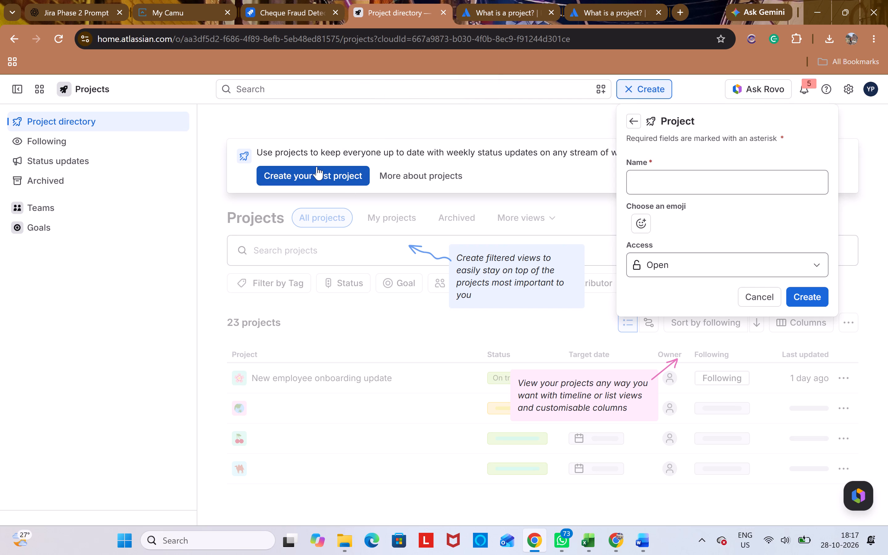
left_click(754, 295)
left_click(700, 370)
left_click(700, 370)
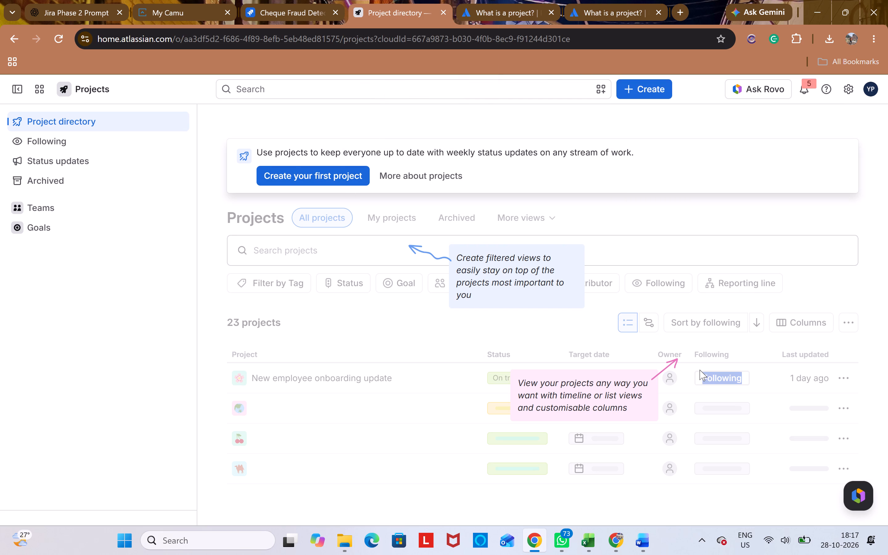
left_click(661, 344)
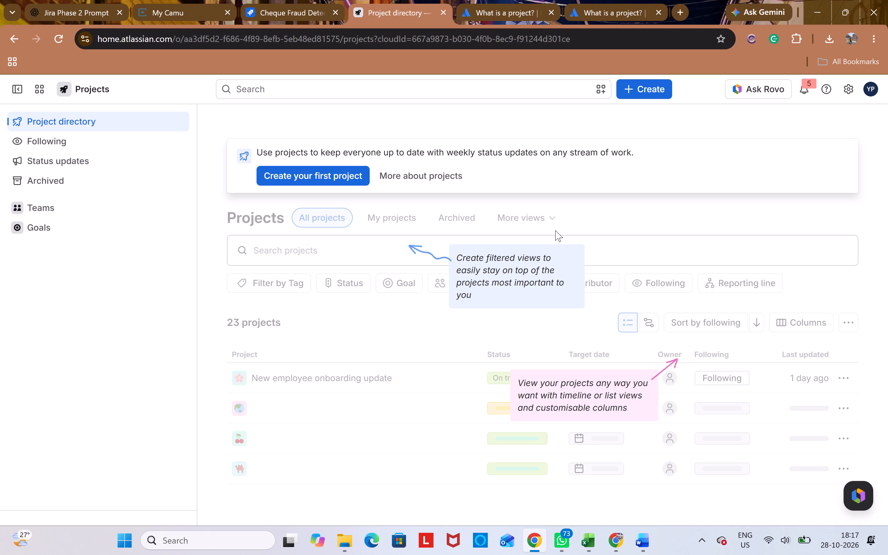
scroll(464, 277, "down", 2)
Create an Atlassian project named cfd from the project directory, keeping Open access.
left_click(331, 178)
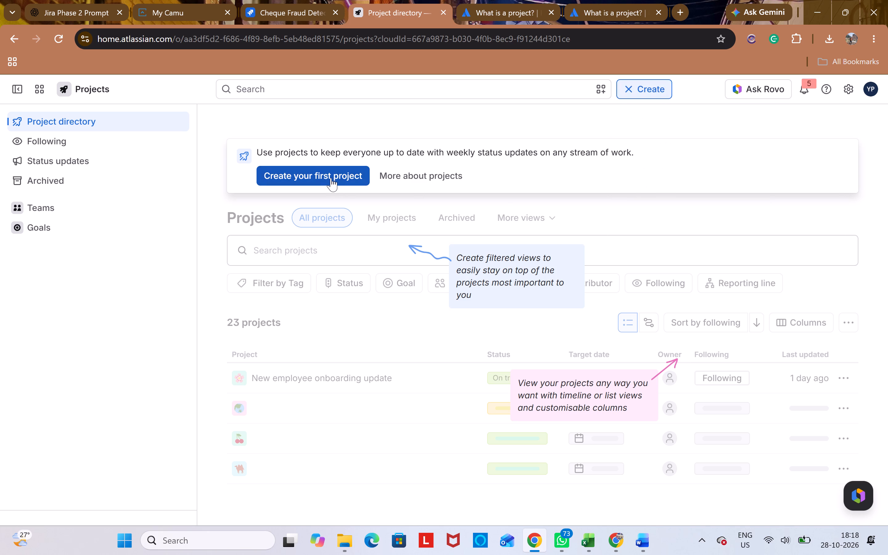
left_click(660, 172)
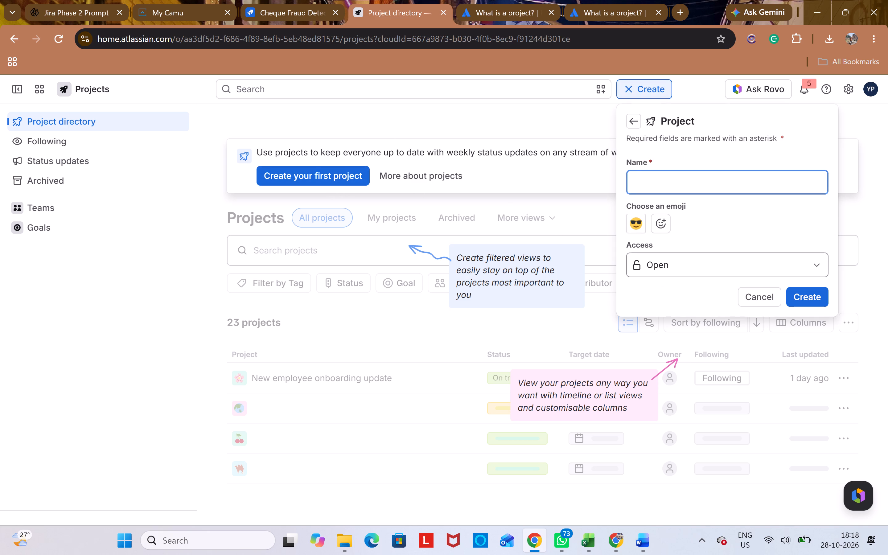
type("cfd")
left_click(812, 303)
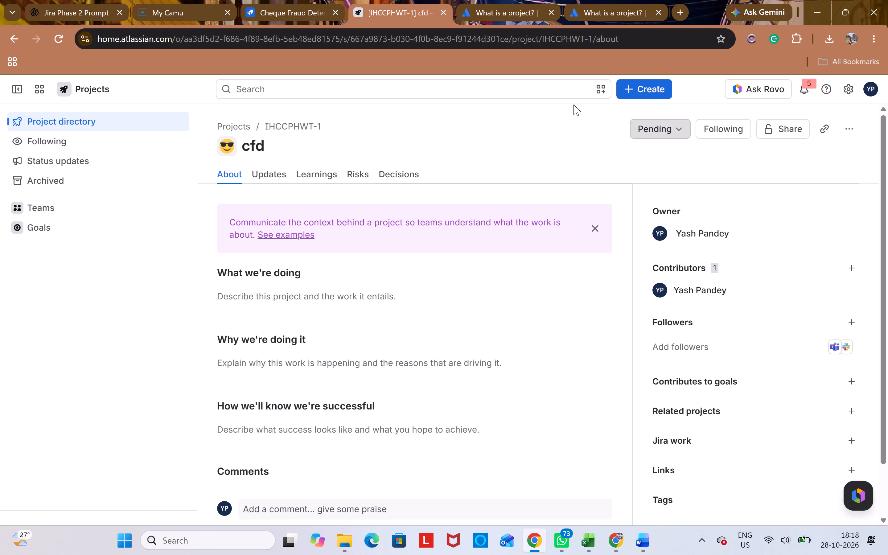
Return to the Cheque Fraud Detection backlog in Jira and look over its work items.
left_click(287, 0)
scroll(357, 168, "down", 1)
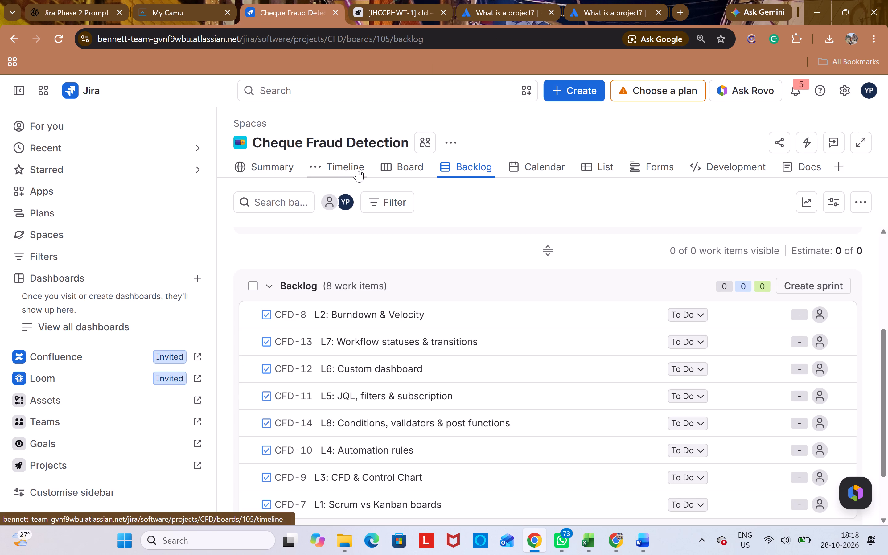
scroll(357, 168, "down", 1)
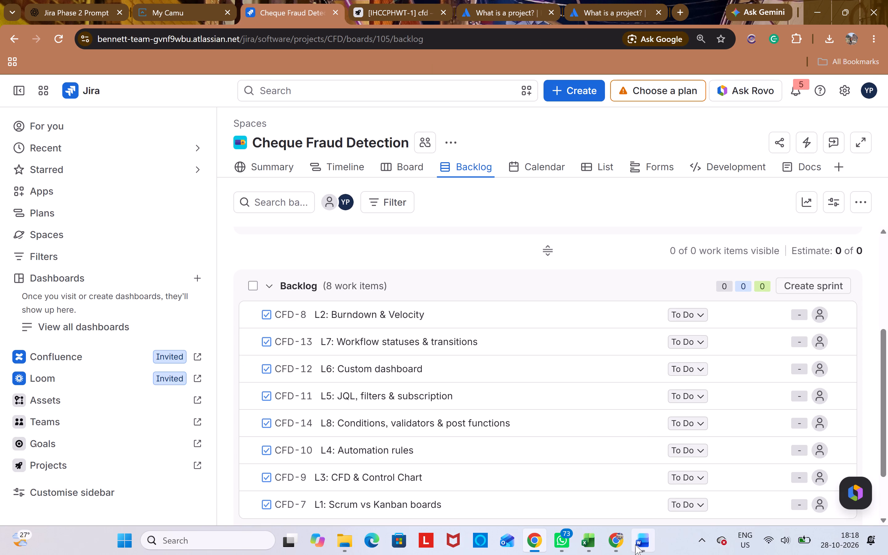
Switch to the Agile Phase 2 report in Word and review the Sprint 2 to Sprint 4 sections through to the Section 4 lab table.
left_click(635, 545)
scroll(537, 419, "down", 1)
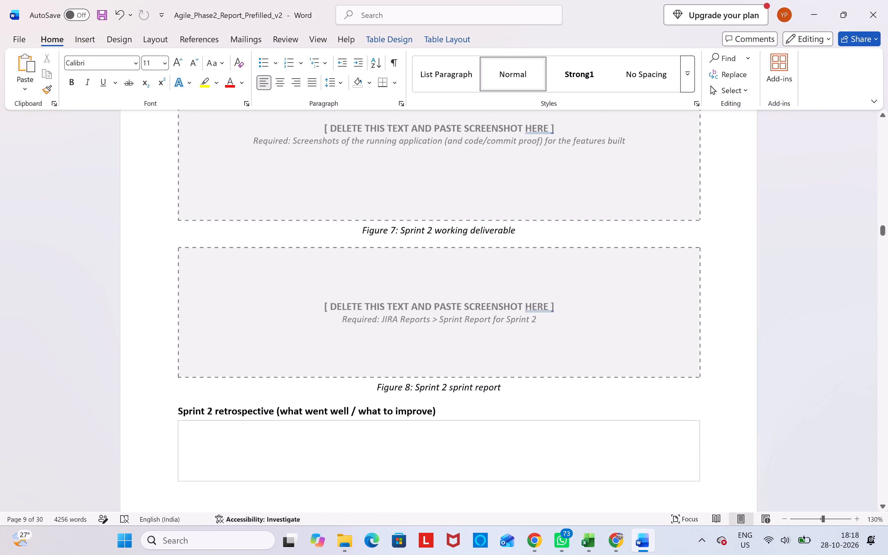
scroll(537, 419, "down", 3)
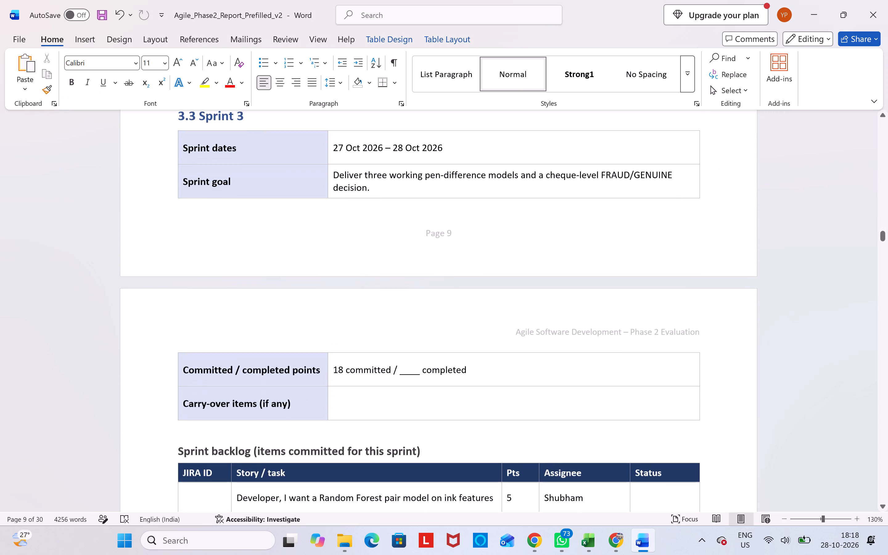
scroll(537, 419, "down", 2)
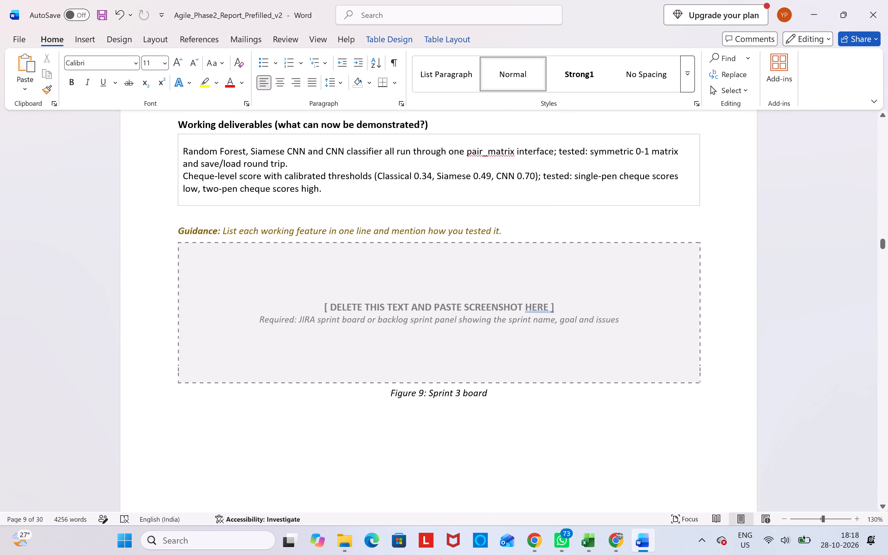
scroll(537, 419, "down", 3)
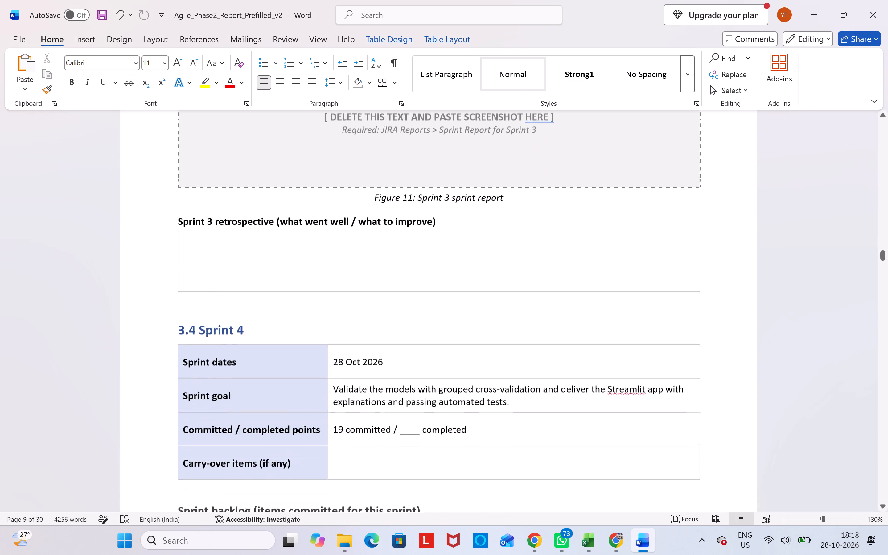
scroll(537, 419, "down", 2)
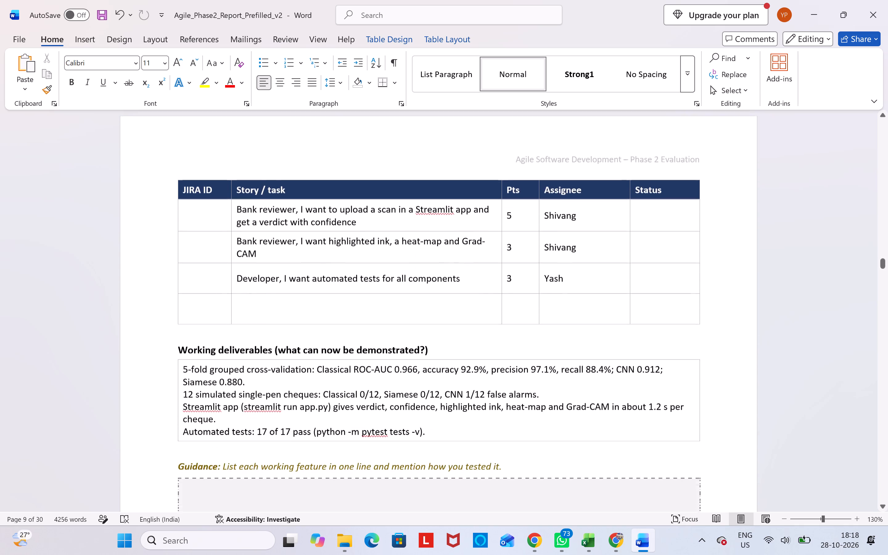
scroll(537, 419, "down", 1)
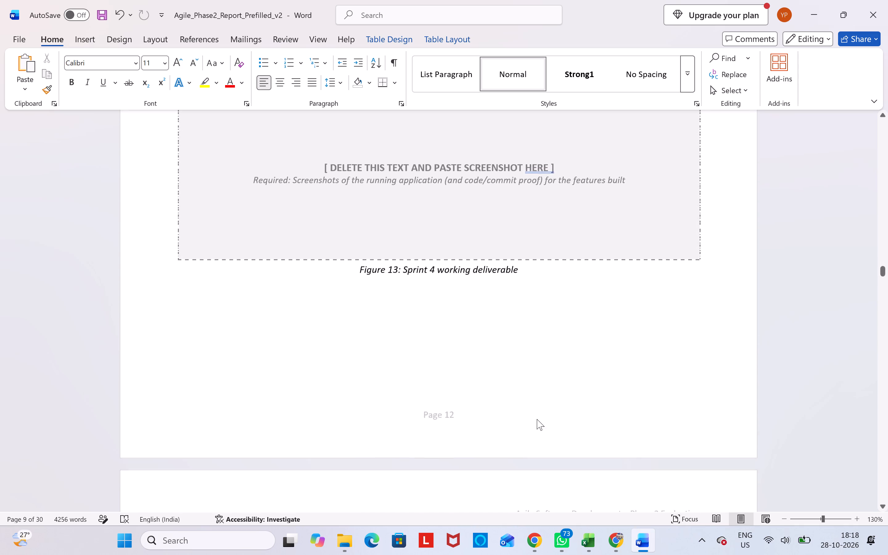
scroll(537, 419, "down", 3)
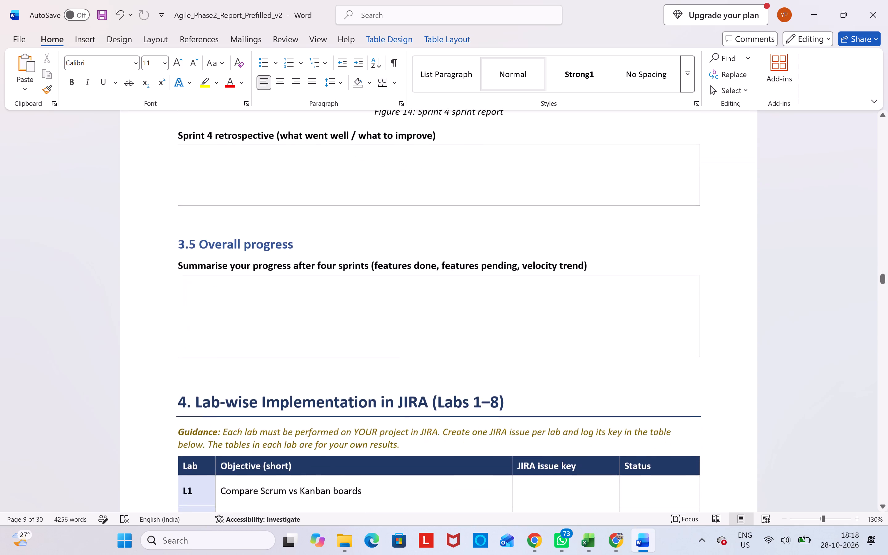
scroll(537, 419, "down", 1)
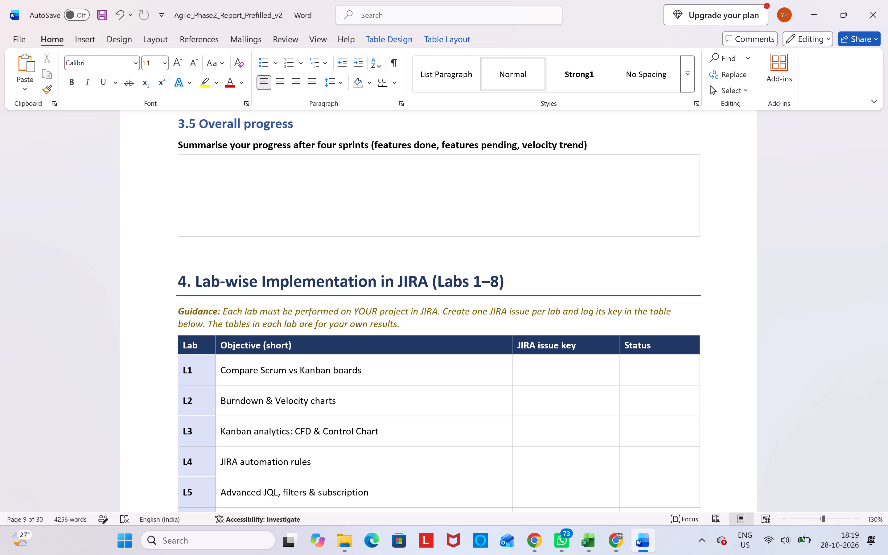
Review the report's sprint sections in reverse from Overall progress back to the Sprint summary table, checking blank fields and screenshot placeholders.
scroll(537, 419, "up", 4)
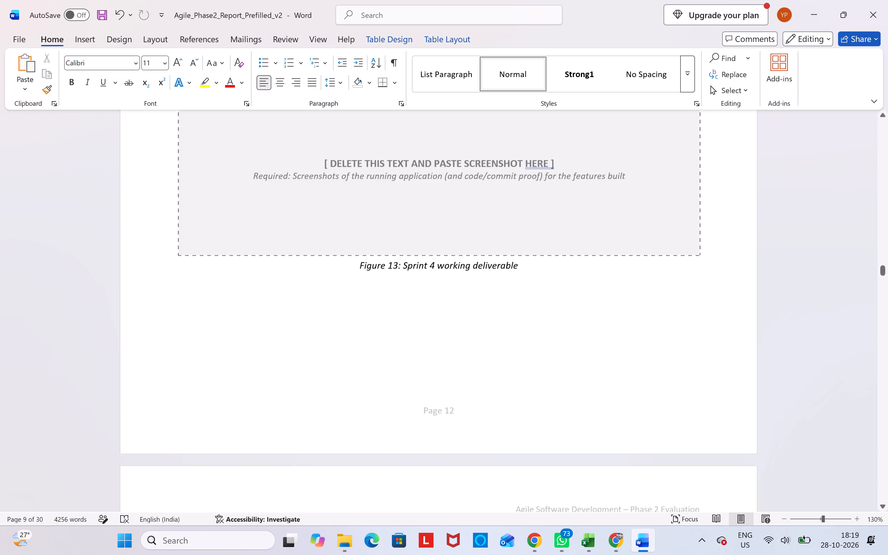
scroll(537, 419, "up", 5)
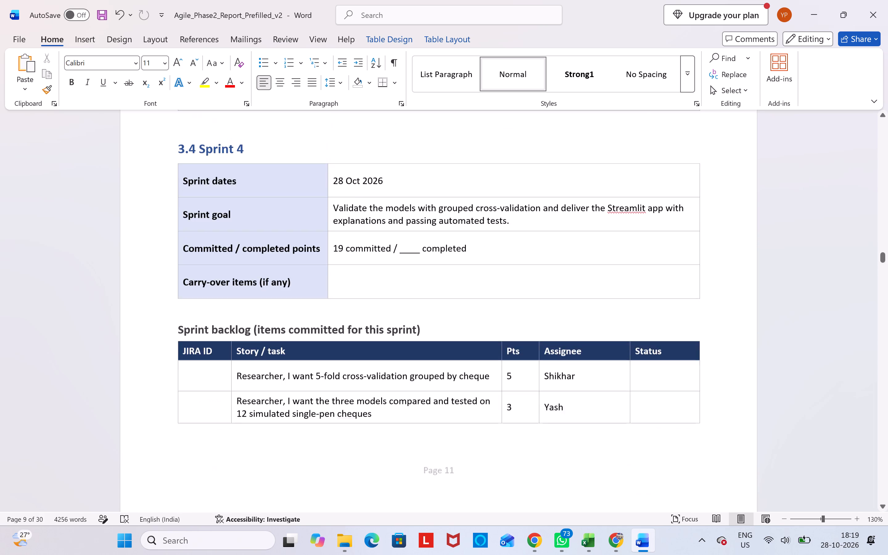
scroll(537, 419, "up", 5)
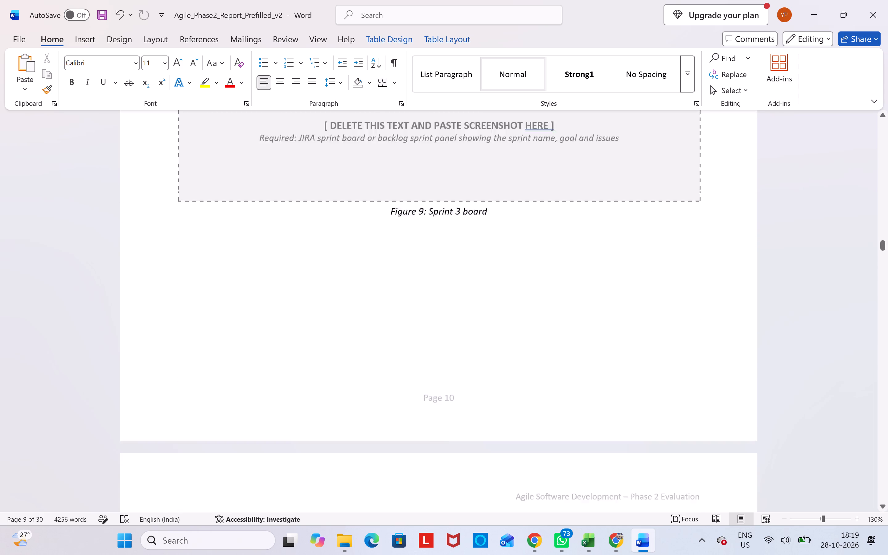
scroll(537, 419, "up", 4)
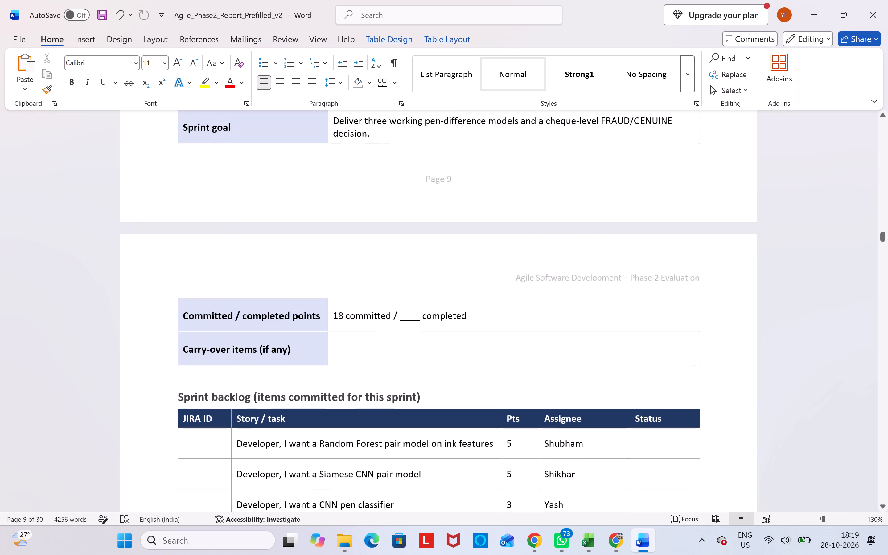
scroll(537, 419, "up", 5)
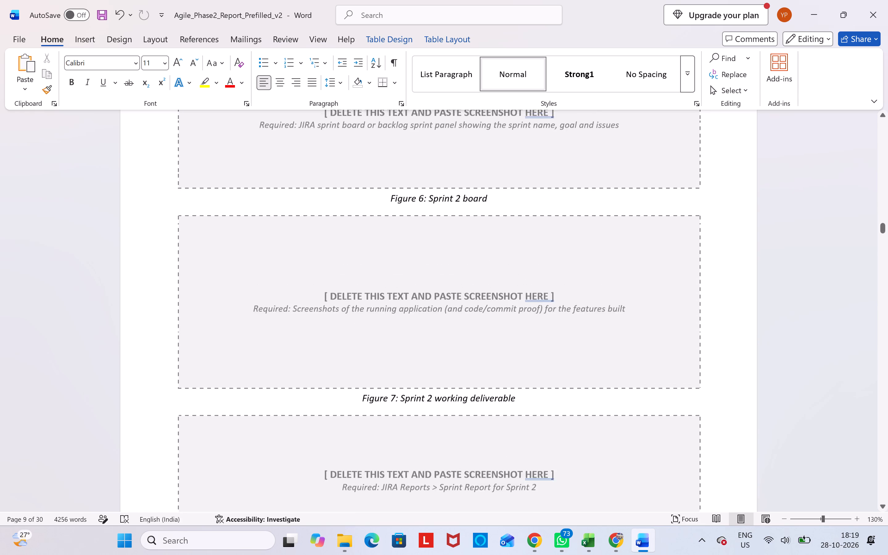
scroll(537, 419, "up", 4)
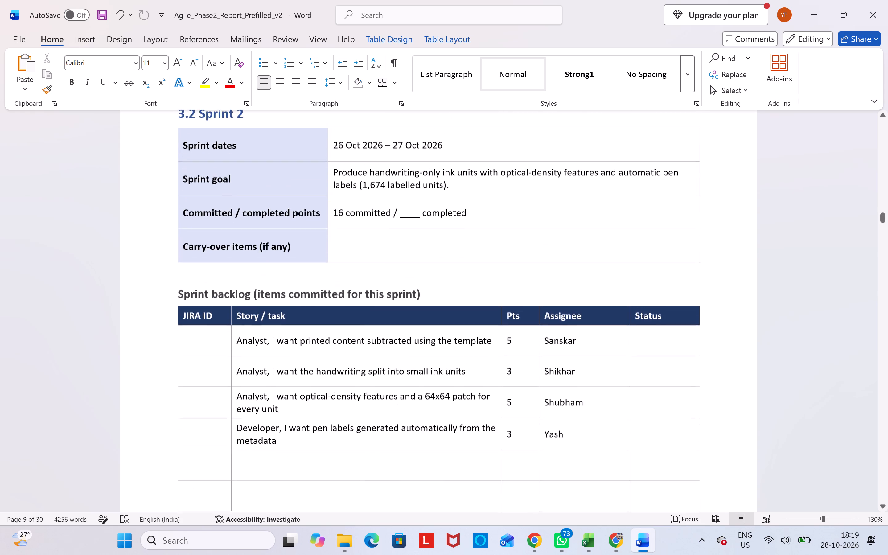
scroll(537, 419, "up", 7)
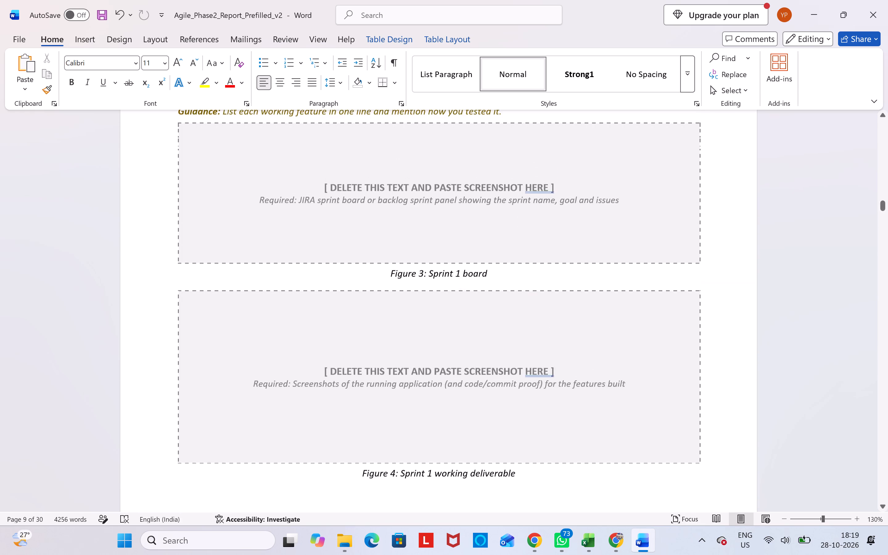
scroll(537, 419, "up", 2)
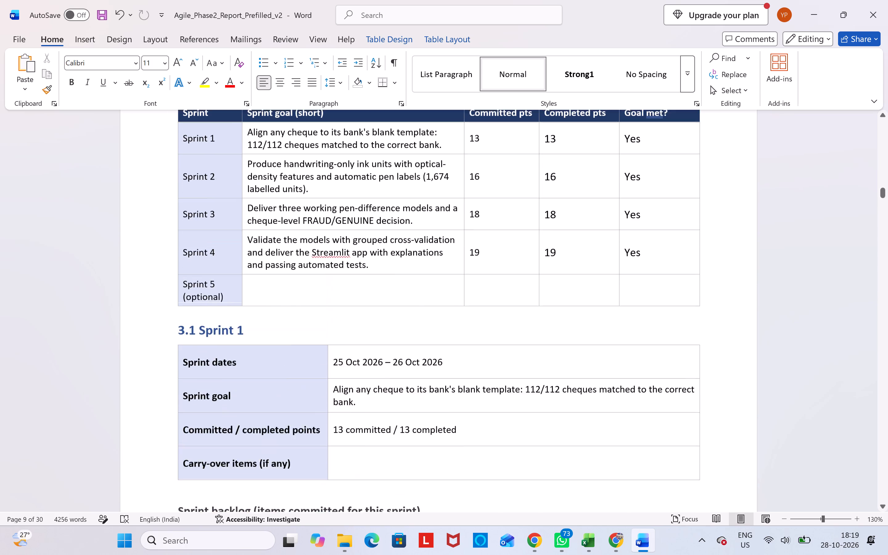
scroll(537, 419, "up", 1)
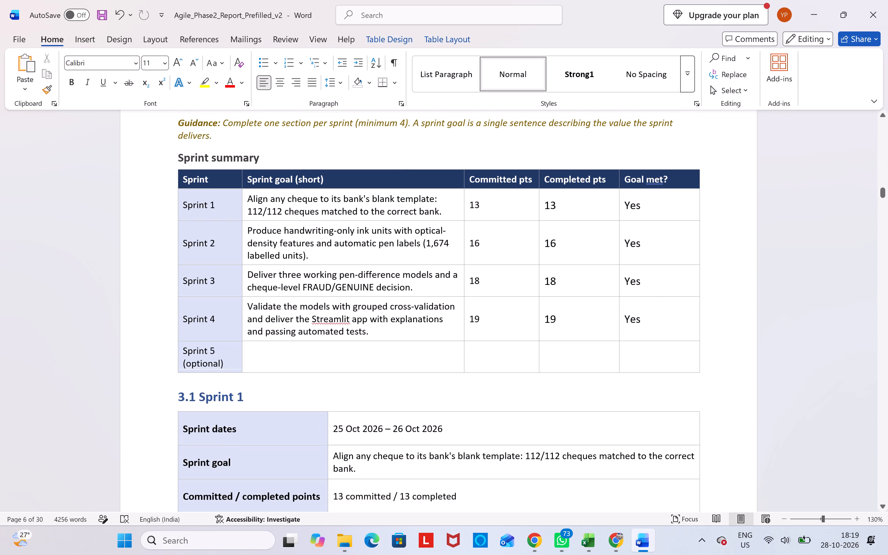
Delete the placeholder text inside the Figure 3 Sprint 1 board screenshot box.
scroll(537, 419, "down", 3)
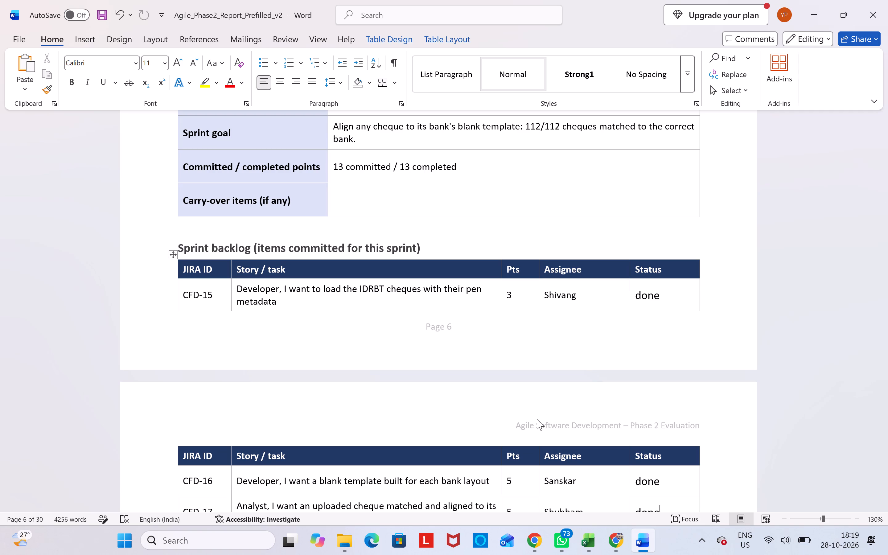
scroll(537, 419, "down", 1)
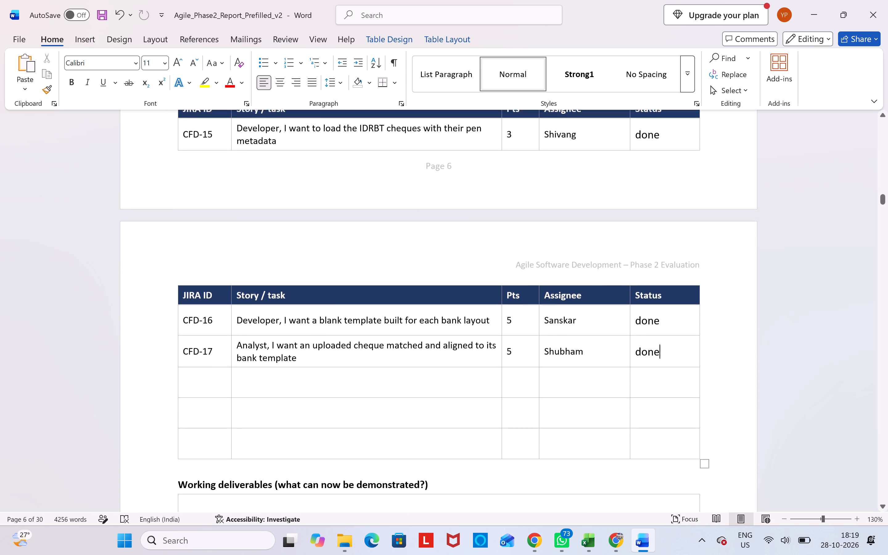
scroll(537, 419, "down", 1)
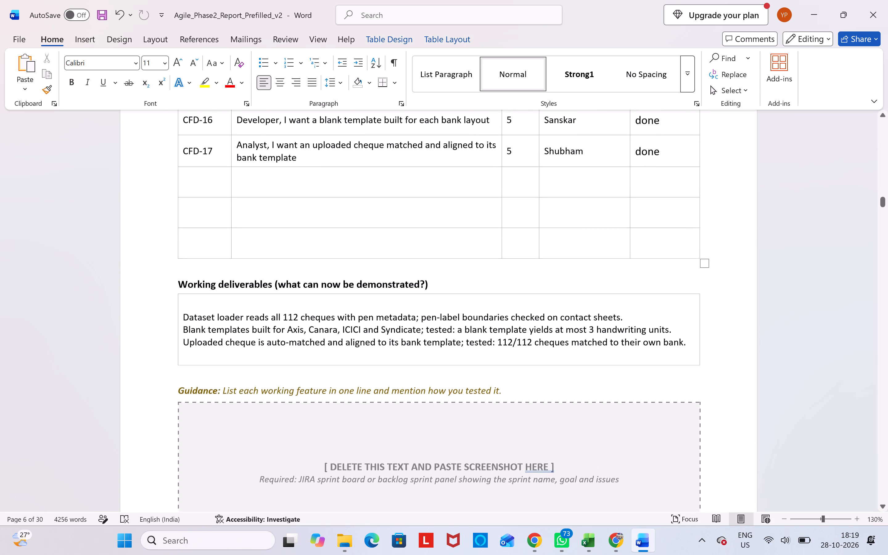
scroll(537, 419, "down", 1)
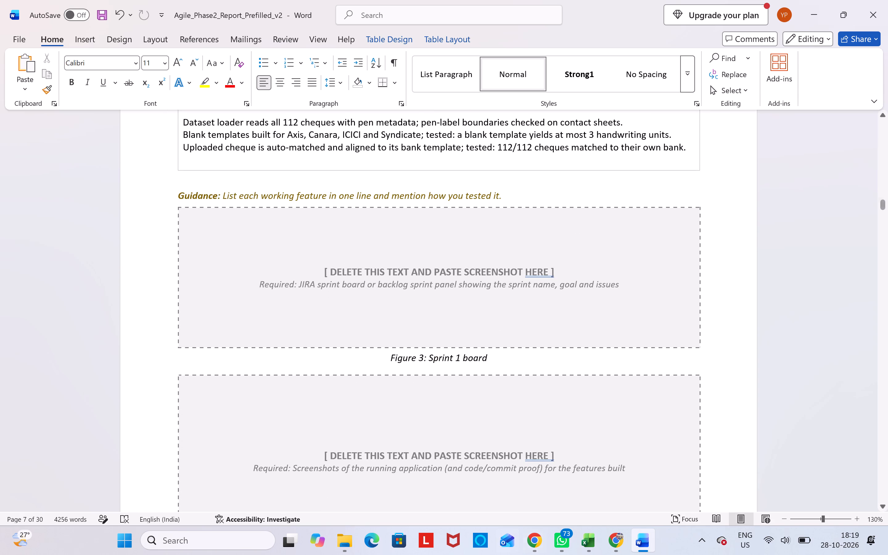
left_click_drag(630, 286, 246, 217)
key("BackSpace")
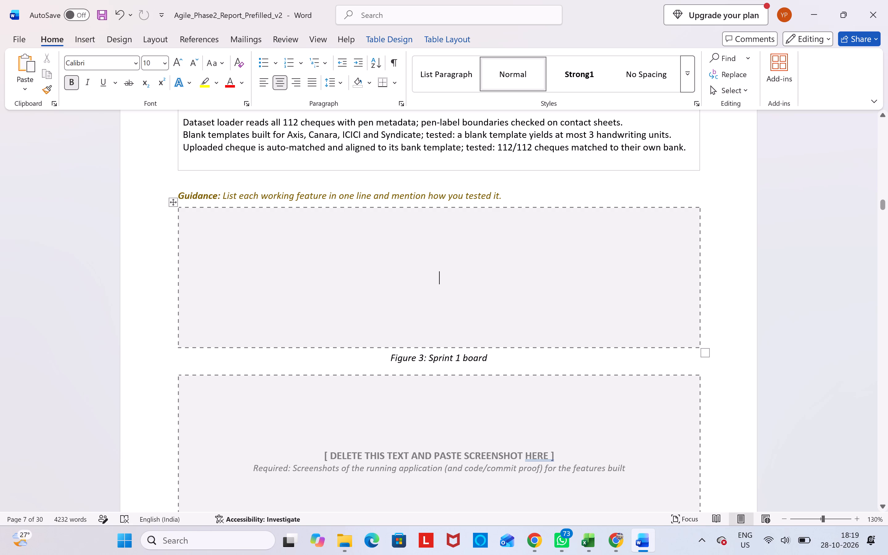
left_click(465, 303)
double_click(452, 274)
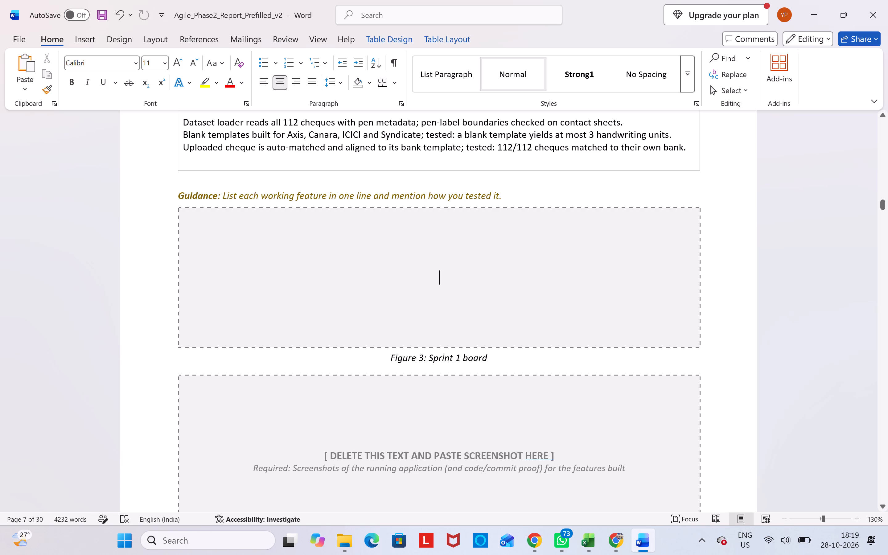
double_click(452, 274)
right_click(452, 274)
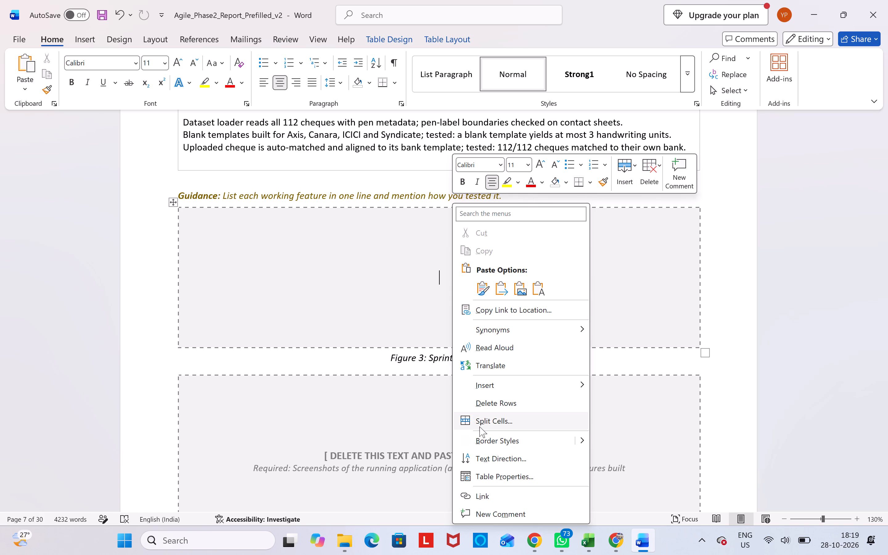
left_click(93, 35)
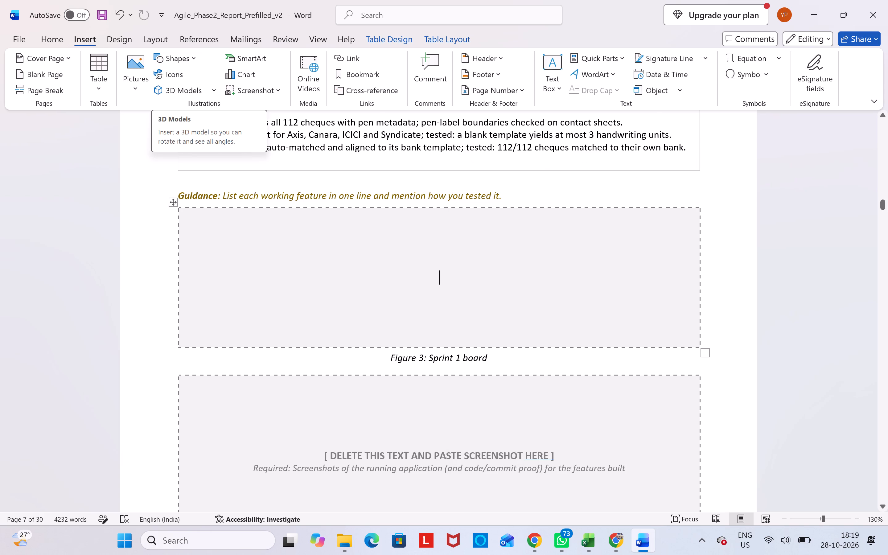
left_click(177, 201)
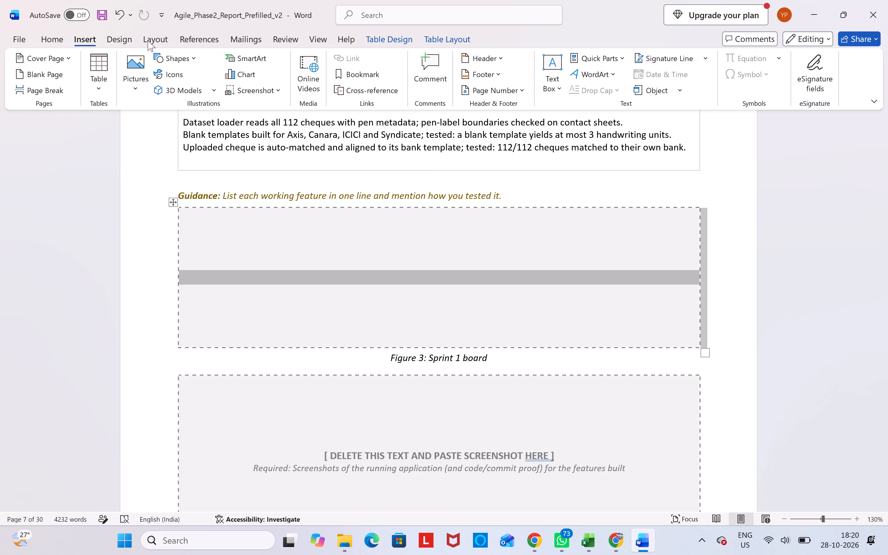
left_click(140, 91)
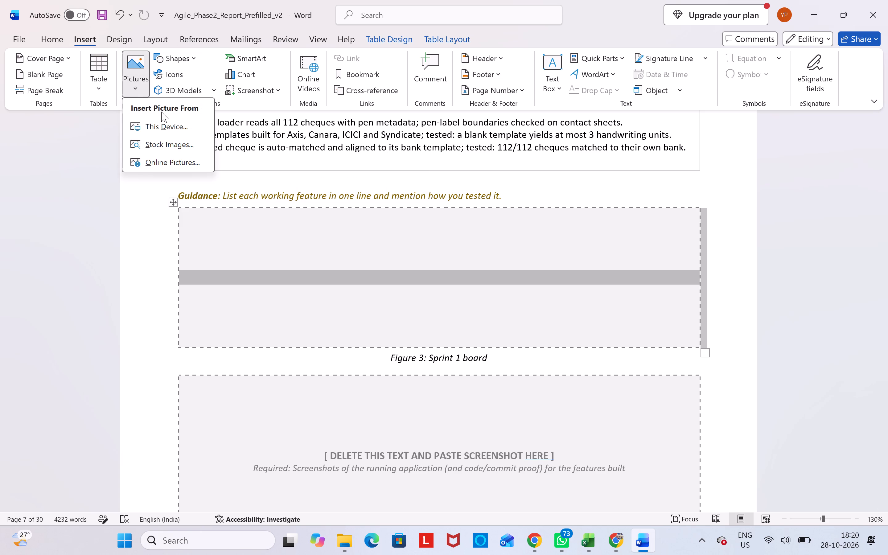
left_click(158, 122)
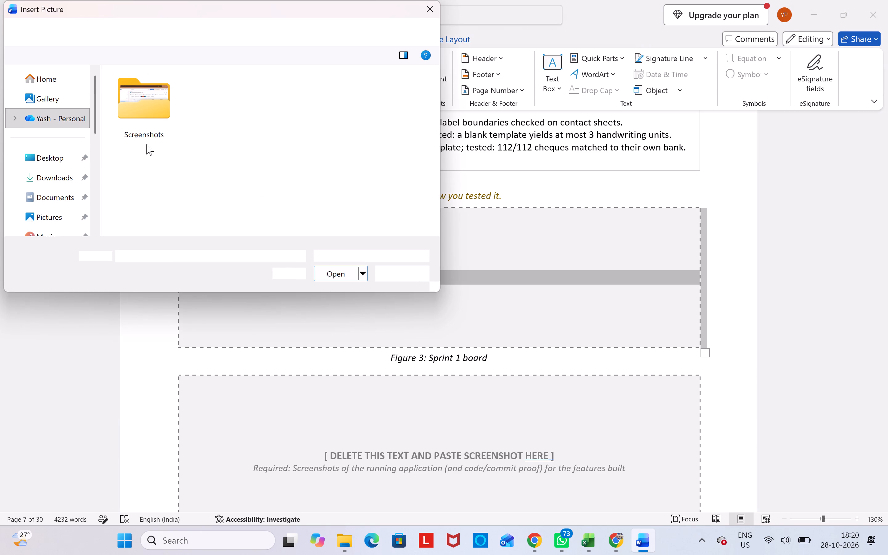
scroll(51, 125, "up", 1)
left_click(61, 101)
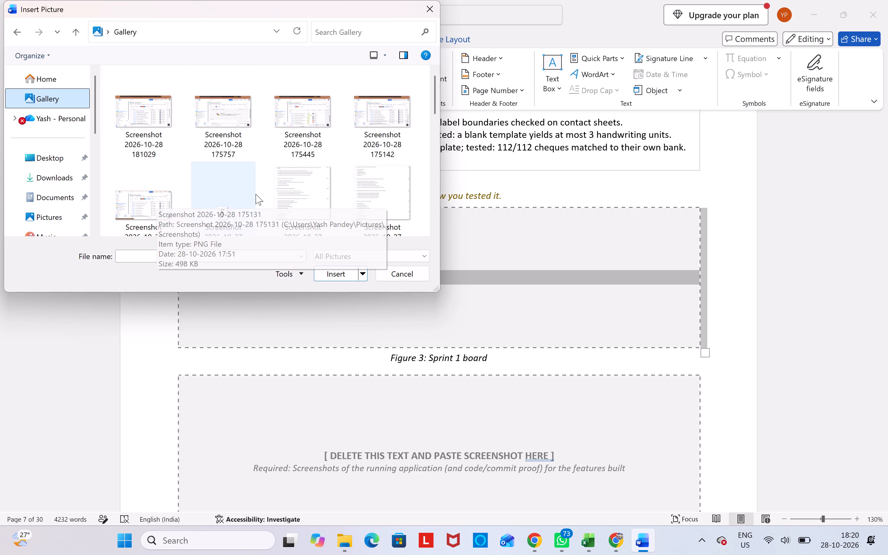
scroll(256, 195, "down", 4)
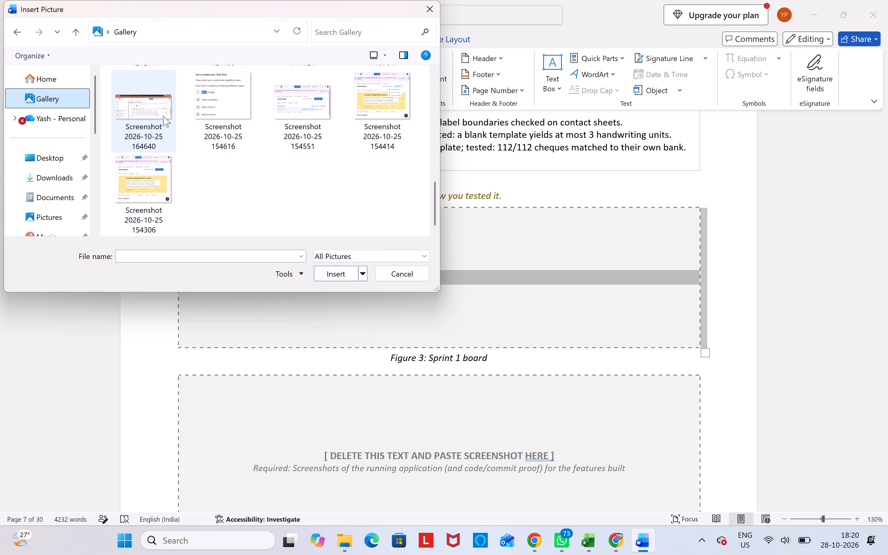
double_click(163, 116)
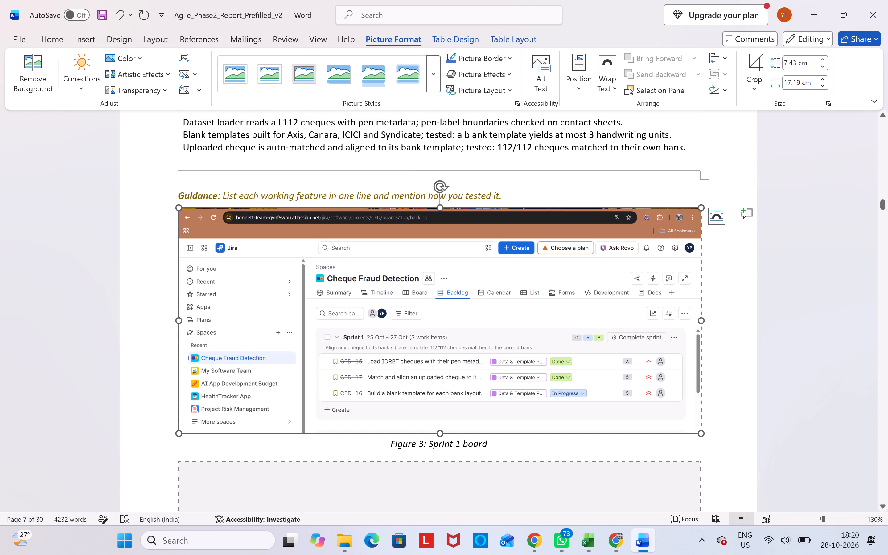
left_click(749, 304)
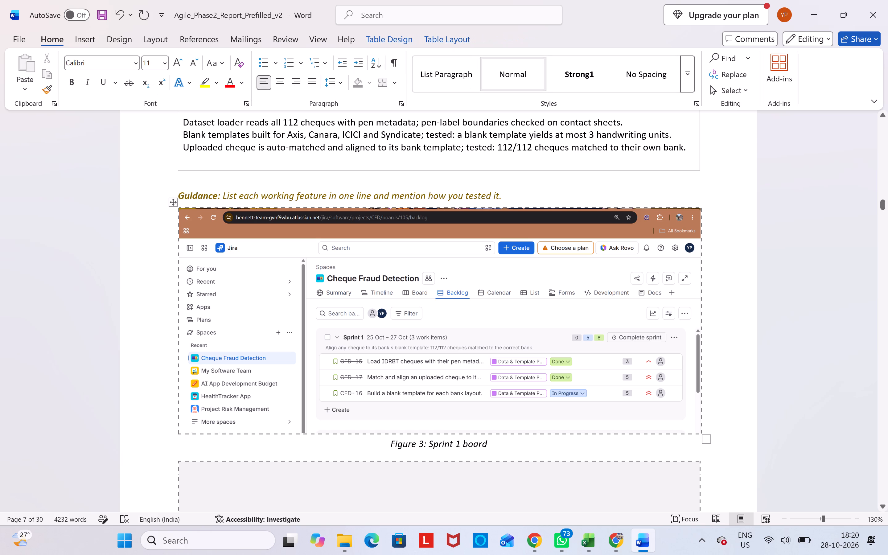
left_click(789, 286)
left_click(768, 225)
scroll(719, 285, "down", 1)
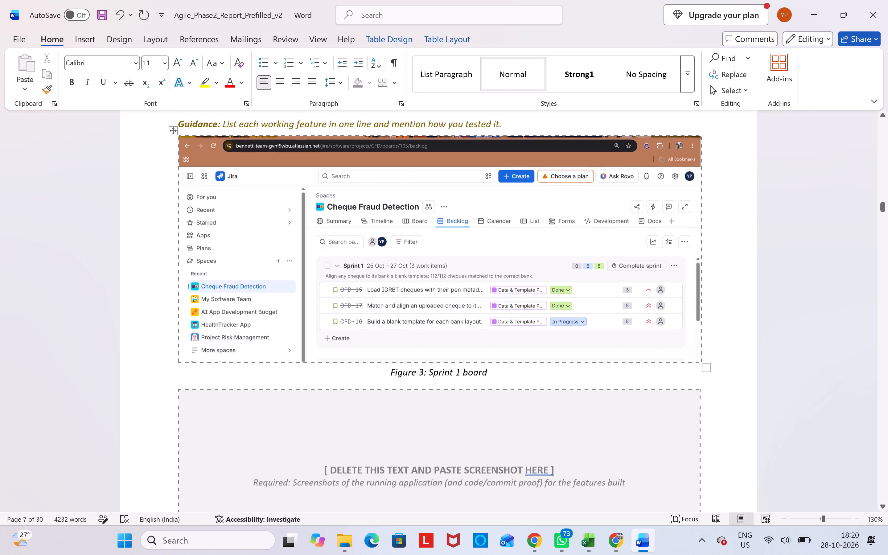
scroll(719, 285, "down", 1)
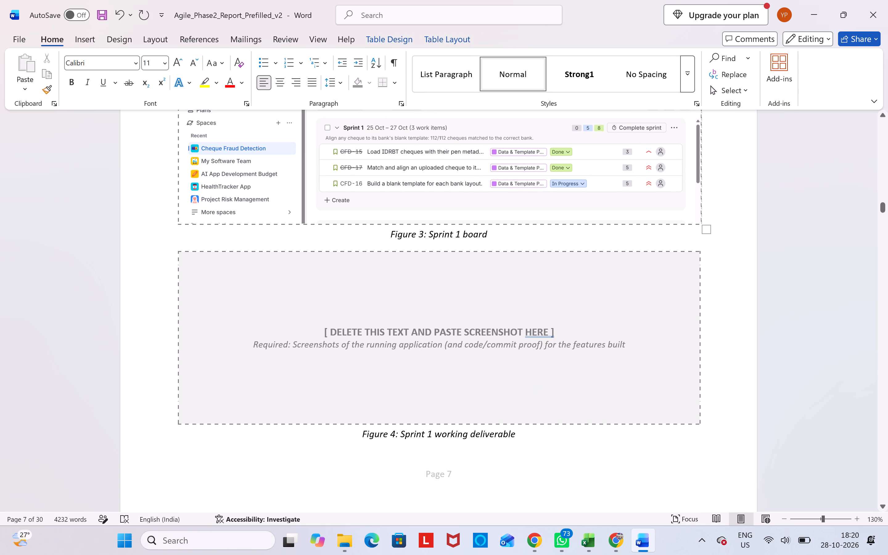
scroll(634, 342, "down", 2)
scroll(532, 265, "up", 1)
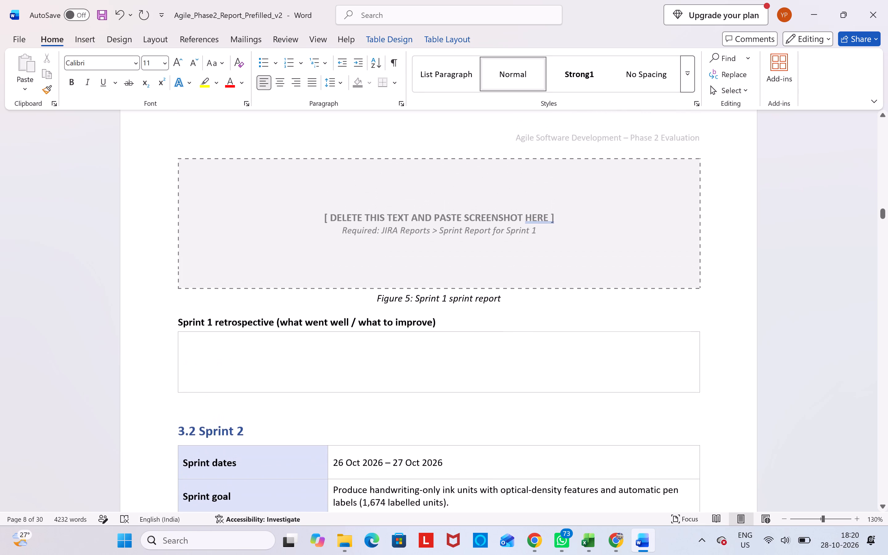
scroll(532, 265, "up", 1)
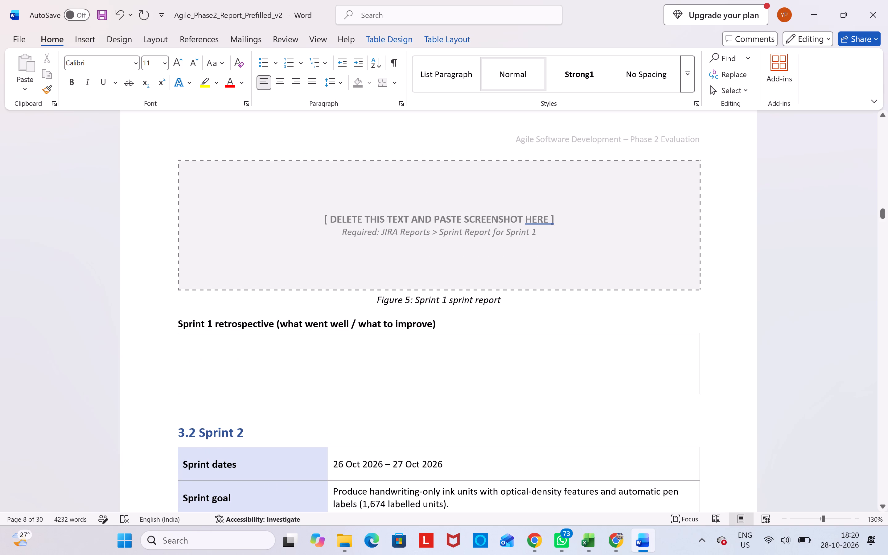